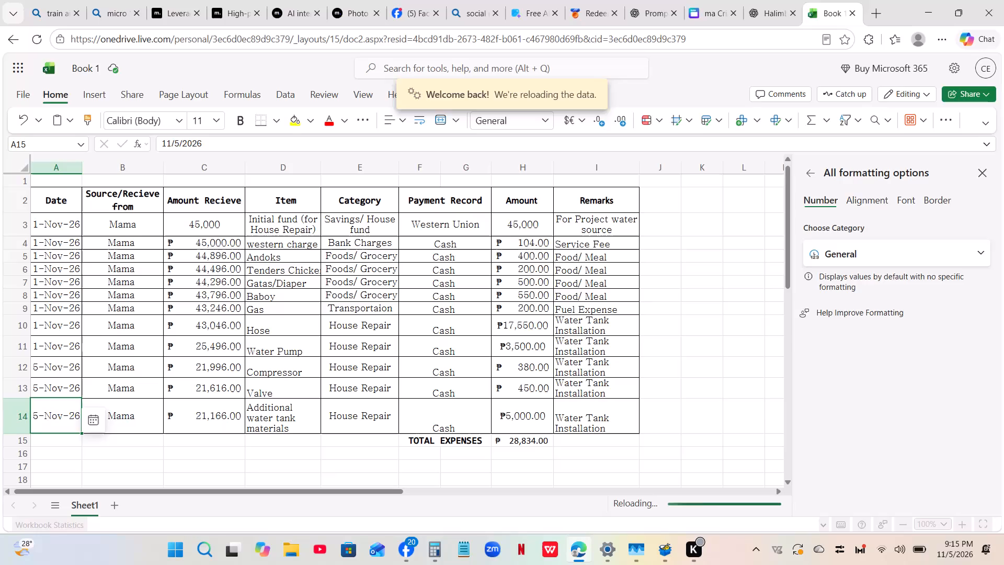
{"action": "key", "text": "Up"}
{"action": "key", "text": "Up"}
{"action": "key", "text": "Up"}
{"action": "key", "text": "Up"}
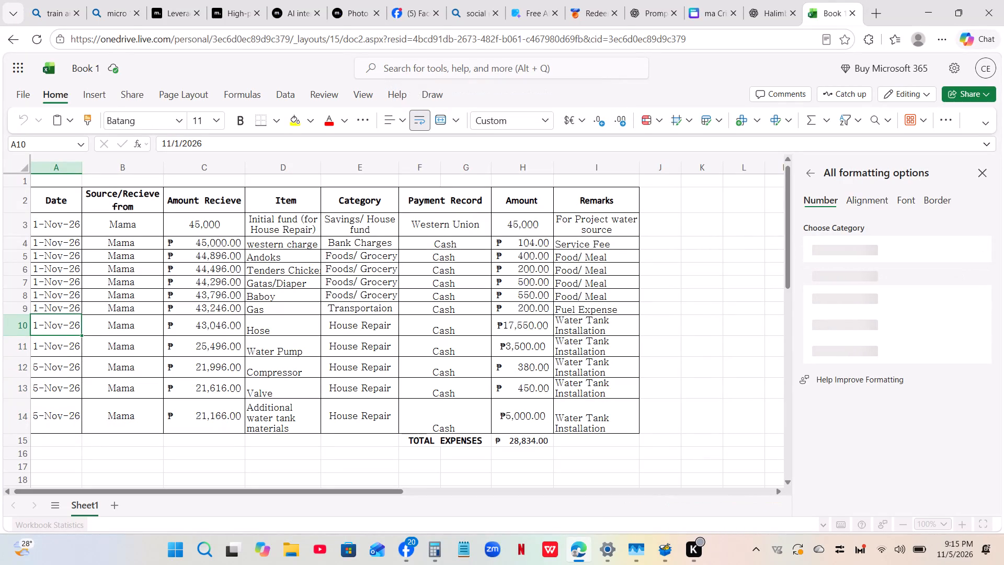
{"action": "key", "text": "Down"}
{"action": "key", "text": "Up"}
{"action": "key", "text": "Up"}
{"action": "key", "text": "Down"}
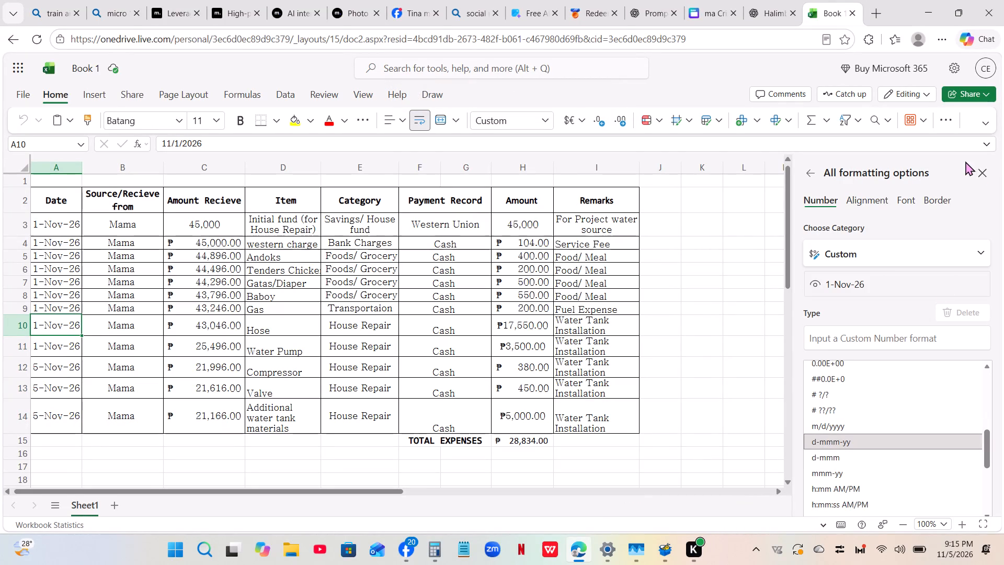
Close the cell formatting options pane.
{"action": "left_click", "coordinate": [983, 173]}
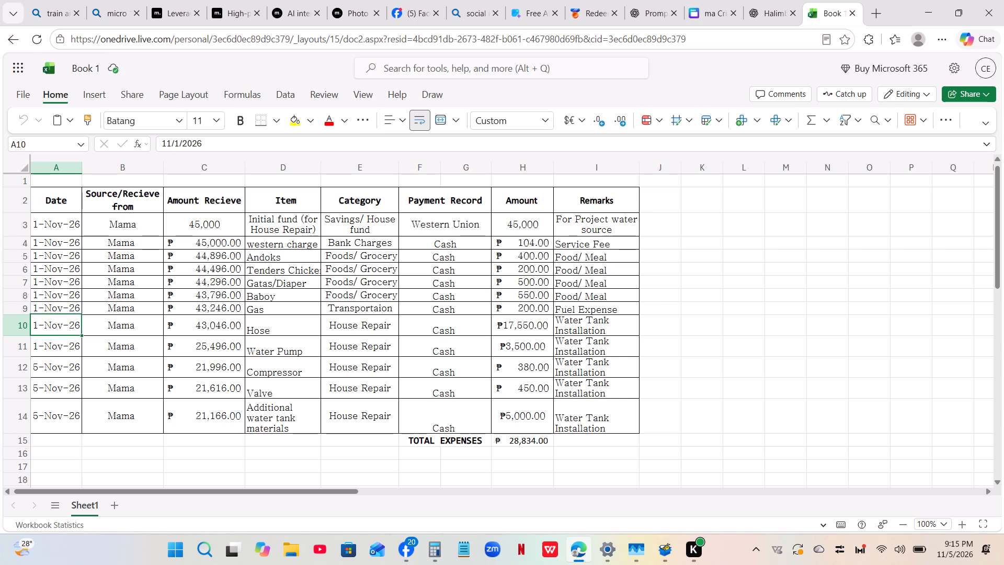
Insert three rows above the three 5-Nov-26 entries, directly below the Water Pump row.
{"action": "left_click", "coordinate": [59, 350]}
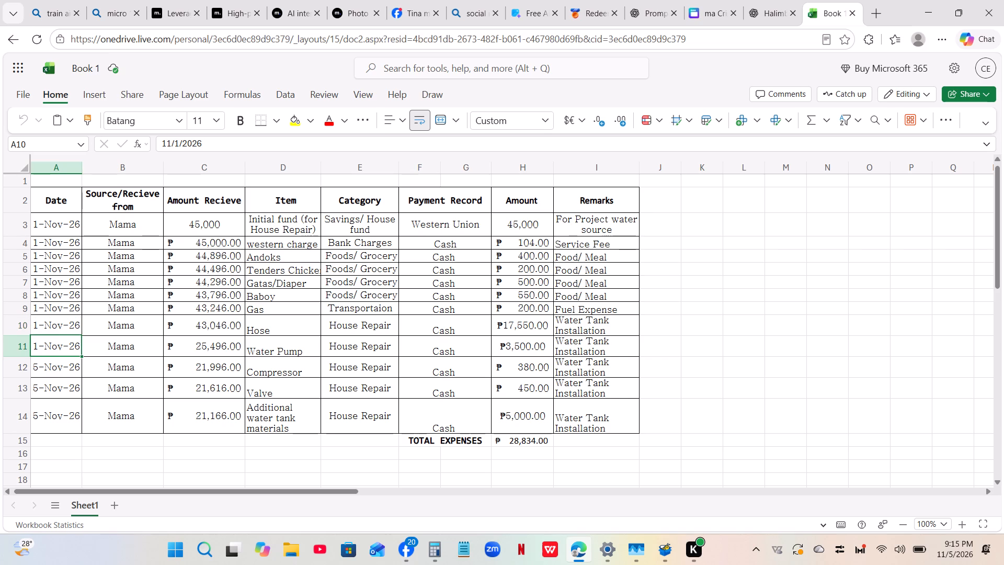
{"action": "key", "text": "Down"}
{"action": "key", "text": "Up"}
{"action": "key", "text": "Down"}
{"action": "key", "text": "Up"}
{"action": "key", "text": "ctrl+shift+Right"}
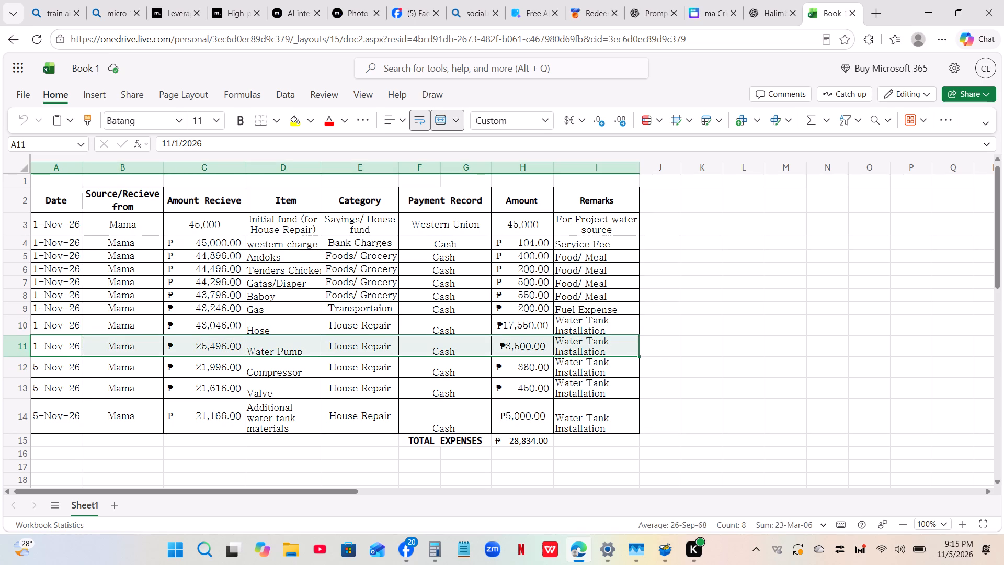
{"action": "key", "text": "Down"}
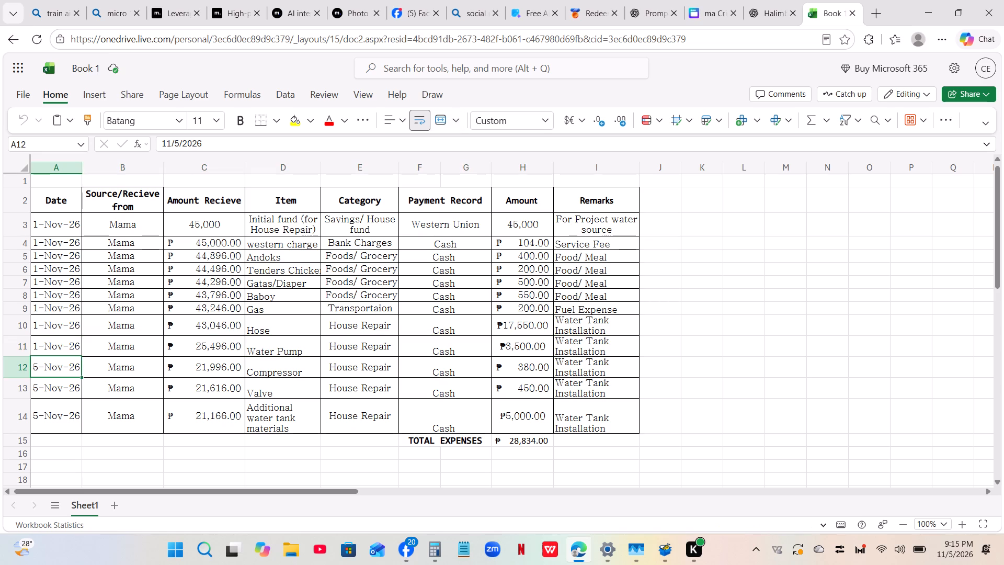
{"action": "key", "text": "ctrl+shift+Right"}
{"action": "key", "text": "ctrl+shift+Down"}
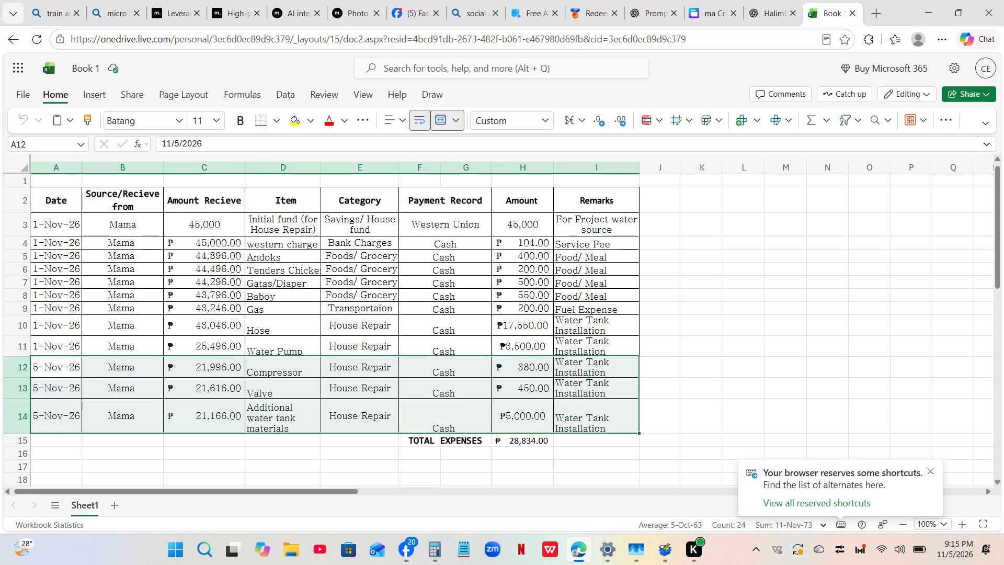
{"action": "right_click", "coordinate": [116, 404]}
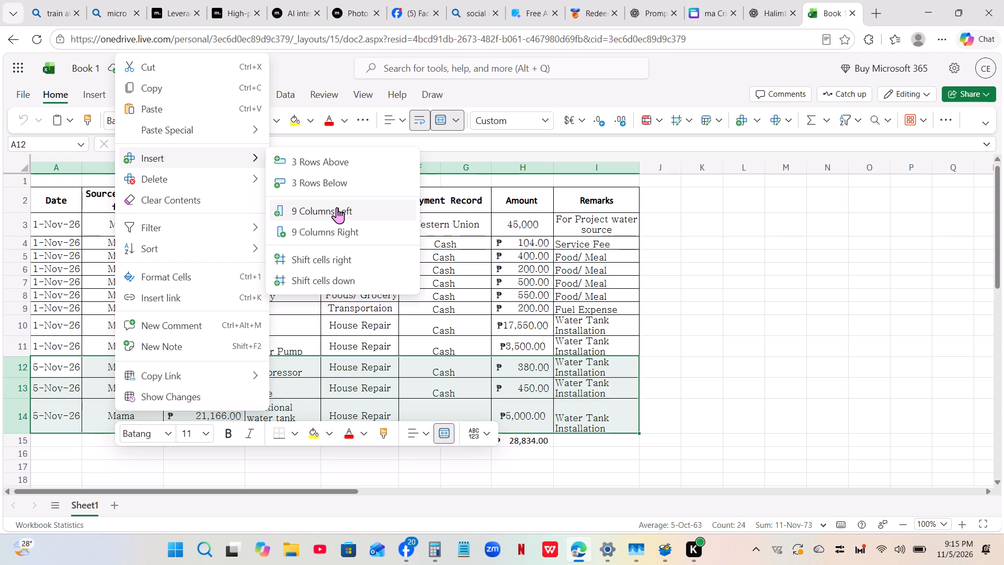
{"action": "left_click", "coordinate": [336, 162]}
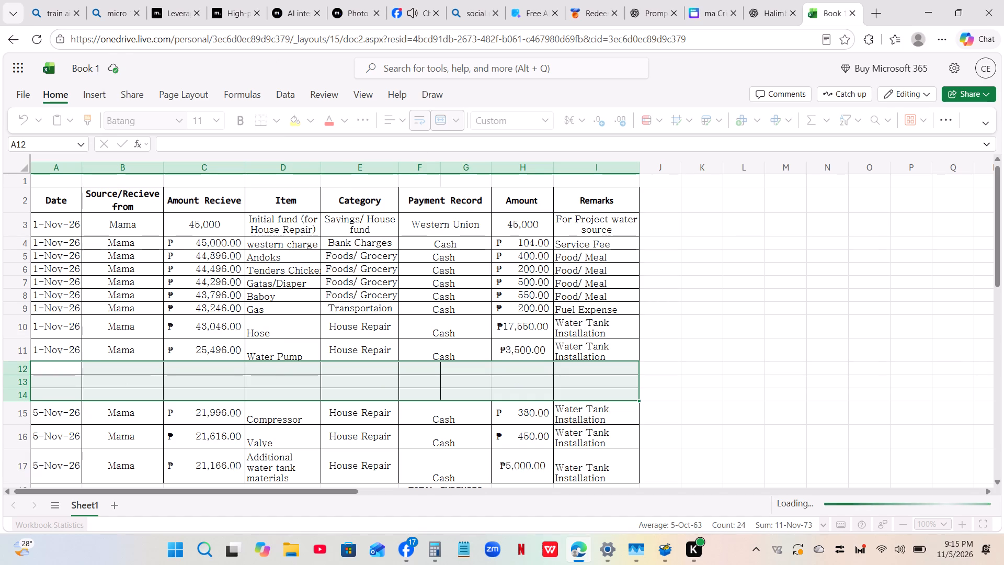
{"action": "left_click", "coordinate": [684, 393]}
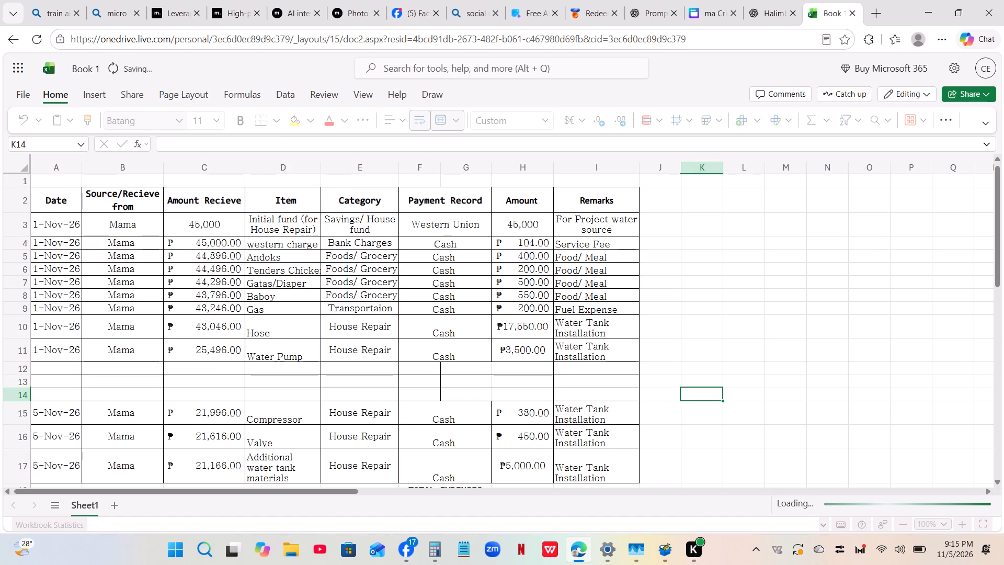
Delete blank rows 13 and 14, keeping a single empty row below the Water Pump entry.
{"action": "left_click", "coordinate": [62, 383]}
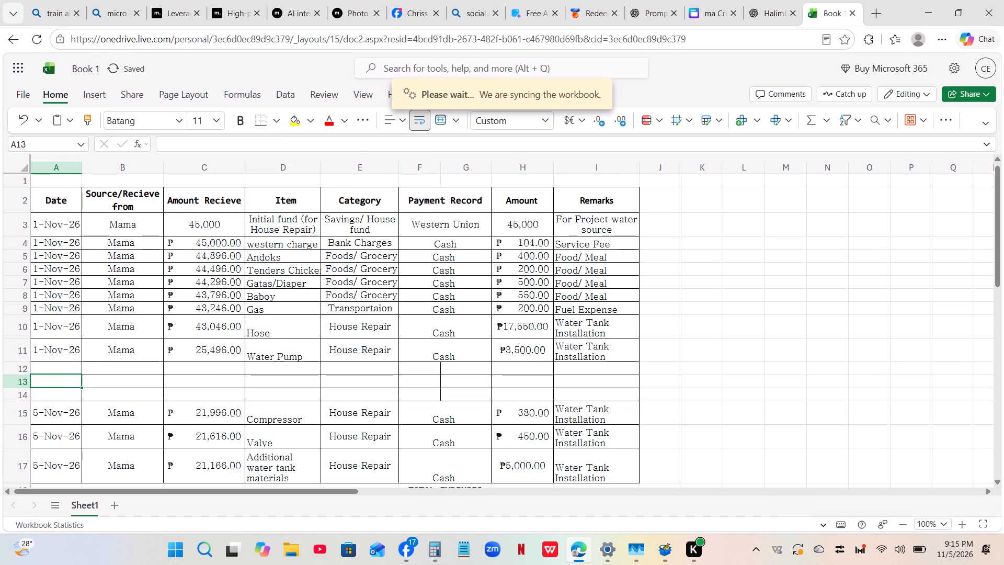
{"action": "key", "text": "ctrl+shift+Right"}
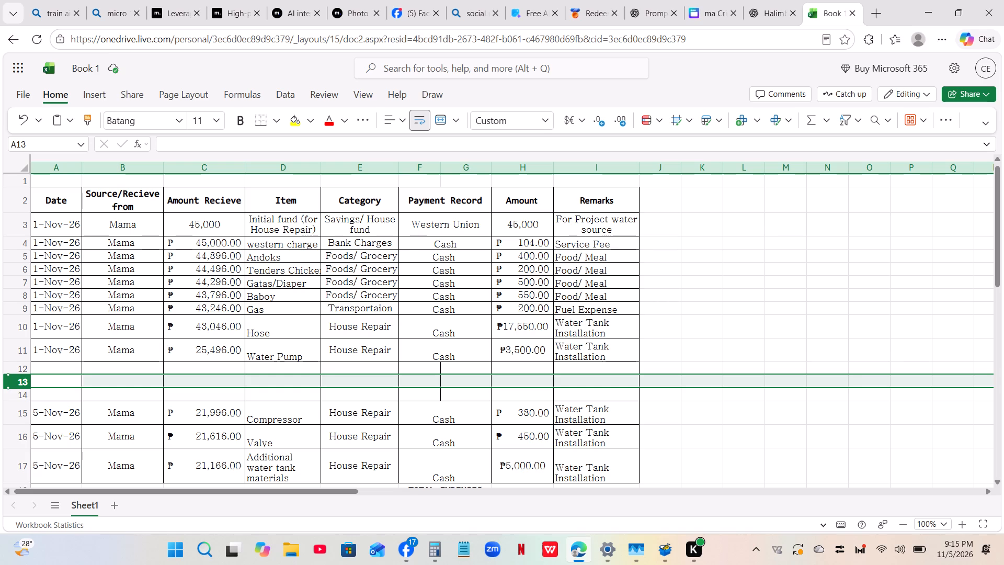
{"action": "left_click", "coordinate": [604, 401], "text": "ctrl+shift"}
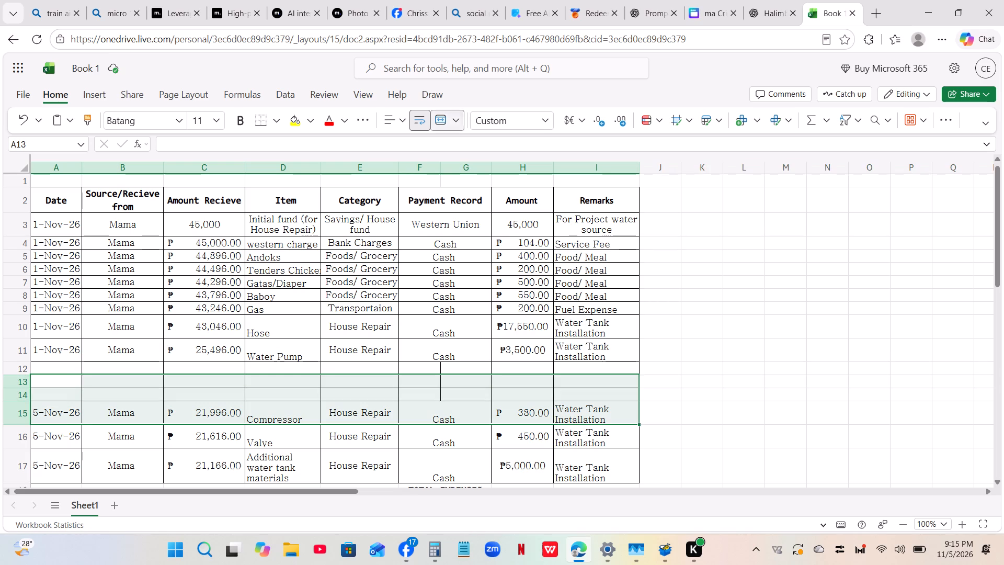
{"action": "left_click", "coordinate": [604, 398], "text": "ctrl+shift"}
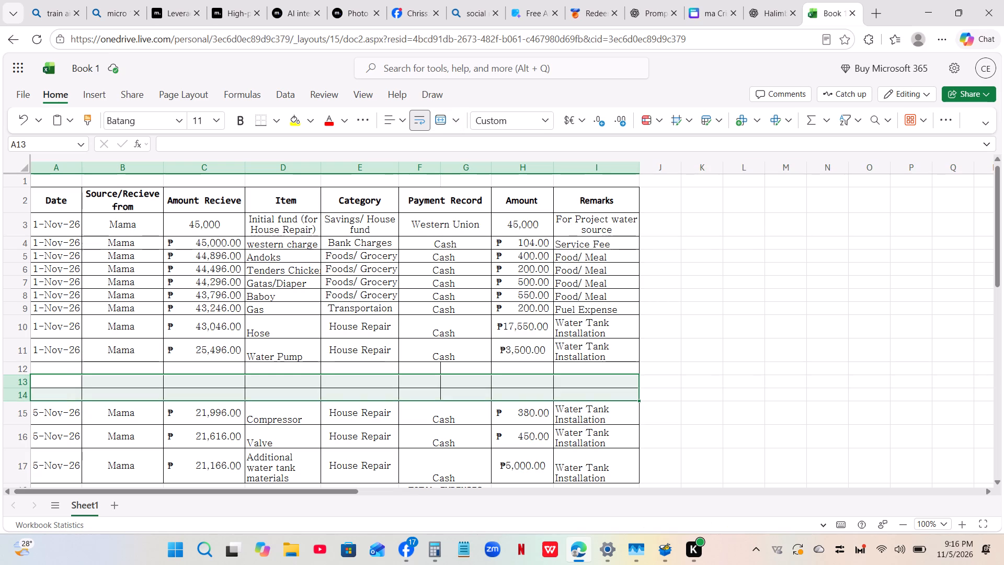
{"action": "right_click", "coordinate": [604, 398]}
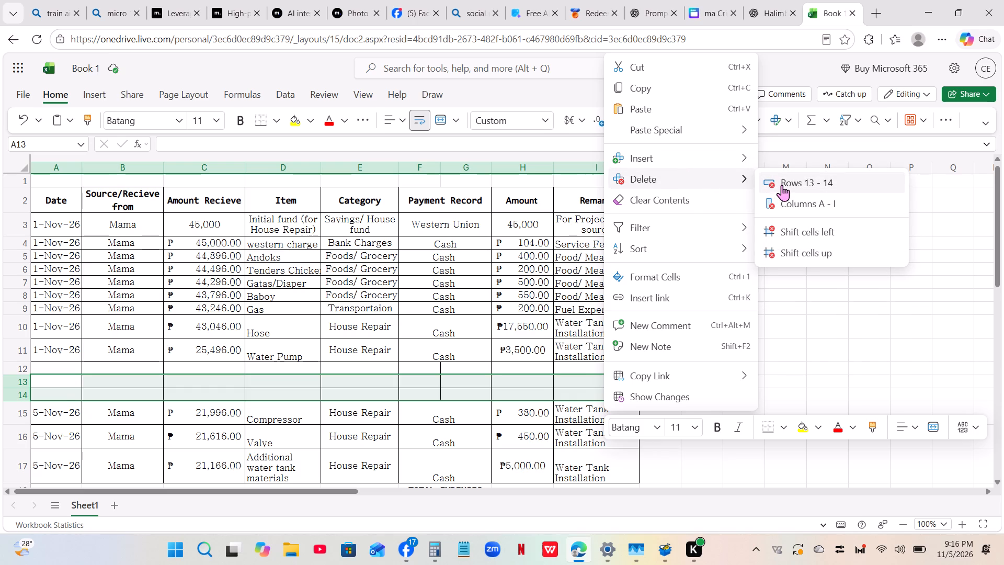
{"action": "left_click", "coordinate": [781, 183]}
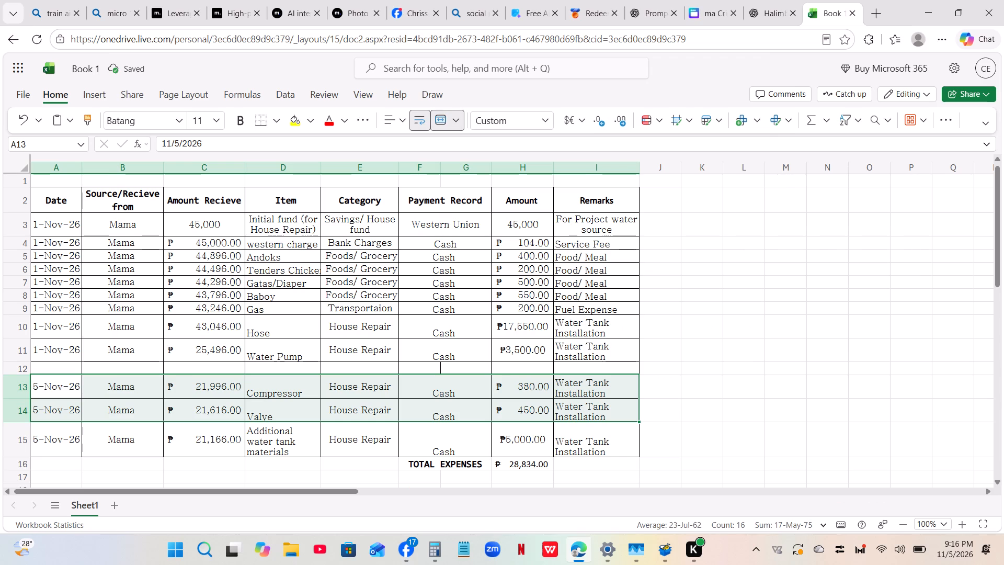
Copy the Water Pump row's date into the blank row 12 and change it to 11/3/2026.
{"action": "left_click", "coordinate": [47, 369]}
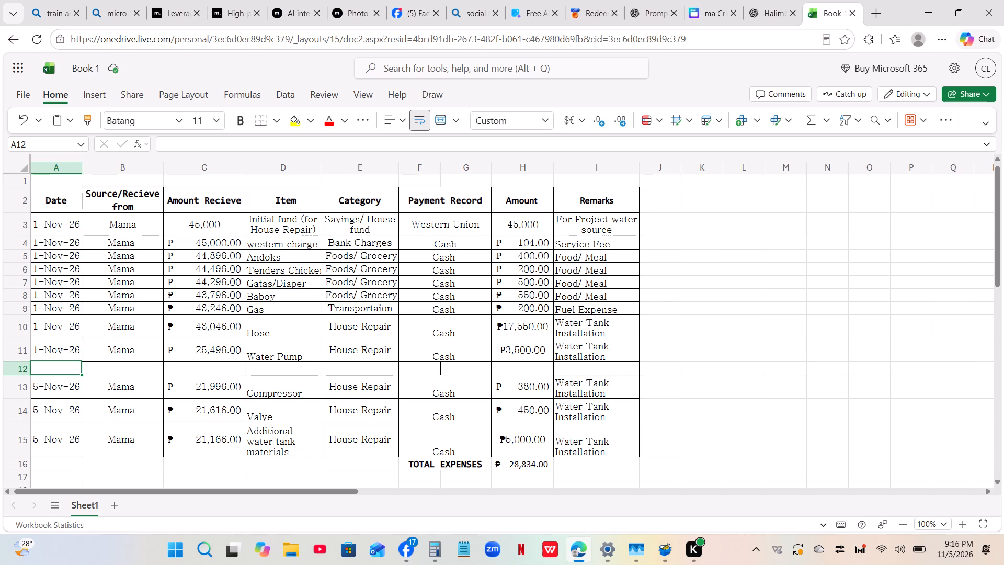
{"action": "key", "text": "Up"}
{"action": "key", "text": "Down"}
{"action": "key", "text": "Up"}
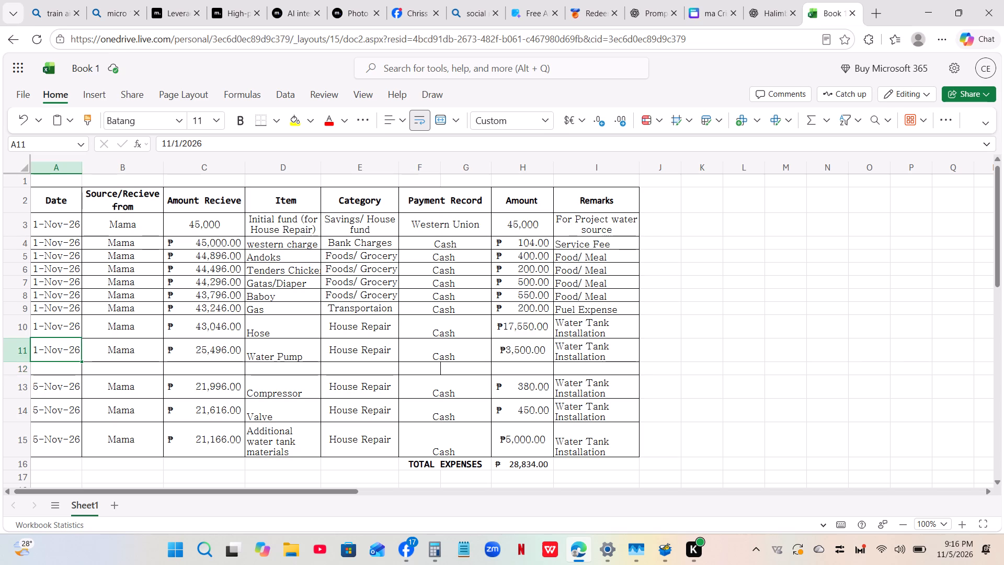
{"action": "key", "text": "ctrl+c"}
{"action": "key", "text": "Down"}
{"action": "key", "text": "ctrl+v"}
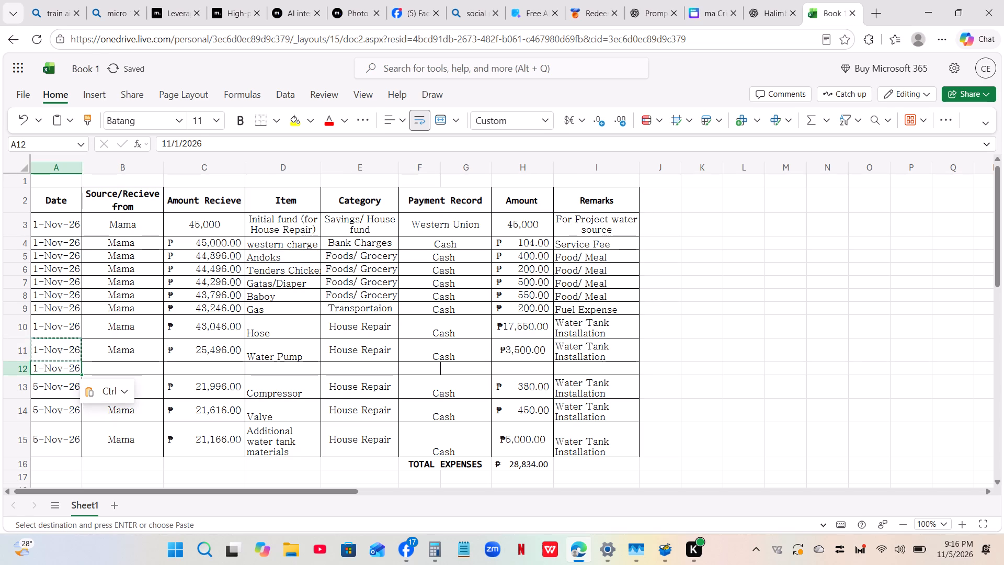
{"action": "left_click", "coordinate": [178, 142]}
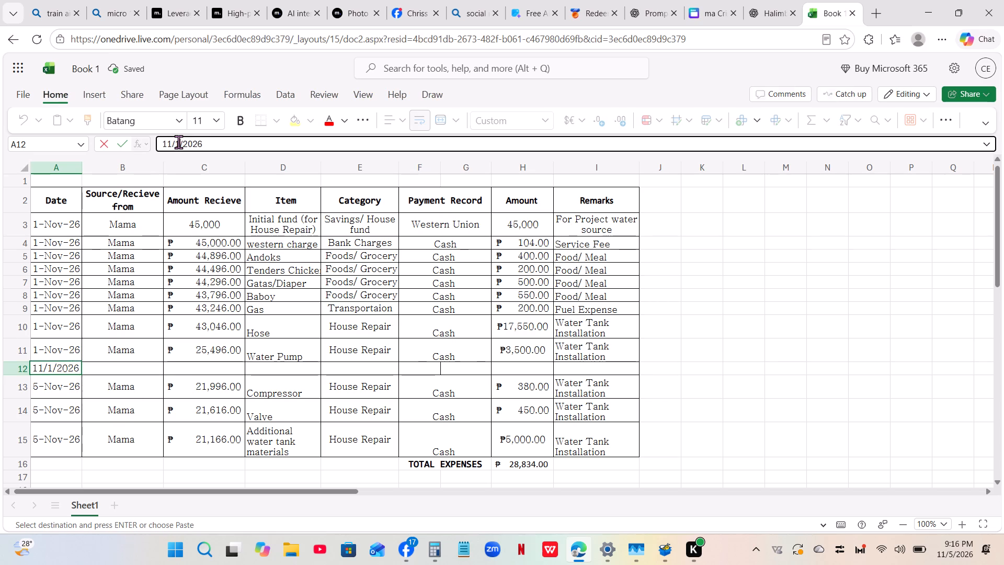
{"action": "key", "text": "BackSpace"}
{"action": "key", "text": "3"}
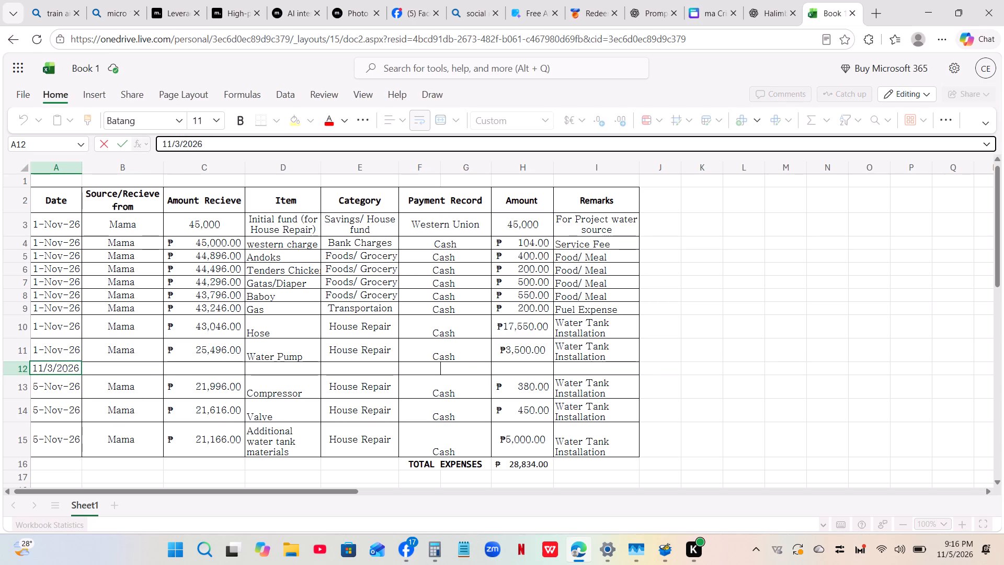
{"action": "key", "text": "Return"}
Enter Mama as the source in the 3-Nov-26 row.
{"action": "key", "text": "Right"}
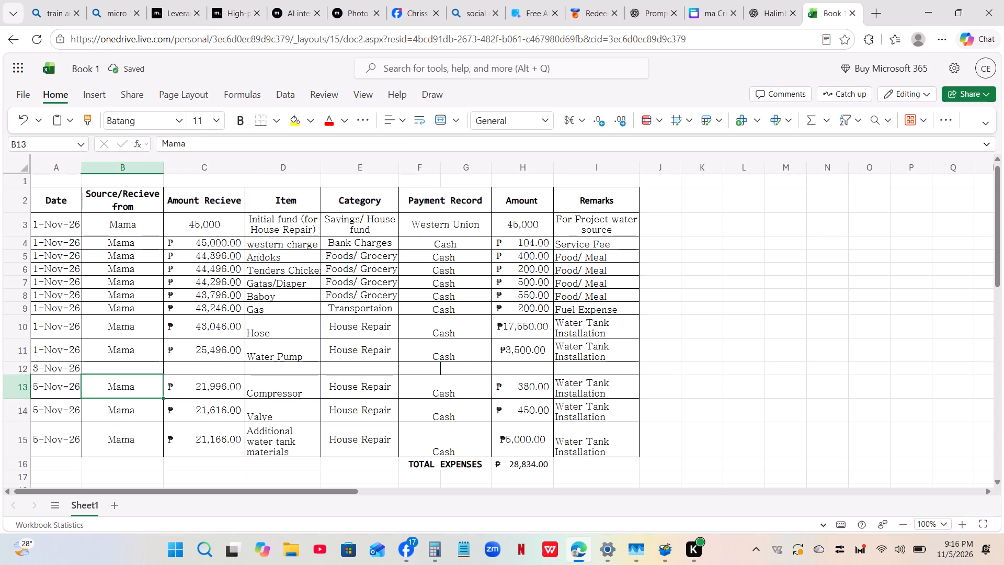
{"action": "key", "text": "Up"}
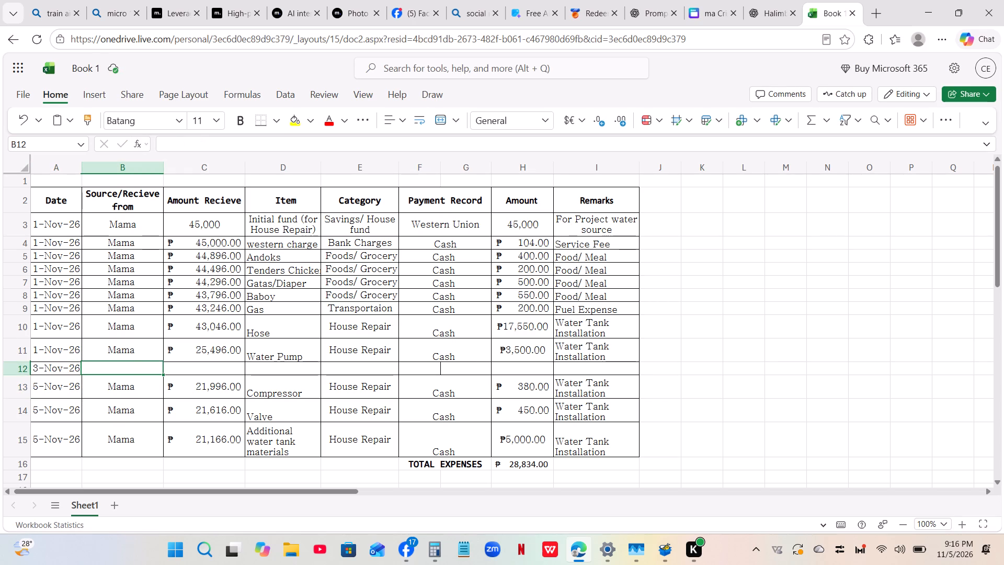
{"action": "key", "text": "Return"}
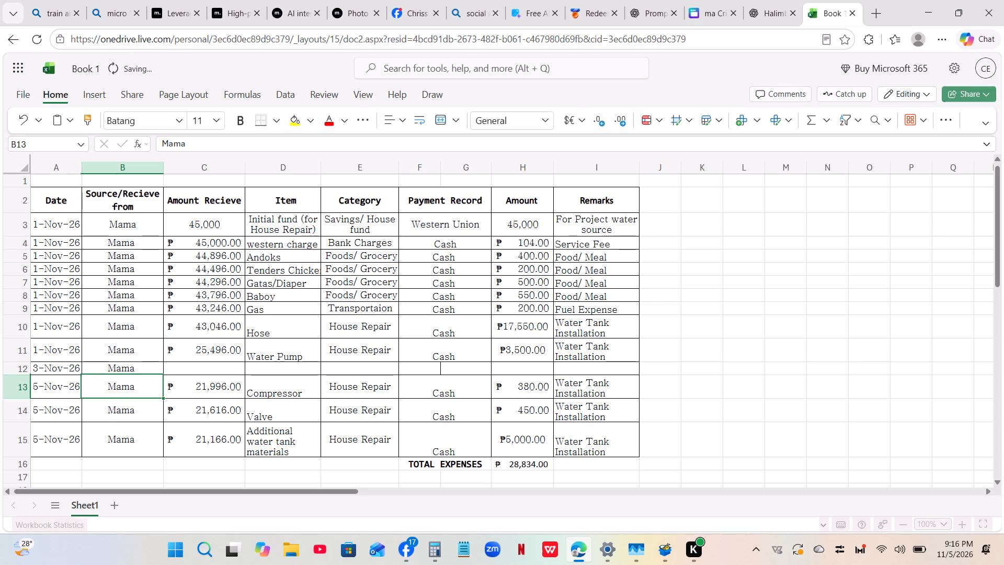
Enter Ninang Flor as the item in the 3-Nov-26 row, leaving the received amount blank.
{"action": "key", "text": "Up"}
{"action": "key", "text": "Right"}
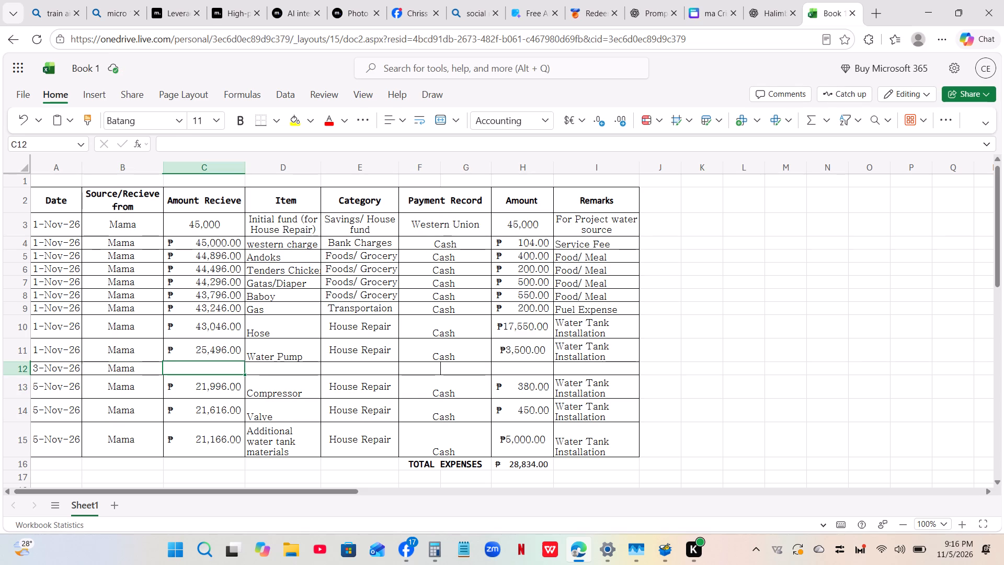
{"action": "key", "text": "Right"}
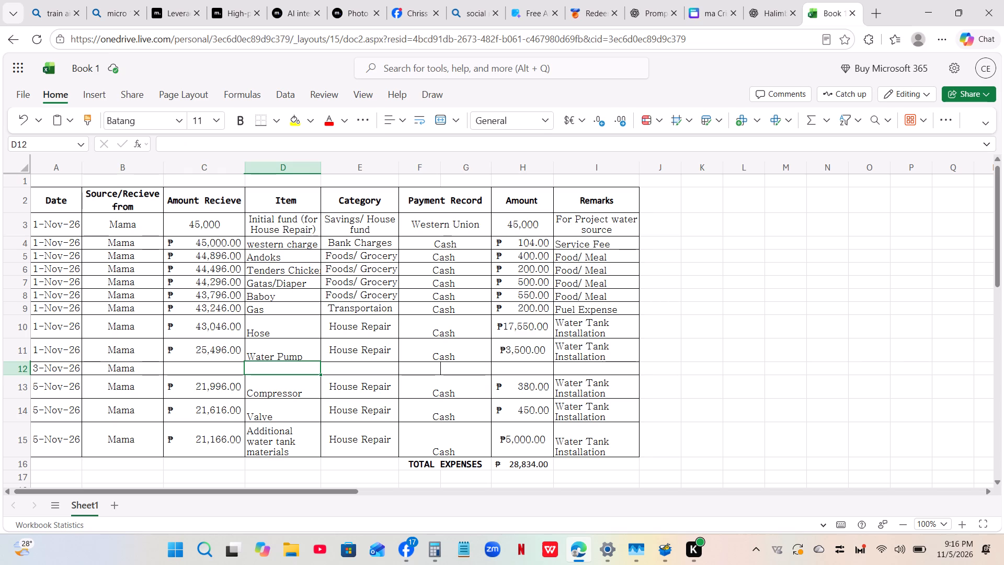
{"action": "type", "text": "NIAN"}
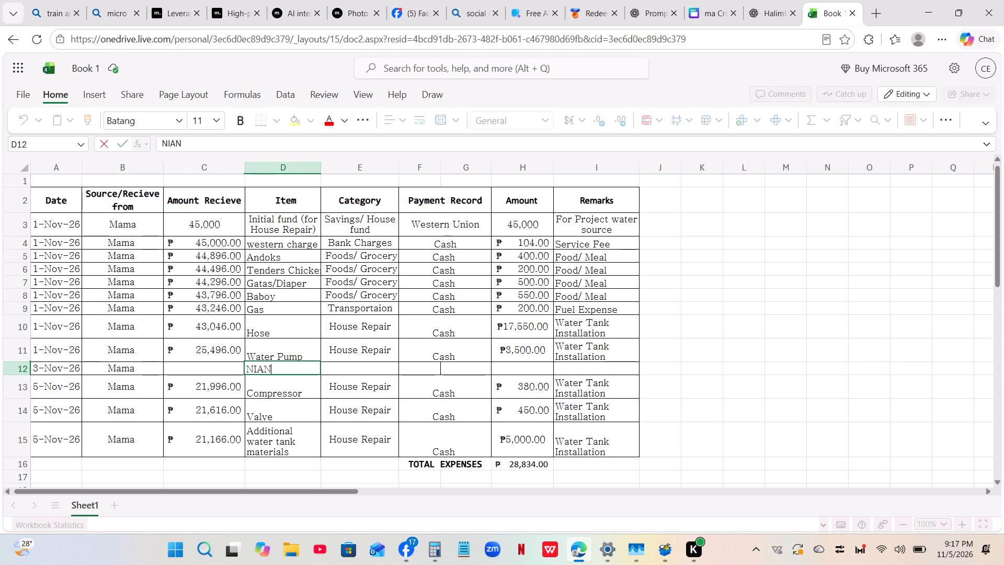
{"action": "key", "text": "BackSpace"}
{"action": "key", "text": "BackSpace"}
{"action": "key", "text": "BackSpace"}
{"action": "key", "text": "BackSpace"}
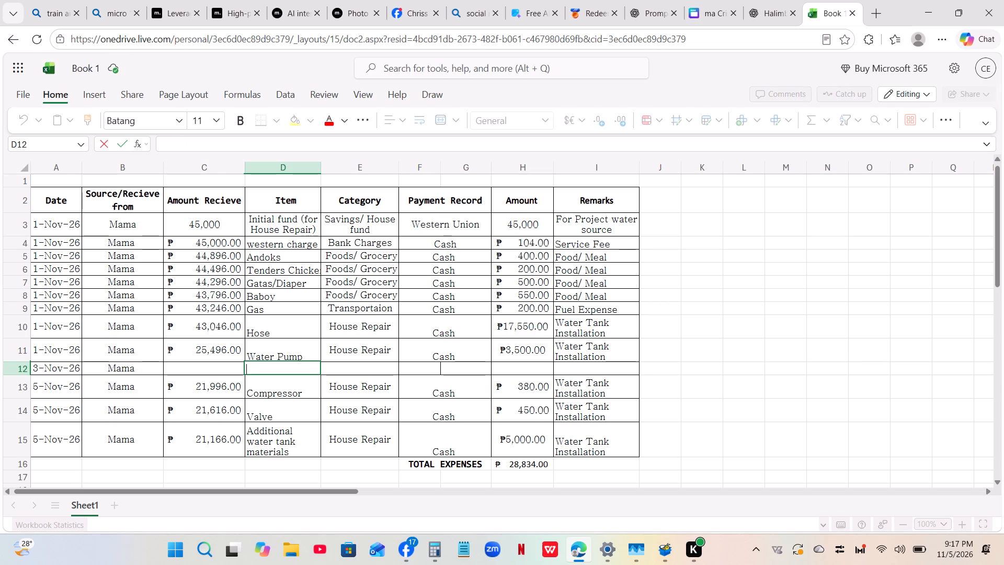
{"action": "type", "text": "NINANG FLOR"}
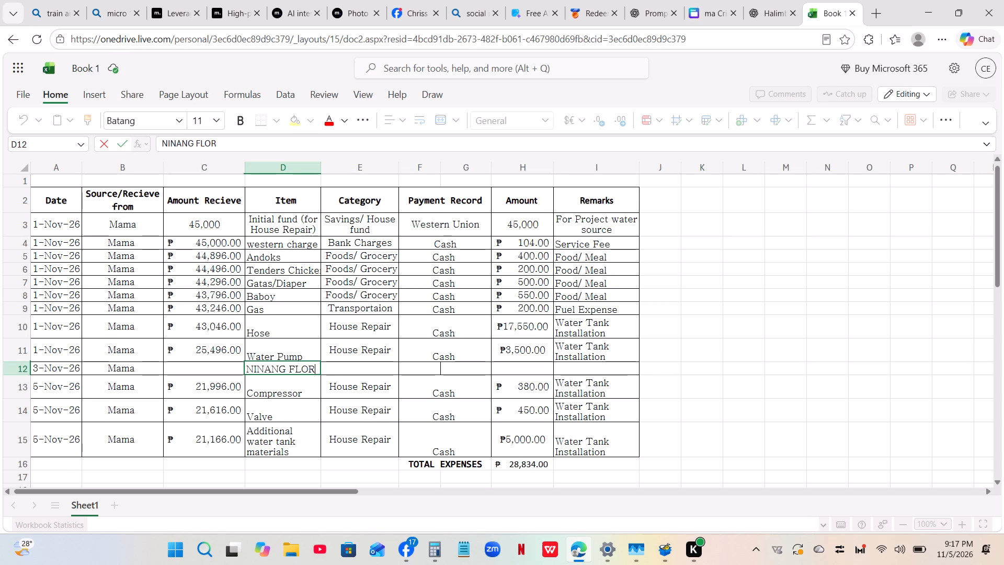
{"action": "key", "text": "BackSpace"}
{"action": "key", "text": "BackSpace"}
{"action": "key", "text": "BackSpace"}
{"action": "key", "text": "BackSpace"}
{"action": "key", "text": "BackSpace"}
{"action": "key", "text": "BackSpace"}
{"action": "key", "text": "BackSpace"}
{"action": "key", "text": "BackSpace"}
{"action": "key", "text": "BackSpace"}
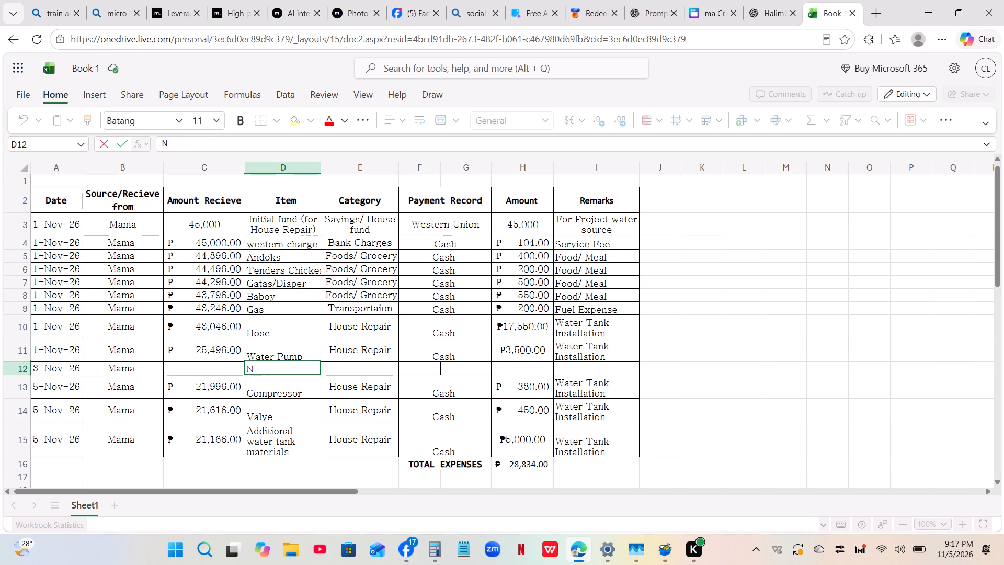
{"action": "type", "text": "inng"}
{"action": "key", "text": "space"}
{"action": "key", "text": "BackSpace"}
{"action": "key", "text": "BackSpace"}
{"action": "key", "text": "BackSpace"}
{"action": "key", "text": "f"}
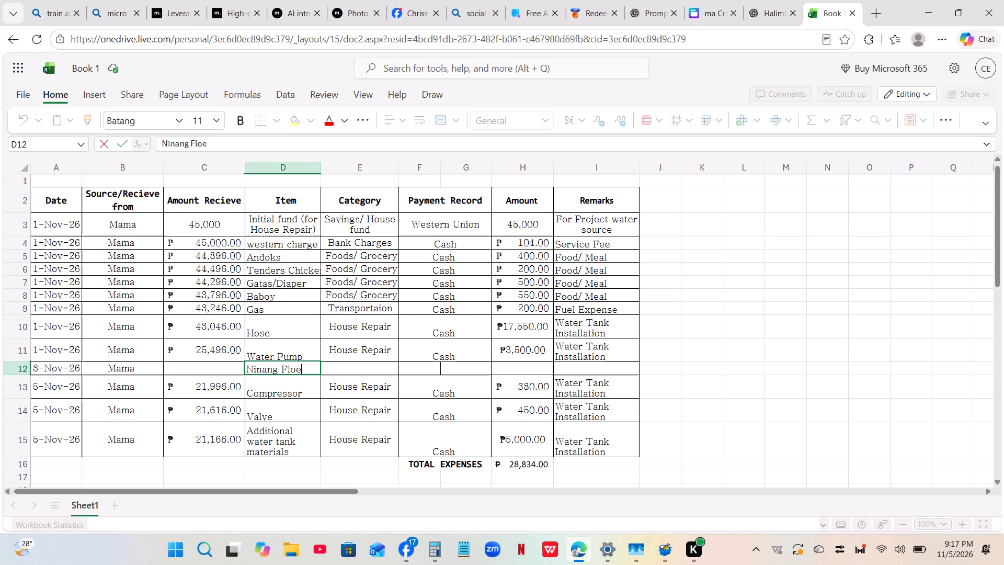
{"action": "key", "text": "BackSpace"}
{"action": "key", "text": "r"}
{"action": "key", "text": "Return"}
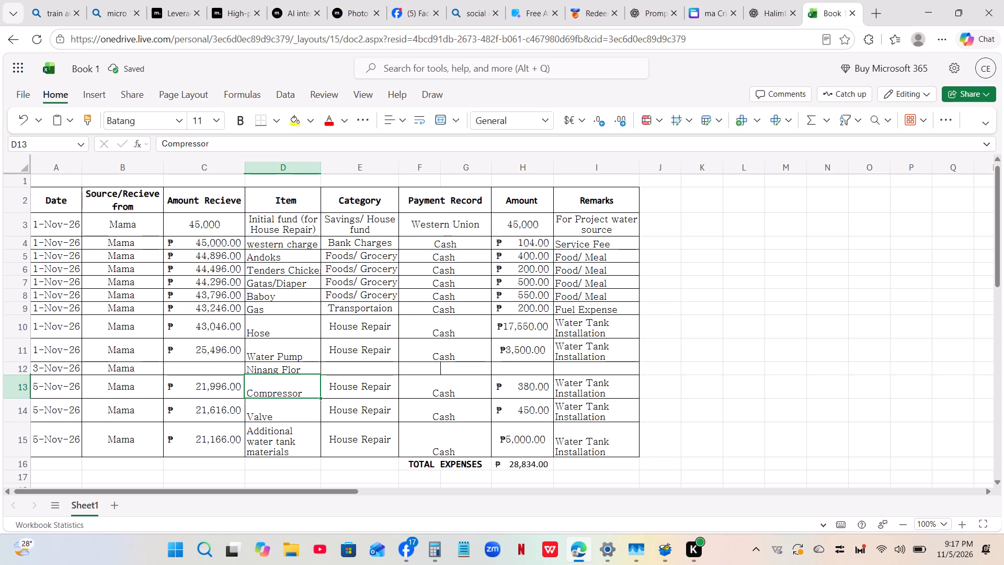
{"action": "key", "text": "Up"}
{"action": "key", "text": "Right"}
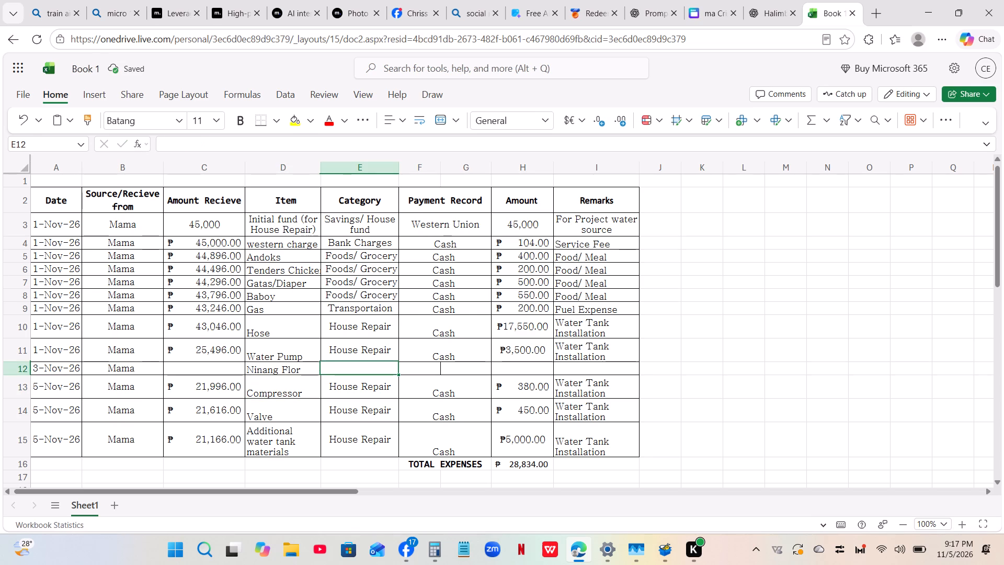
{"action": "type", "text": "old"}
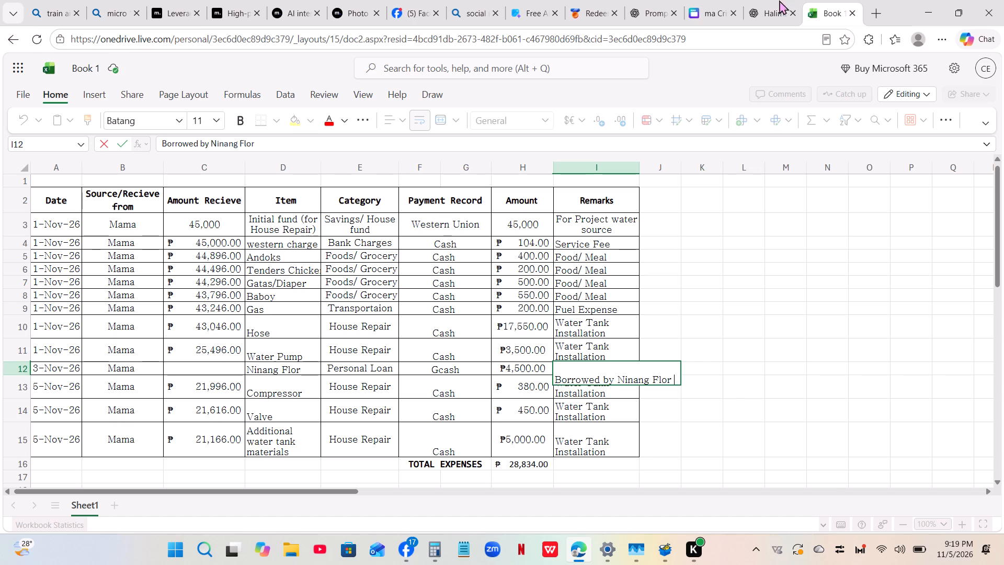
Recheck ChatGPT's suggested remark and append "from Mama" to the 3-Nov-26 row's Remarks cell in Book 1.
{"action": "left_click", "coordinate": [769, 0]}
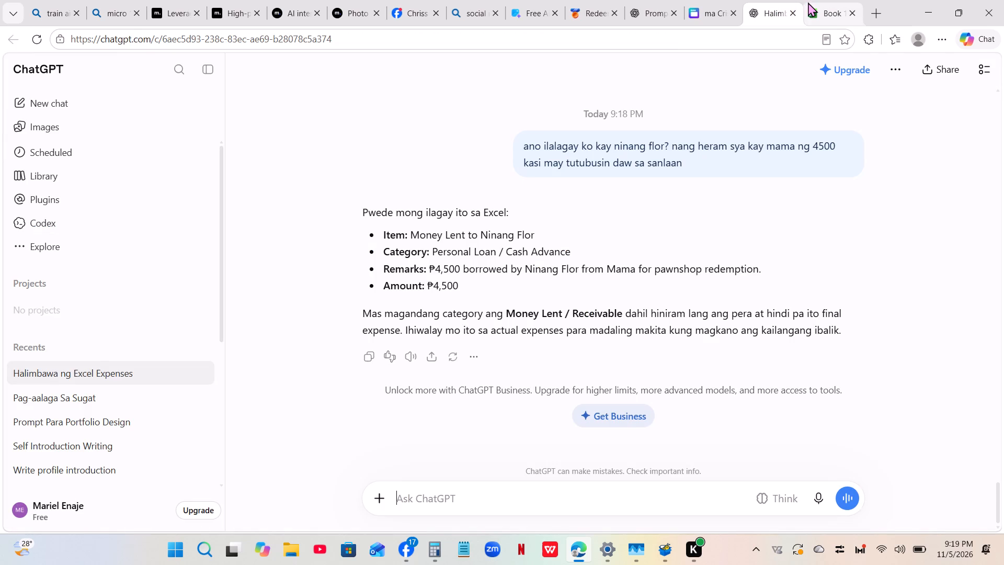
{"action": "left_click", "coordinate": [808, 2]}
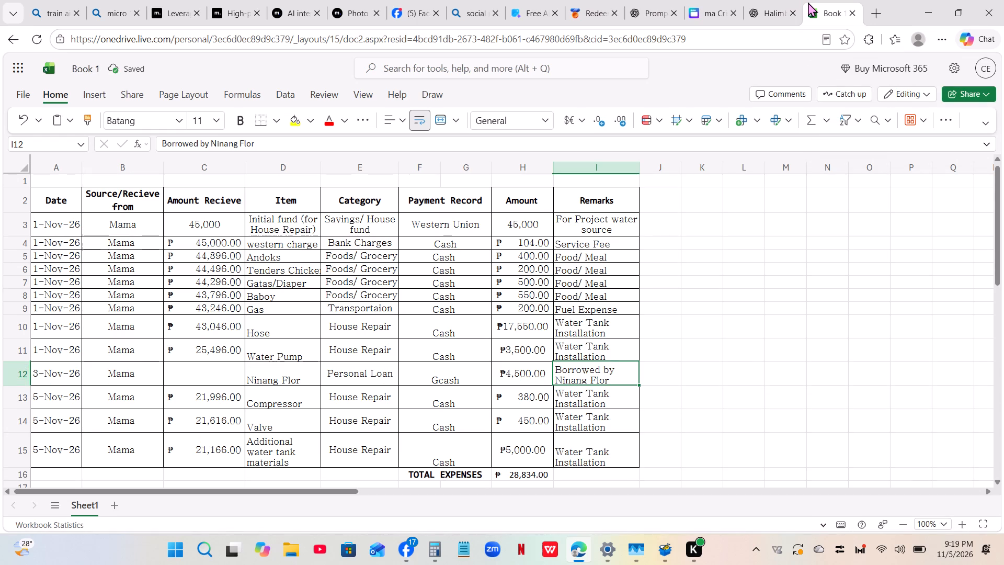
{"action": "left_click", "coordinate": [475, 148]}
{"action": "left_click", "coordinate": [476, 144]}
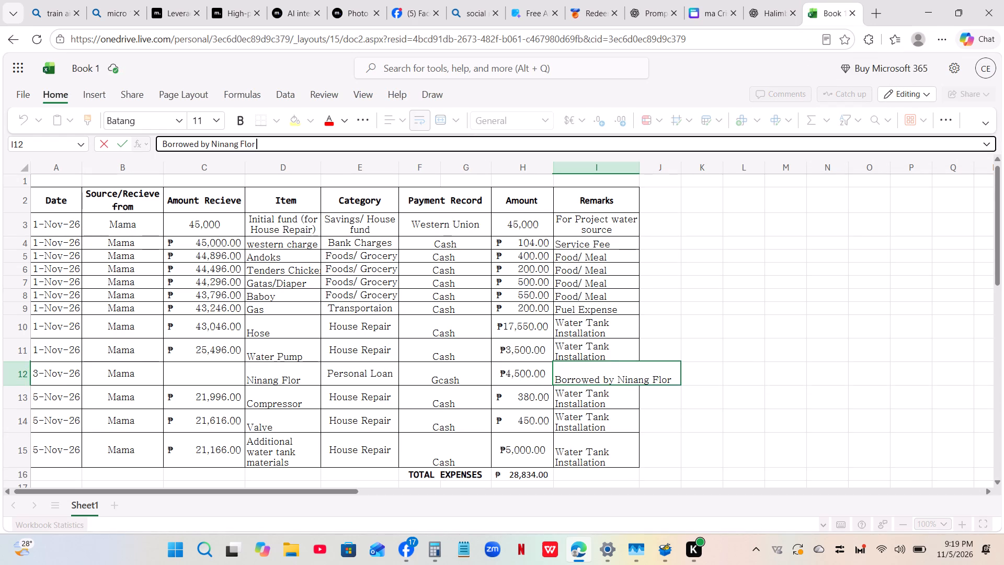
{"action": "key", "text": "BackSpace"}
{"action": "type", "text": "dr"}
{"action": "key", "text": "BackSpace"}
{"action": "key", "text": "BackSpace"}
{"action": "type", "text": "from ma"}
{"action": "key", "text": "BackSpace"}
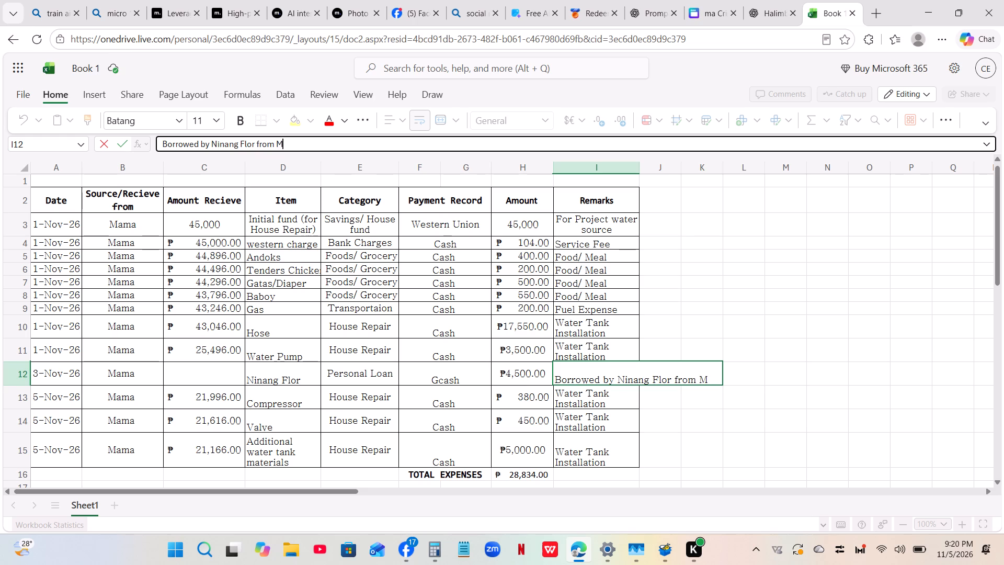
{"action": "type", "text": "ama"}
{"action": "key", "text": "space"}
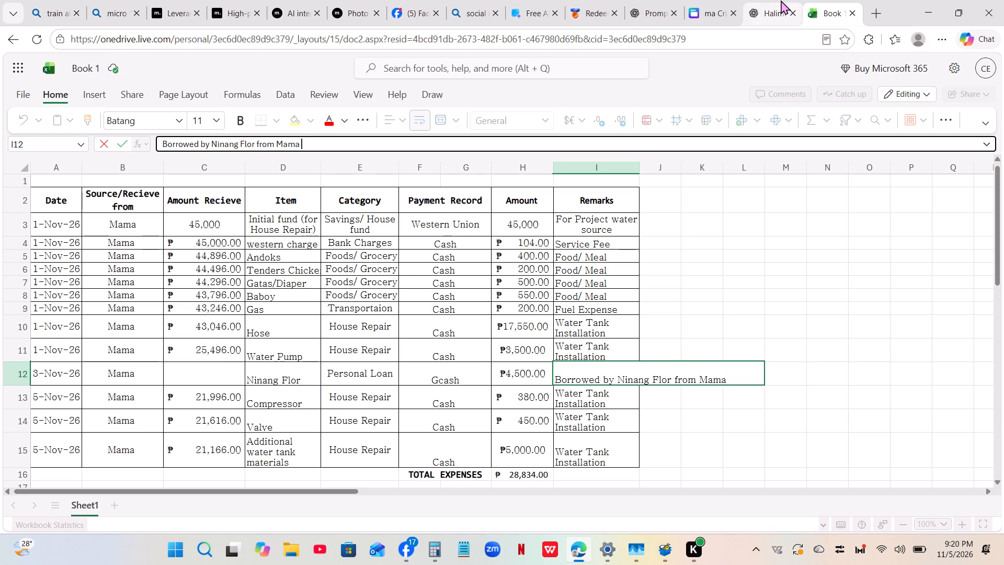
Consult ChatGPT's suggested remark again and append "for Pawnshop Redemption" to the 3-Nov-26 row's remark in Book 1.
{"action": "left_click", "coordinate": [781, 0]}
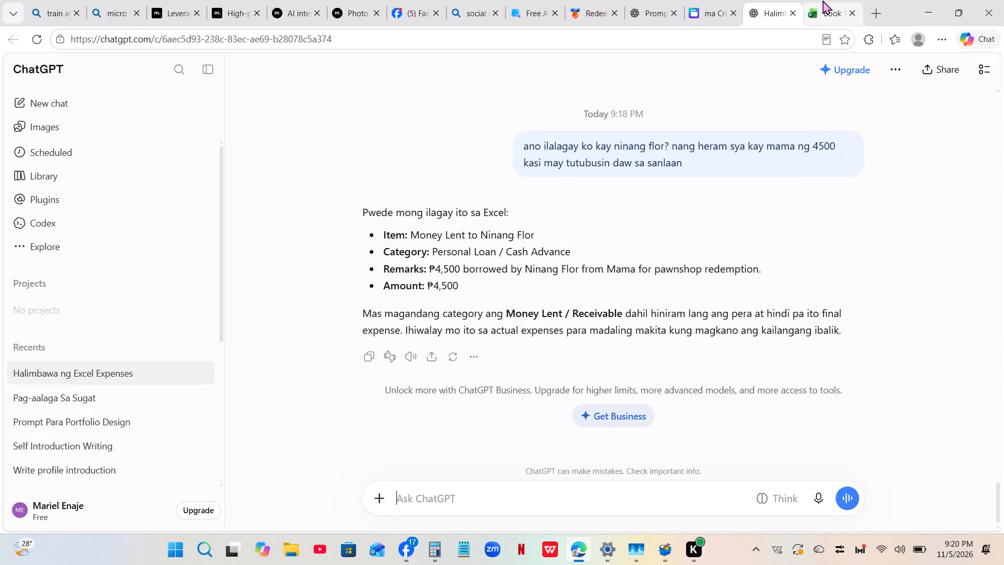
{"action": "left_click", "coordinate": [823, 0]}
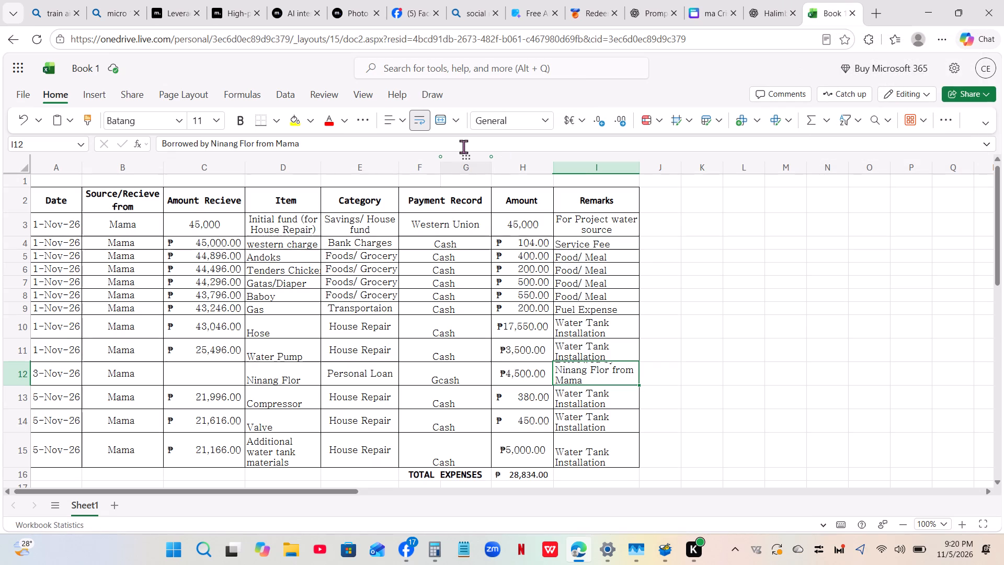
{"action": "left_click", "coordinate": [464, 137]}
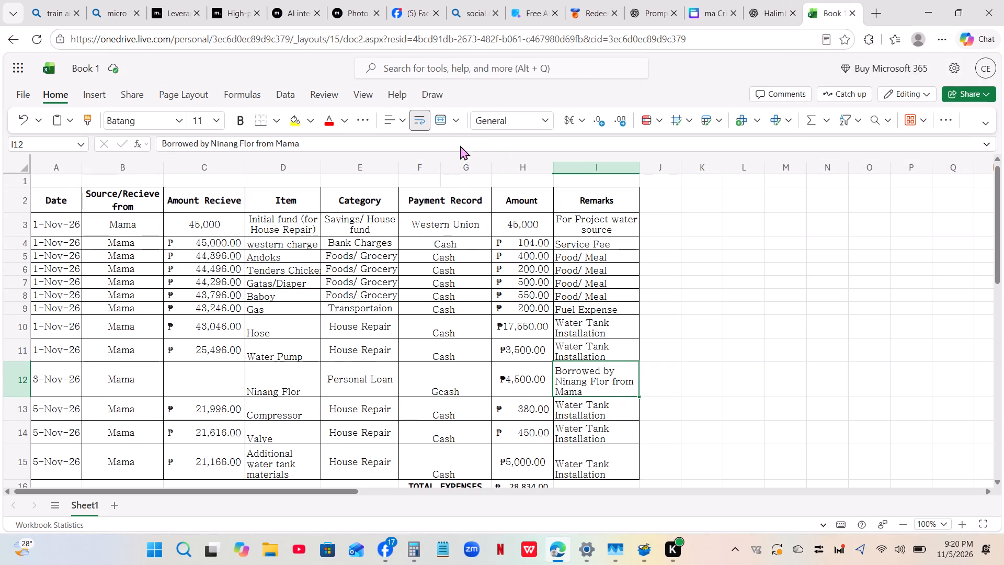
{"action": "left_click", "coordinate": [459, 141]}
{"action": "type", "text": "for p"}
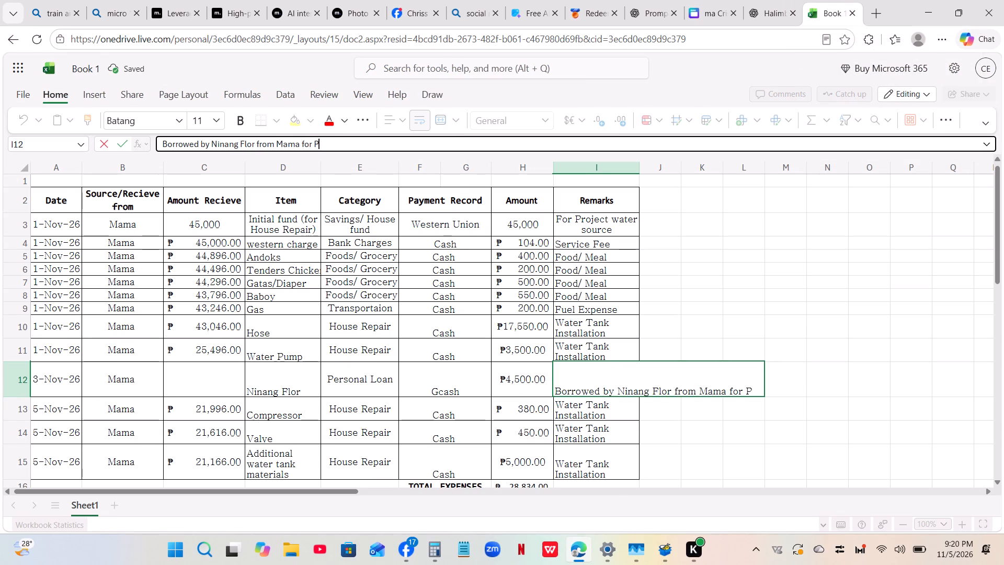
{"action": "type", "text": "aw"}
{"action": "type", "text": "nshop"}
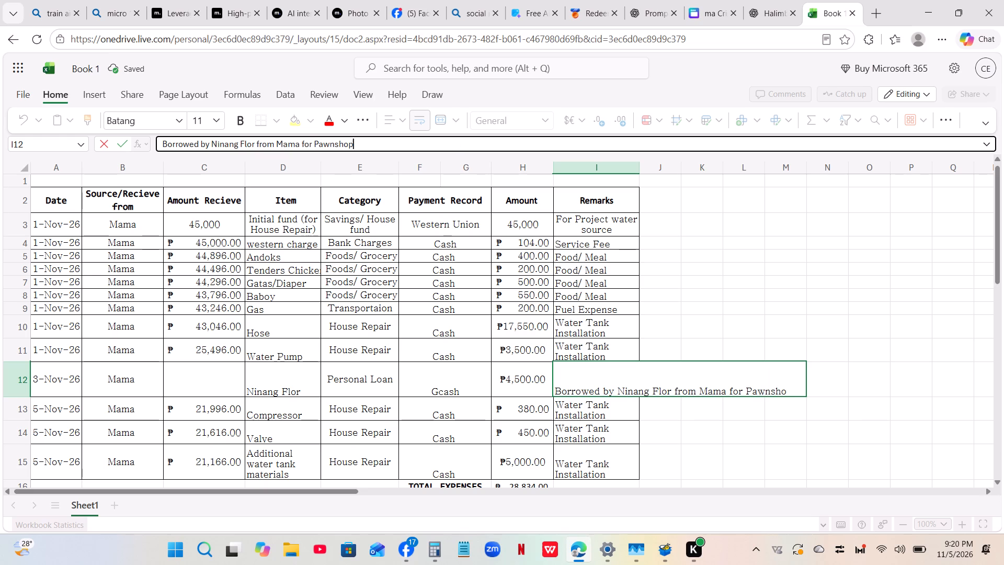
{"action": "key", "text": "space"}
{"action": "key", "text": "r"}
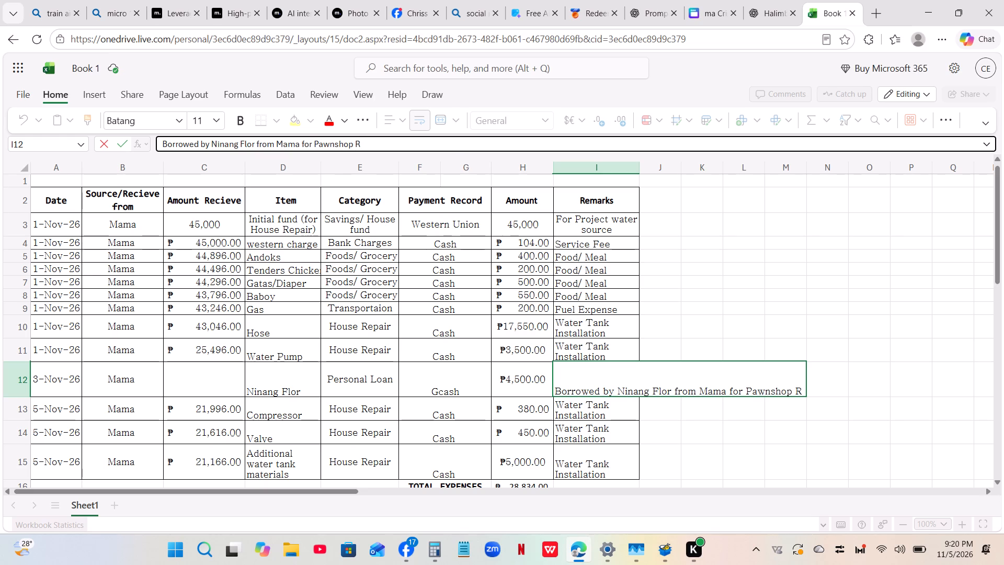
{"action": "type", "text": "de"}
{"action": "key", "text": "BackSpace"}
{"action": "key", "text": "BackSpace"}
{"action": "key", "text": "BackSpace"}
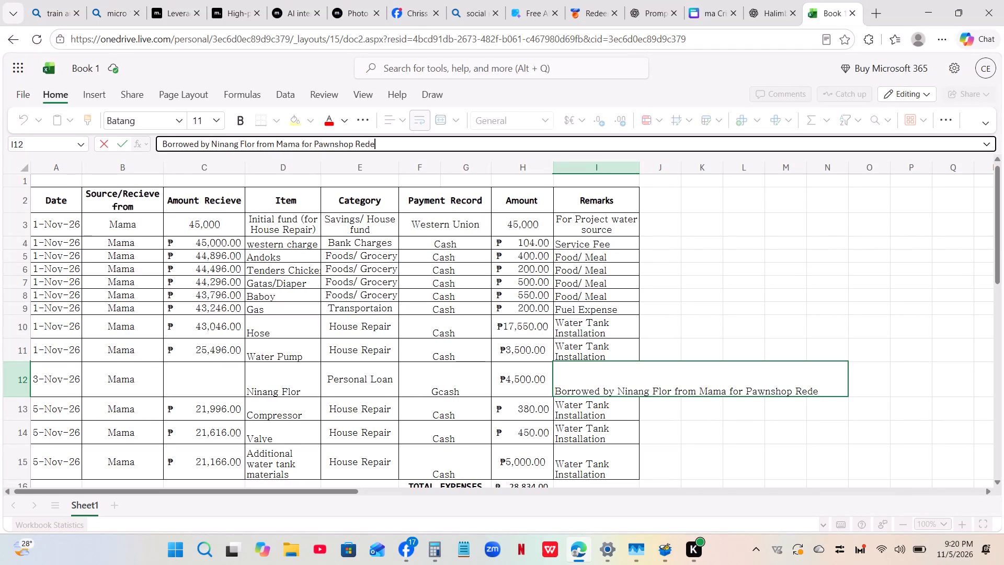
{"action": "type", "text": "tion"}
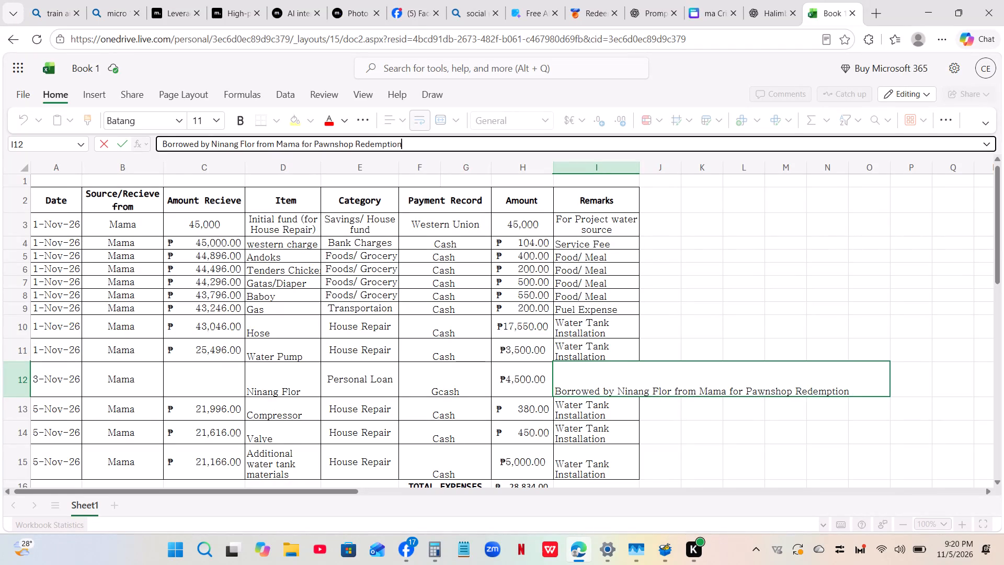
{"action": "key", "text": "Return"}
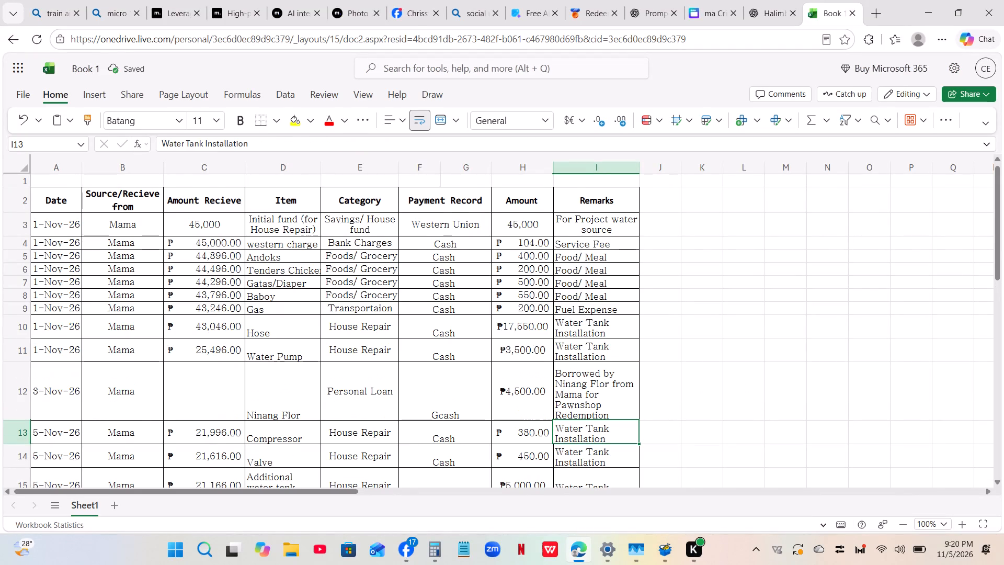
Change the amount in the 3-Nov-26 Ninang Flor row to 4,600.
{"action": "scroll", "coordinate": [705, 365], "scroll_direction": "down", "scroll_amount": 1}
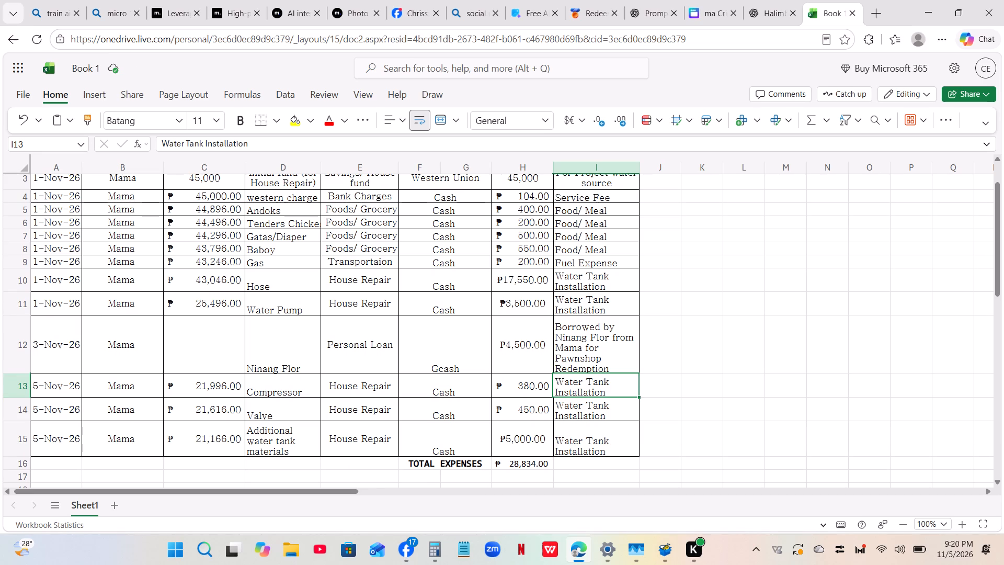
{"action": "left_click", "coordinate": [535, 351]}
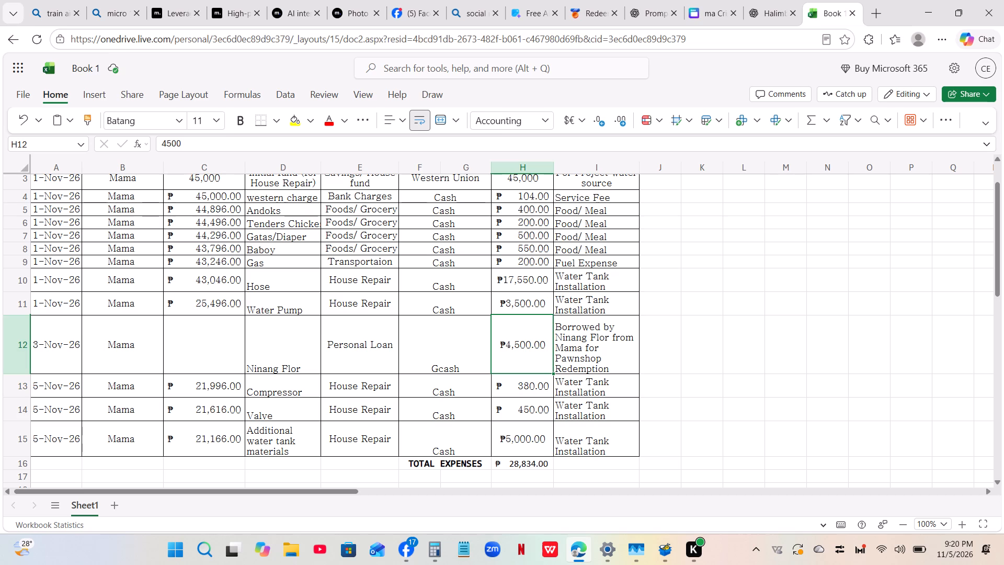
{"action": "left_click", "coordinate": [202, 142]}
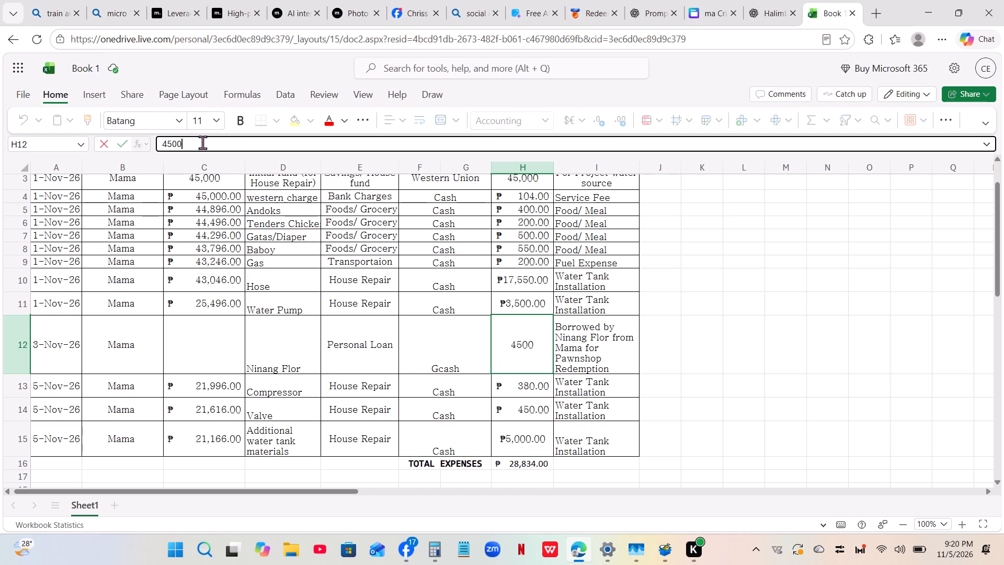
{"action": "key", "text": "BackSpace"}
{"action": "key", "text": "BackSpace"}
{"action": "key", "text": "BackSpace"}
{"action": "type", "text": "600"}
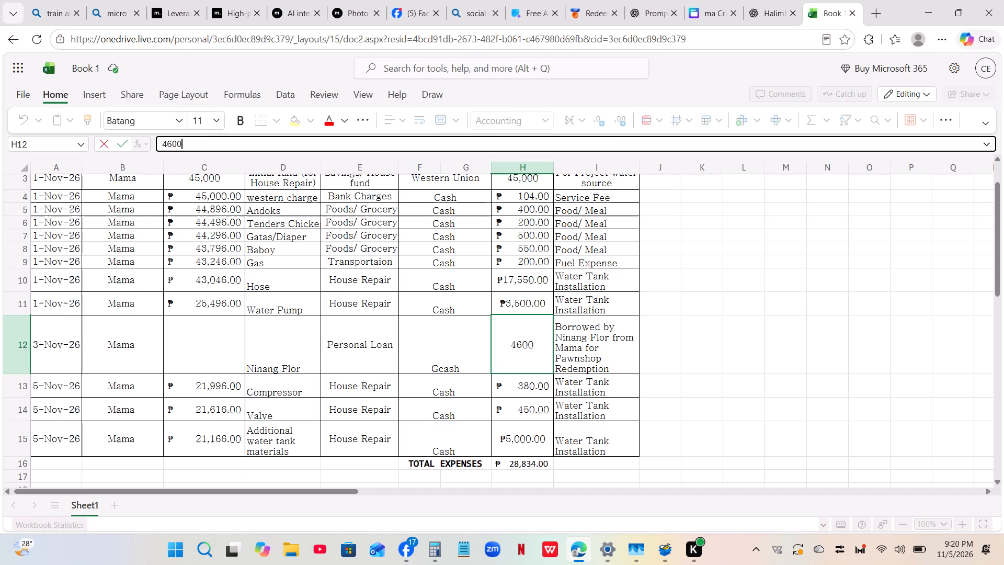
{"action": "key", "text": "Return"}
Select the empty Amount Recieve cell in the 3-Nov-26 row and calculate 25496 minus 3500 in Calculator for its balance.
{"action": "key", "text": "Up"}
{"action": "key", "text": "Left"}
{"action": "key", "text": "Left"}
{"action": "key", "text": "Left"}
{"action": "key", "text": "Left"}
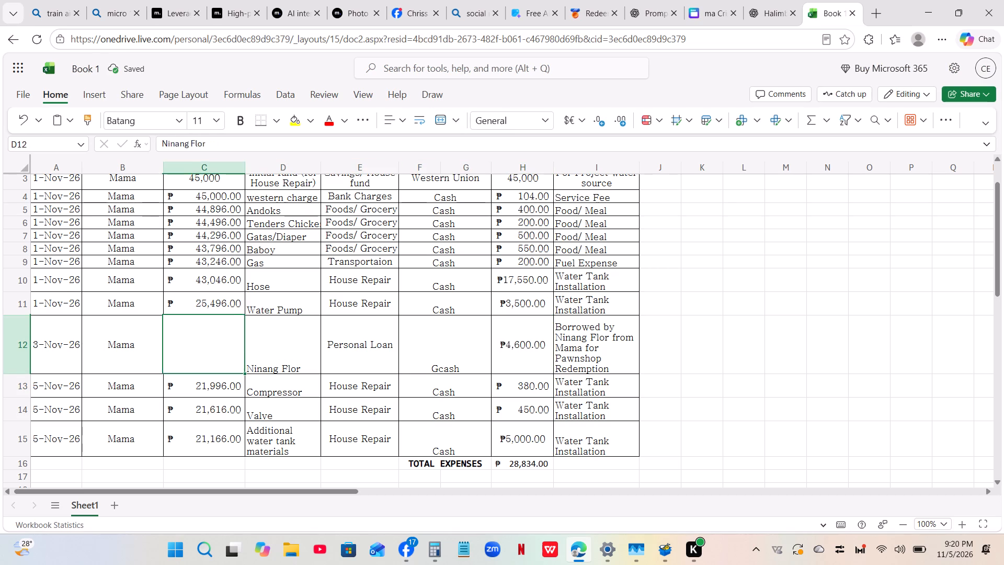
{"action": "key", "text": "Left"}
{"action": "key", "text": "Right"}
{"action": "key", "text": "Left"}
{"action": "key", "text": "Right"}
{"action": "key", "text": "Left"}
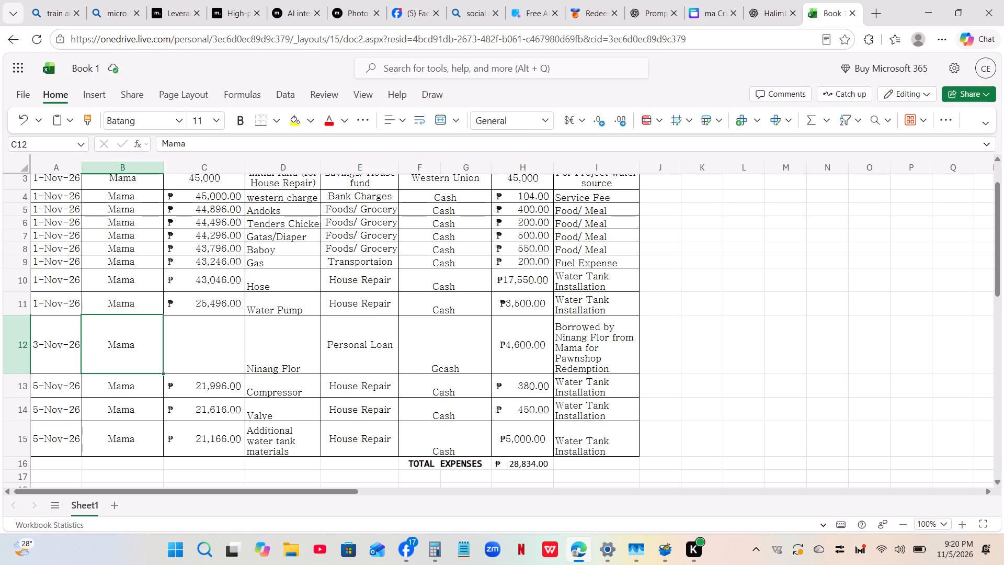
{"action": "key", "text": "Right"}
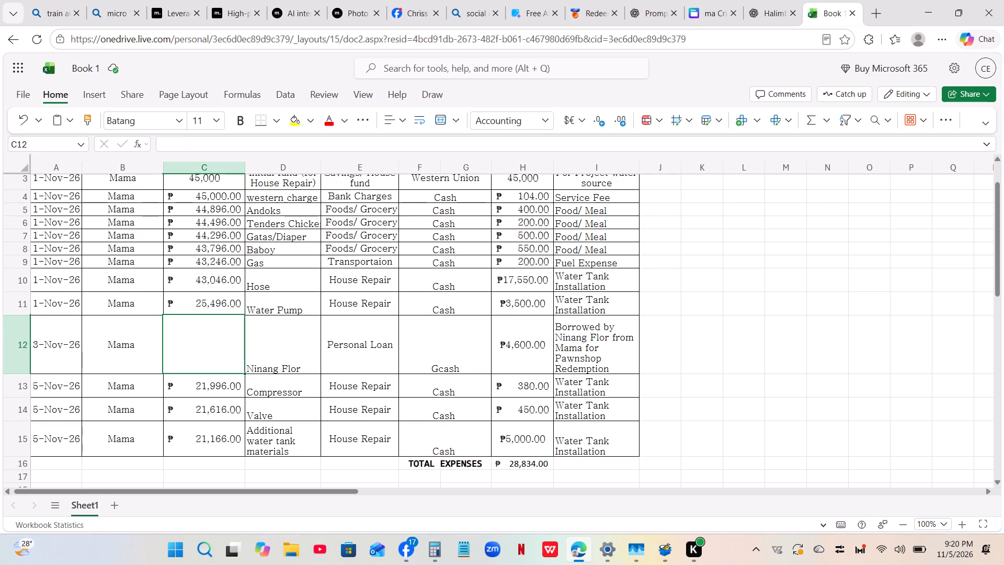
{"action": "left_click", "coordinate": [433, 553]}
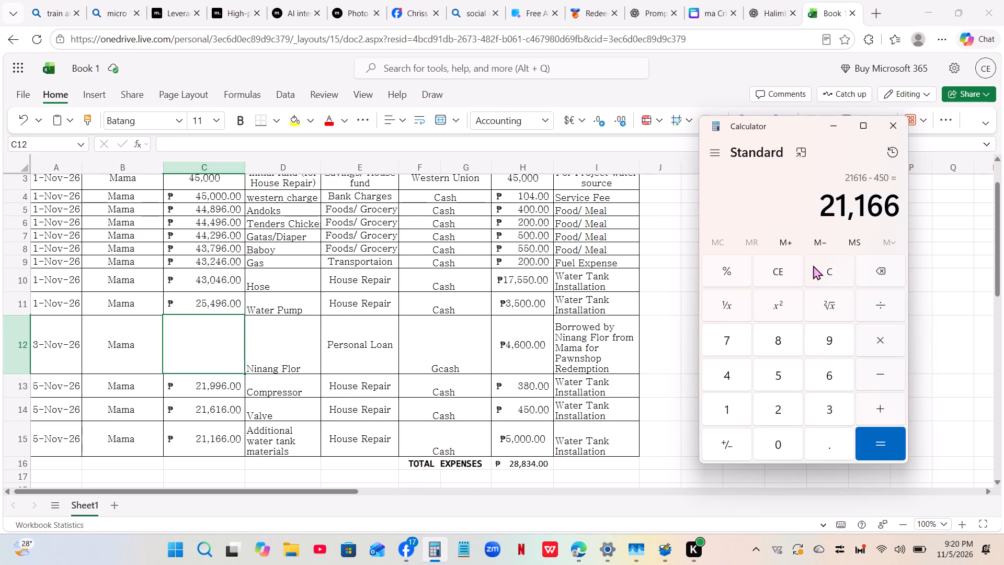
{"action": "triple_click", "coordinate": [813, 265]}
{"action": "key", "text": "3"}
{"action": "key", "text": "BackSpace"}
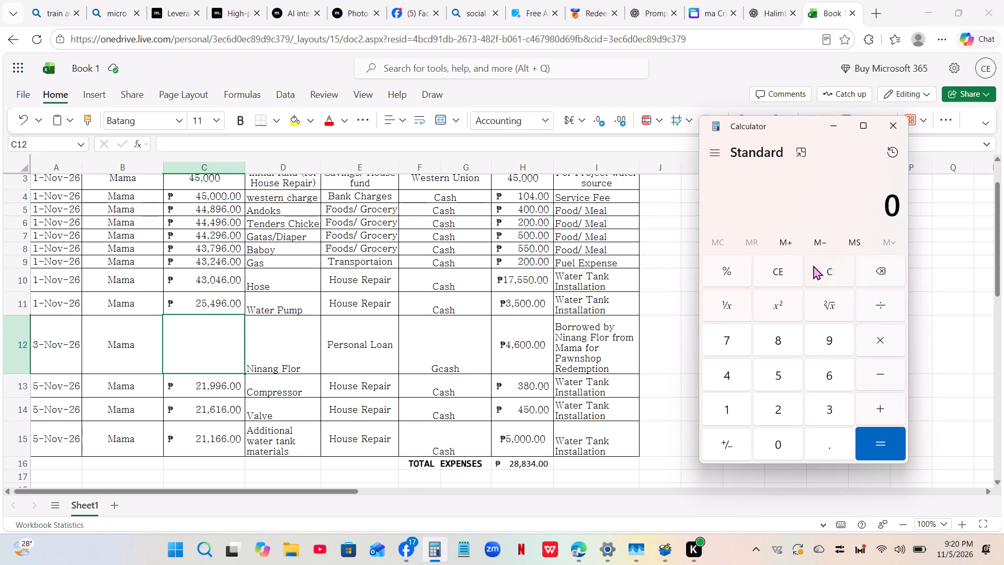
{"action": "key", "text": "BackSpace"}
{"action": "type", "text": "25"}
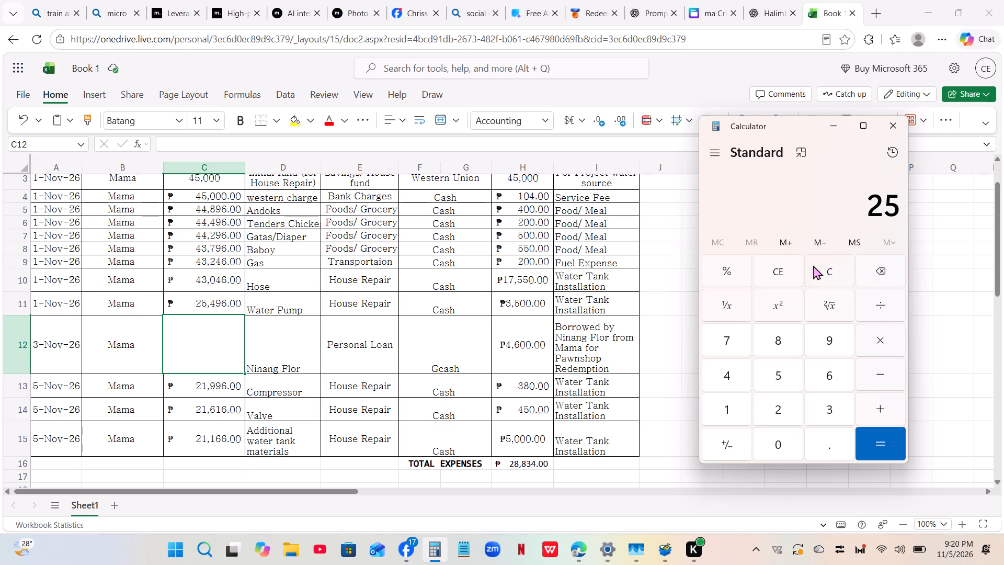
{"action": "key", "text": "4"}
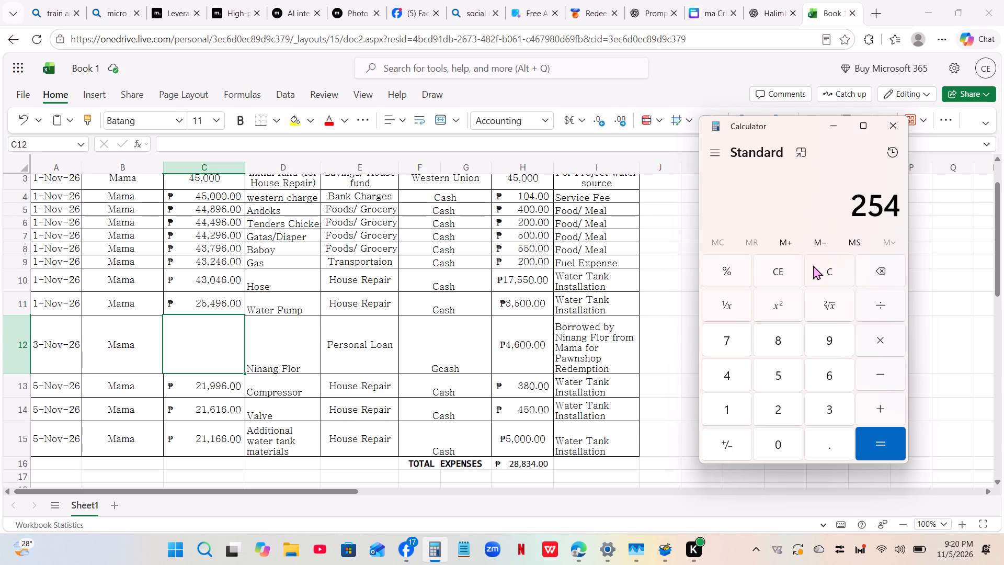
{"action": "type", "text": "96"}
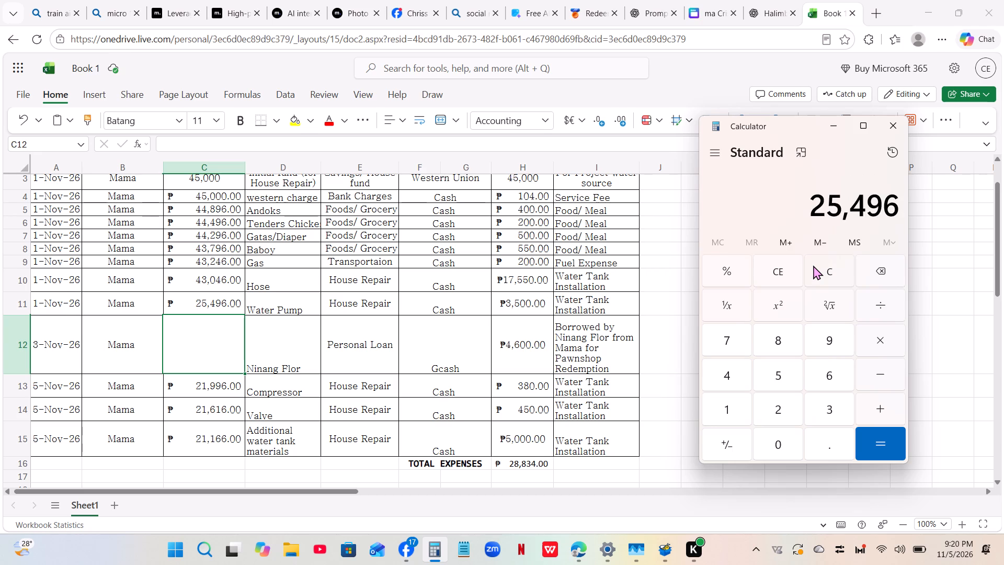
{"action": "key", "text": "minus"}
{"action": "type", "text": "3500"}
{"action": "key", "text": "Return"}
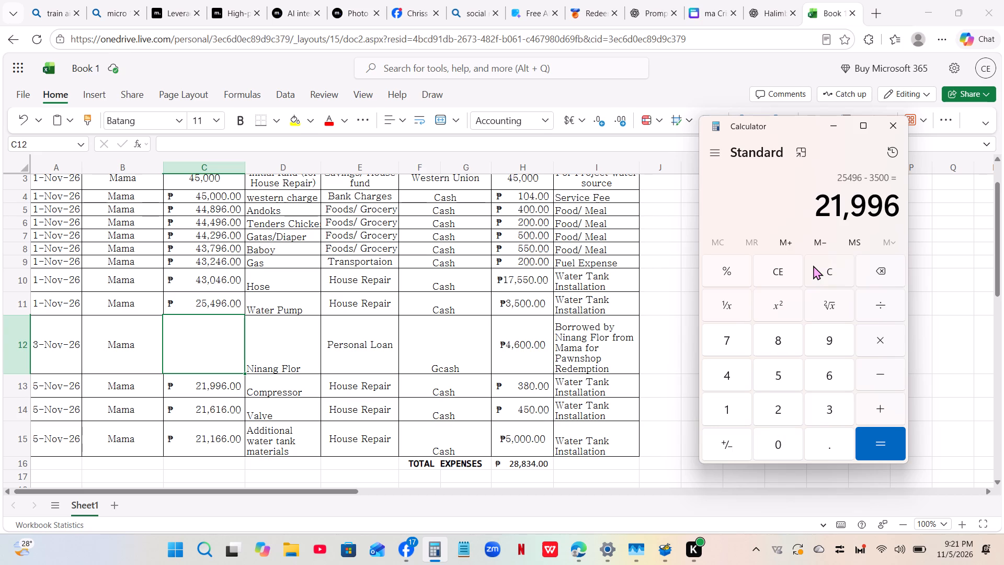
Return to Book 1 and enter 21,996 in the 3-Nov-26 Ninang Flor row's empty Amount Recieve cell.
{"action": "key", "text": "2"}
{"action": "double_click", "coordinate": [227, 356]}
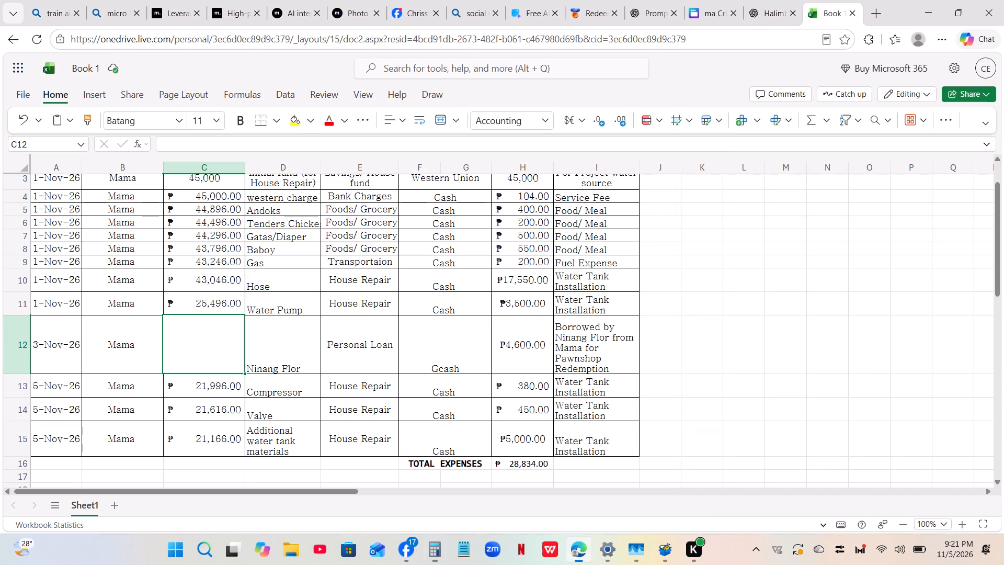
{"action": "type", "text": "21"}
{"action": "type", "text": ",996"}
{"action": "key", "text": "Return"}
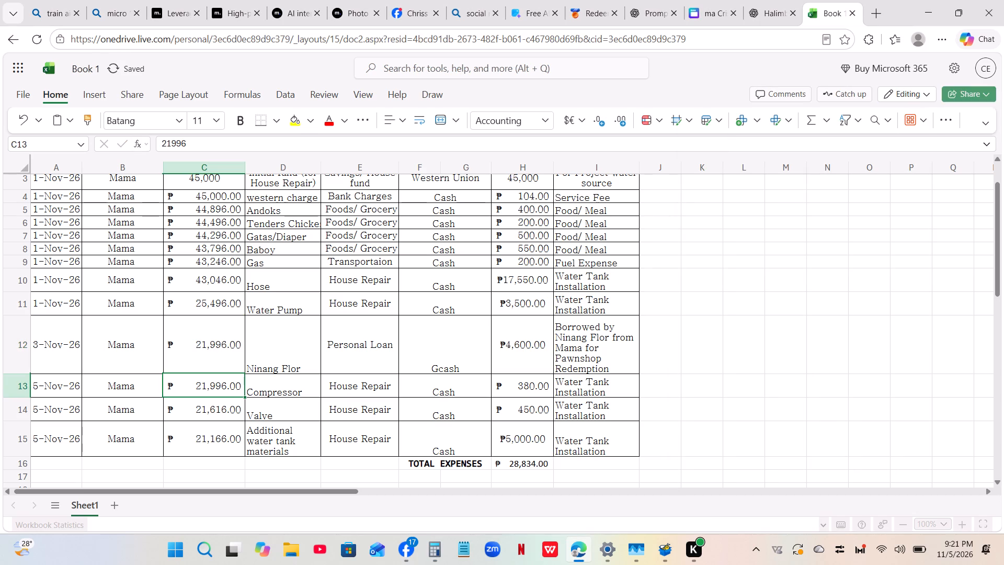
{"action": "key", "text": "Up"}
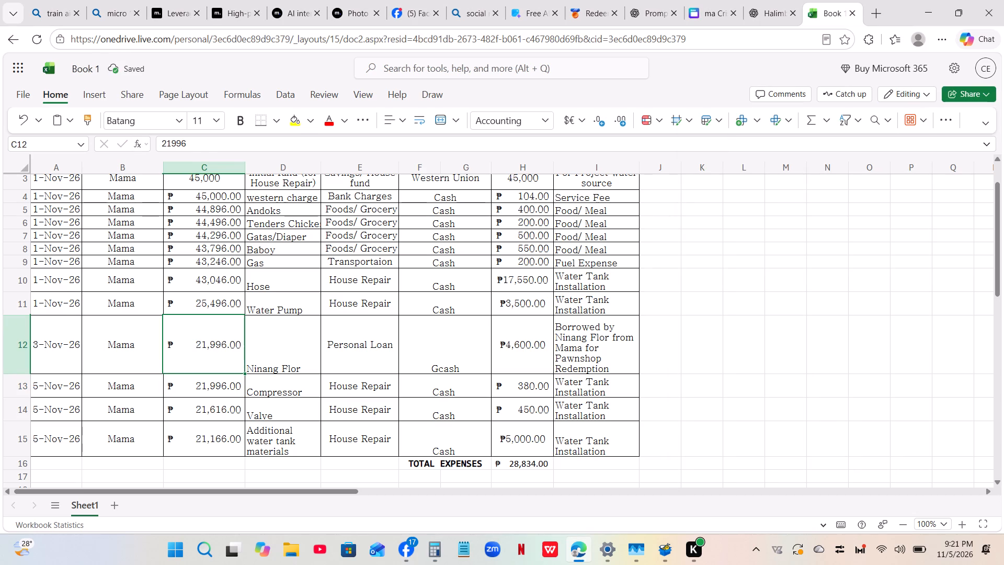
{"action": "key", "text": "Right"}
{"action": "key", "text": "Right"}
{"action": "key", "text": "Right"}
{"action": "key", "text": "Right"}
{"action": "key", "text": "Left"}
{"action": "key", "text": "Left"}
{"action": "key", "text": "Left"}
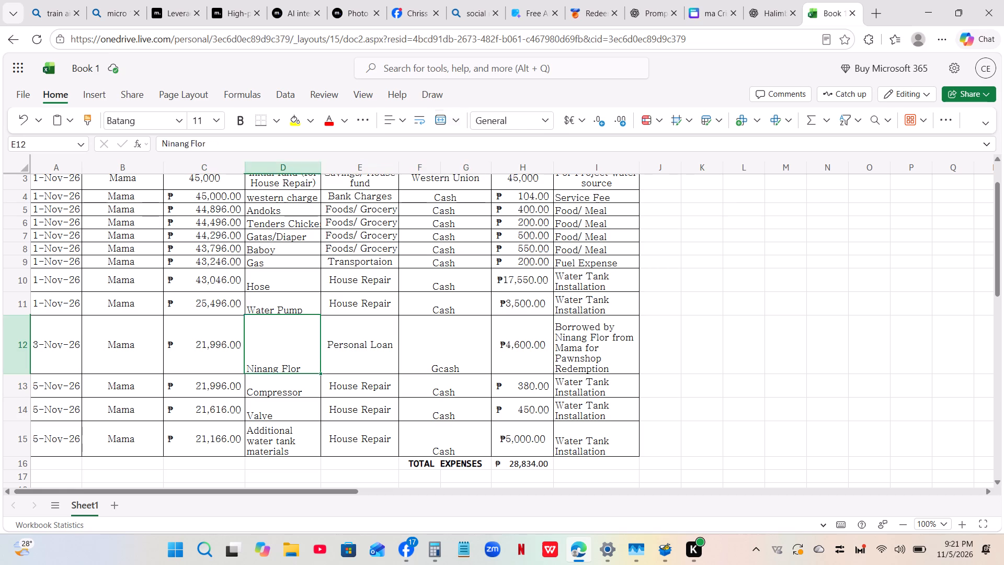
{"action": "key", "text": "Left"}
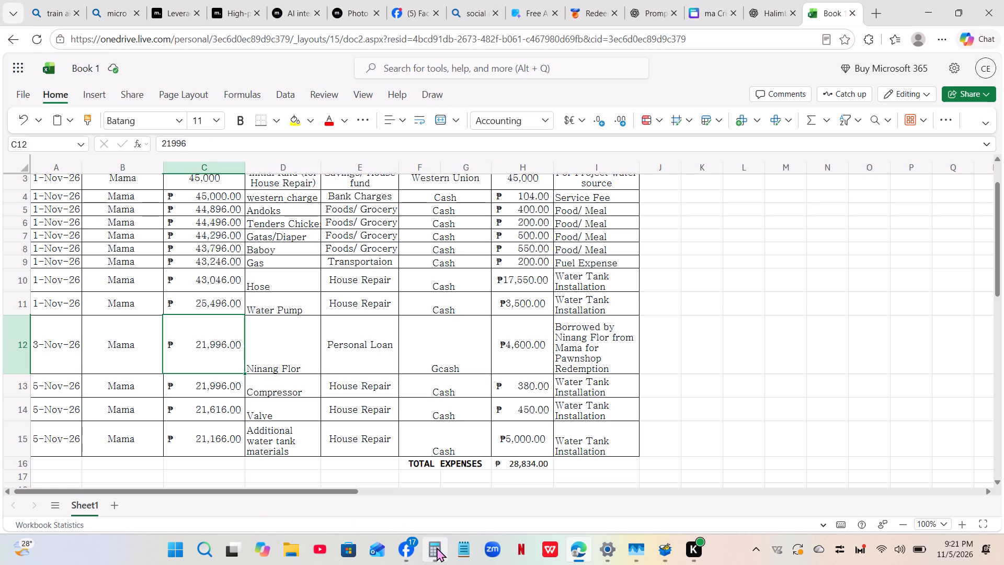
Switch to Calculator, clear the stray entry and calculate 21996 minus 4600 for the Compressor row's balance.
{"action": "left_click", "coordinate": [437, 547]}
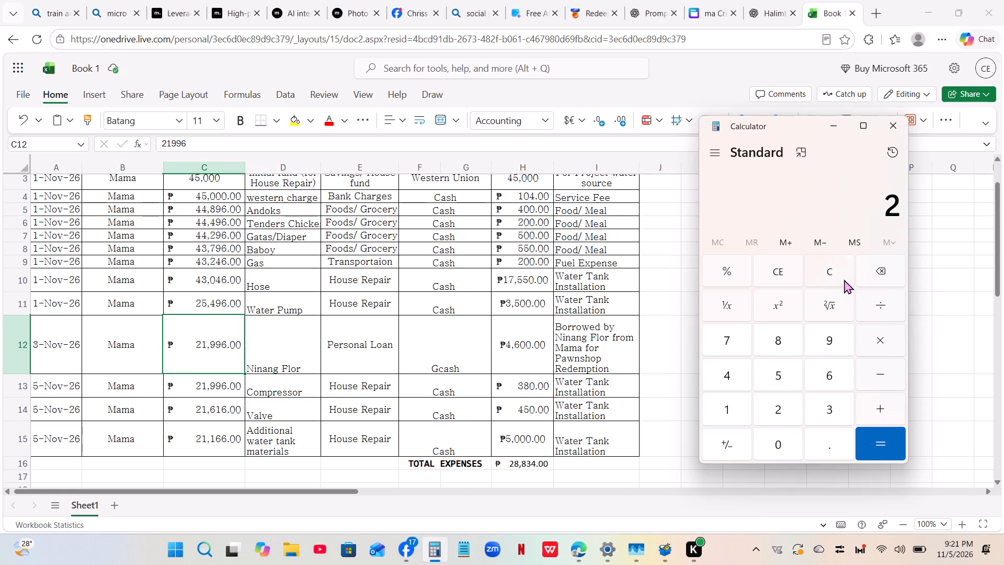
{"action": "left_click", "coordinate": [842, 276]}
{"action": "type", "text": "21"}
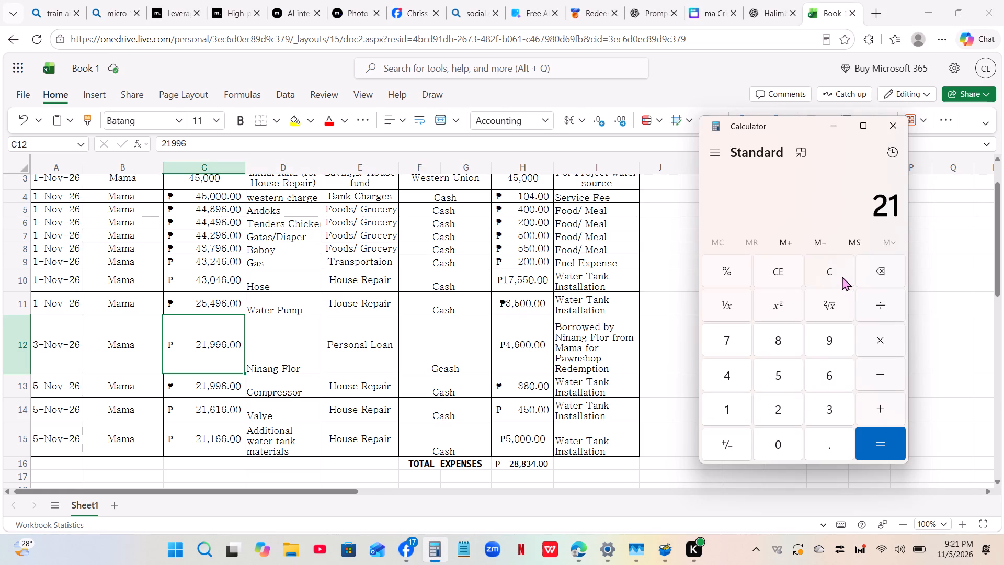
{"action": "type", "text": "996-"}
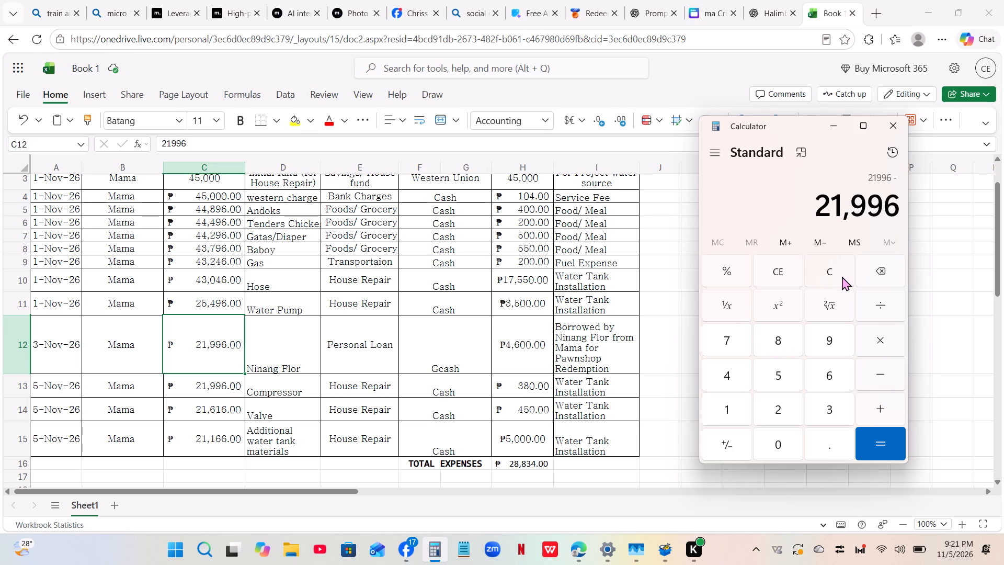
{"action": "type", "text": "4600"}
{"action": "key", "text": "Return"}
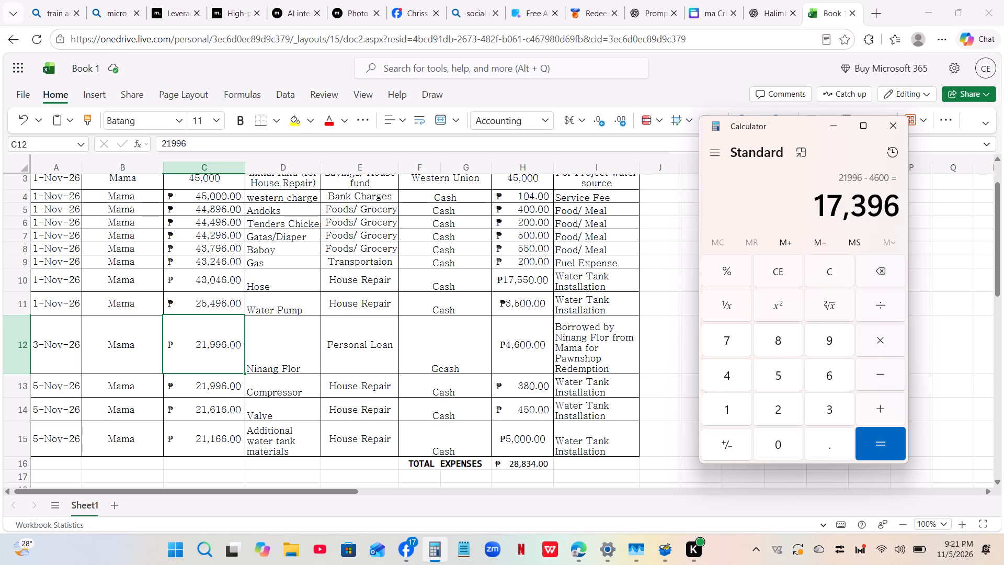
Replace the Amount Recieve value in Book 1's 5-Nov-26 Compressor row with 17,396.
{"action": "double_click", "coordinate": [216, 390]}
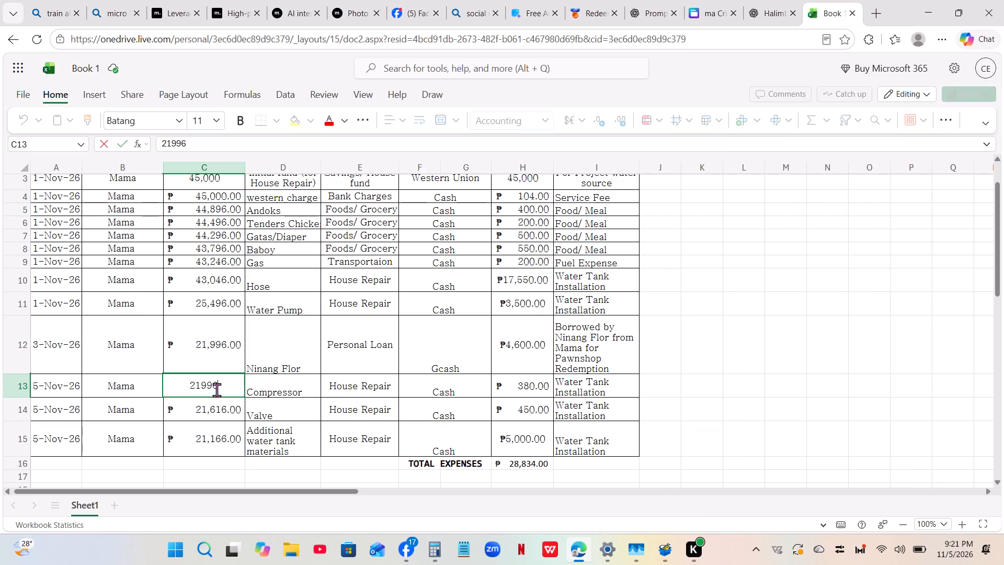
{"action": "key", "text": "BackSpace"}
{"action": "key", "text": "BackSpace"}
{"action": "key", "text": "BackSpace"}
{"action": "key", "text": "BackSpace"}
{"action": "key", "text": "BackSpace"}
{"action": "key", "text": "BackSpace"}
{"action": "key", "text": "BackSpace"}
{"action": "key", "text": "BackSpace"}
{"action": "key", "text": "BackSpace"}
{"action": "key", "text": "BackSpace"}
{"action": "key", "text": "BackSpace"}
{"action": "key", "text": "BackSpace"}
{"action": "type", "text": "17,"}
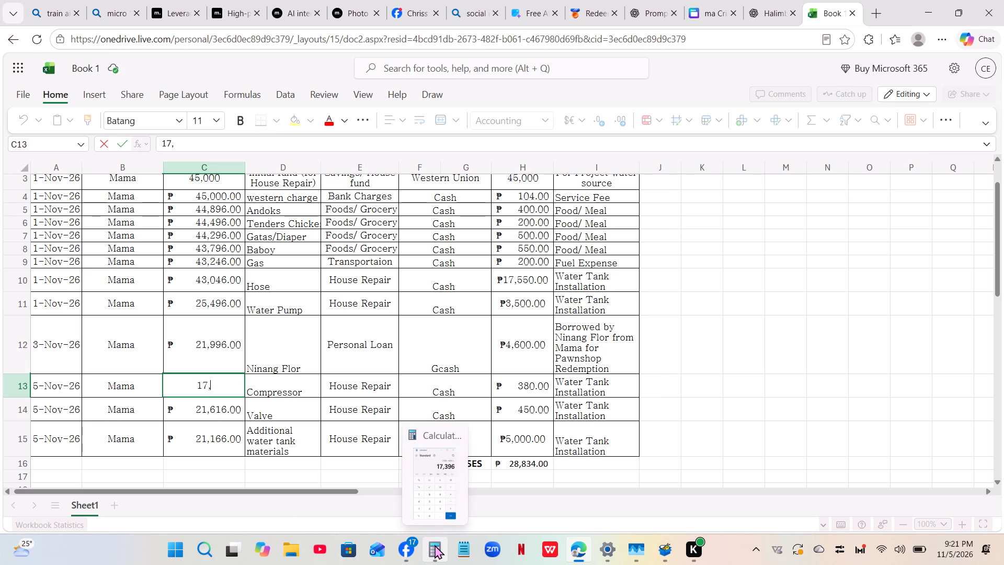
{"action": "key", "text": "3"}
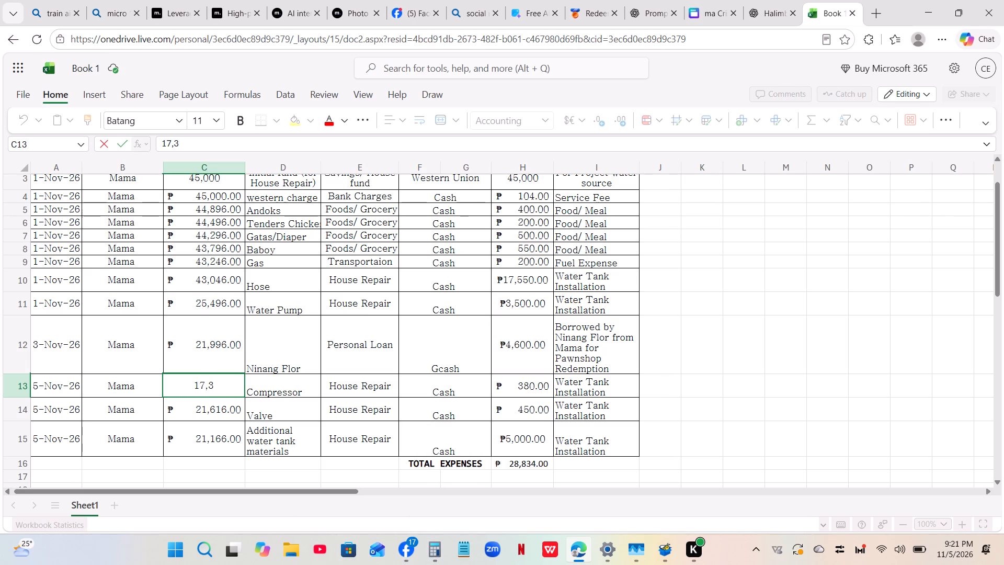
{"action": "type", "text": "96"}
{"action": "key", "text": "Return"}
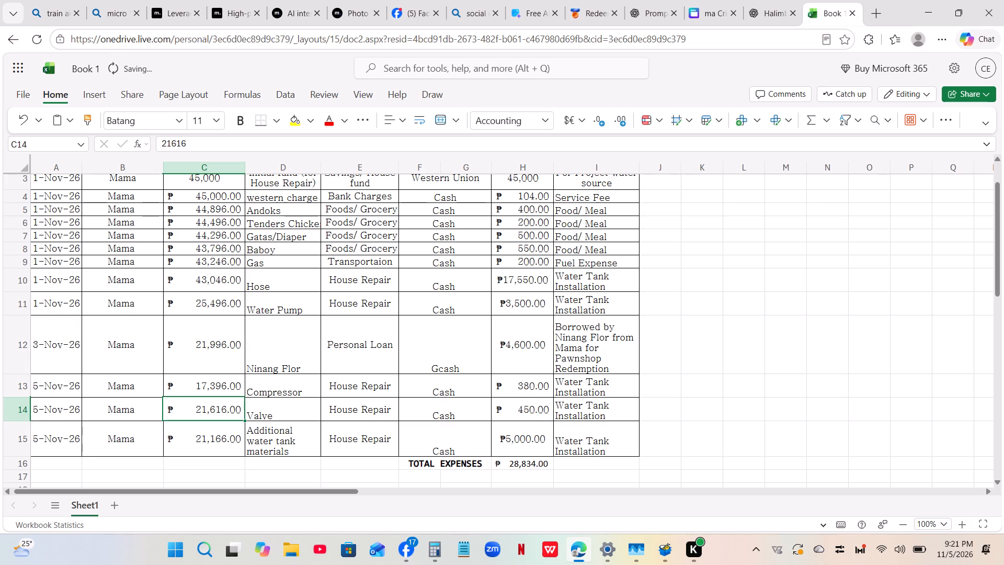
Subtract 380 from 17,396 in Calculator and set the Valve row's Amount Recieve in Book 1 to 17,016.
{"action": "left_click", "coordinate": [443, 554]}
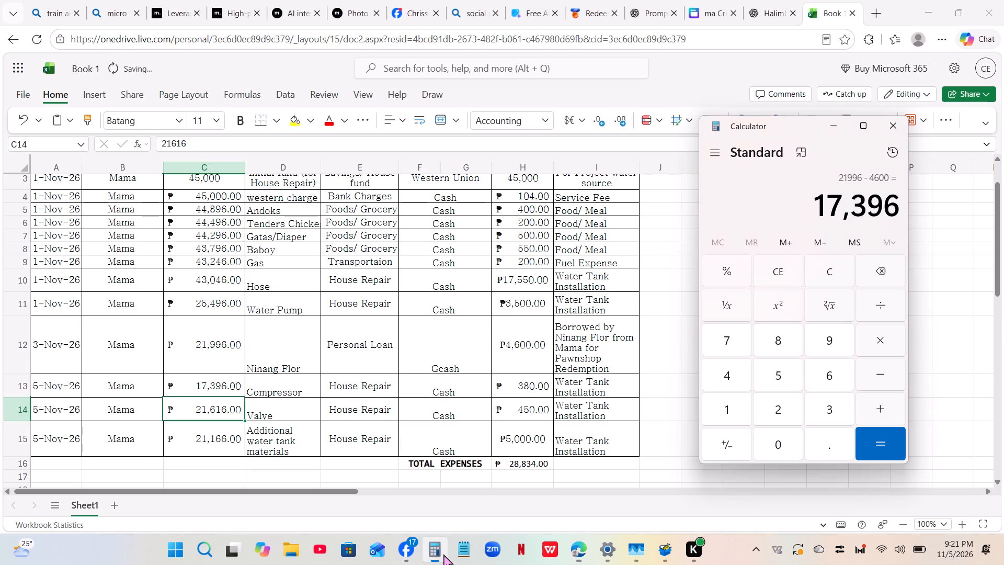
{"action": "key", "text": "minus"}
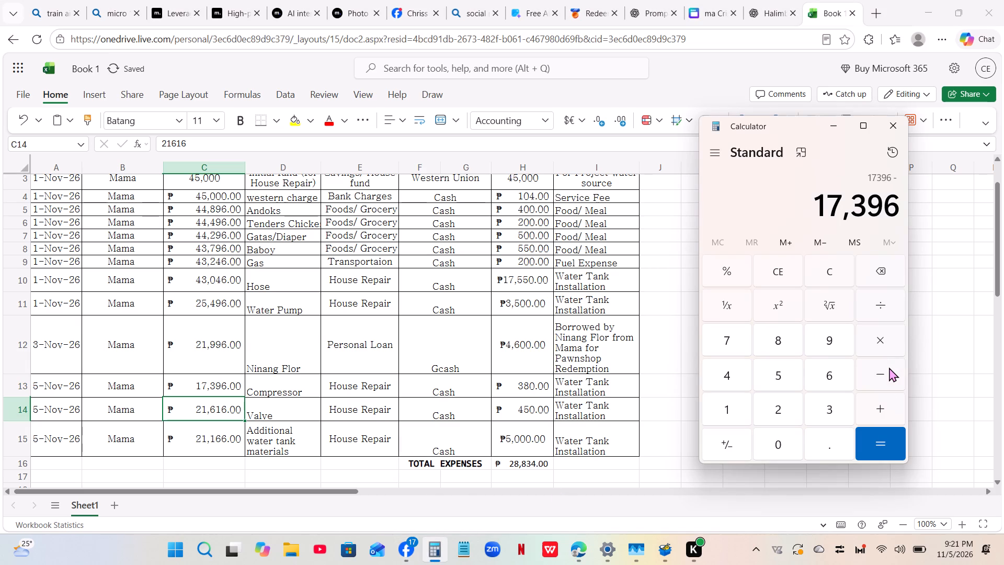
{"action": "type", "text": "380"}
{"action": "key", "text": "Return"}
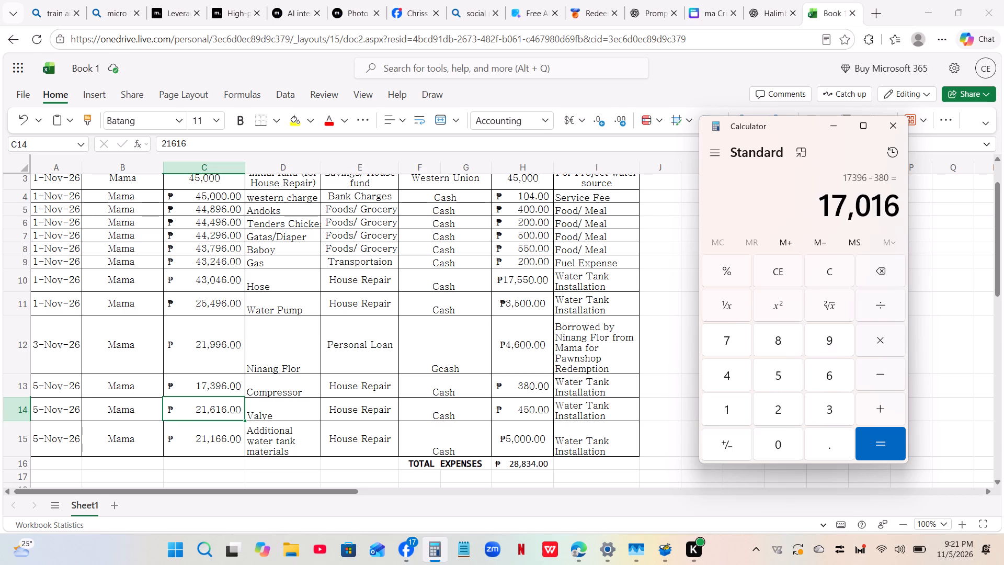
{"action": "left_click", "coordinate": [294, 148]}
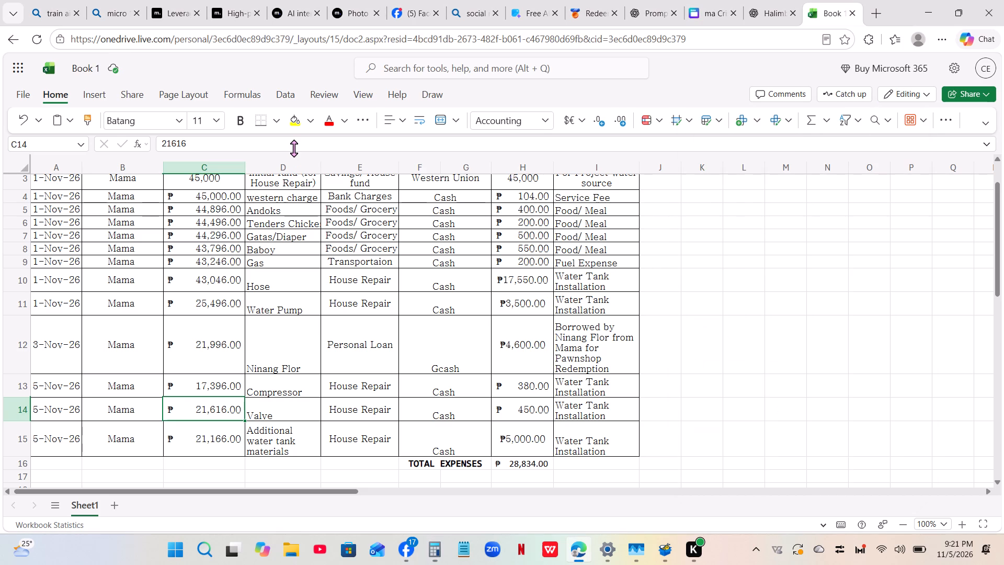
{"action": "double_click", "coordinate": [294, 144]}
{"action": "triple_click", "coordinate": [294, 144]}
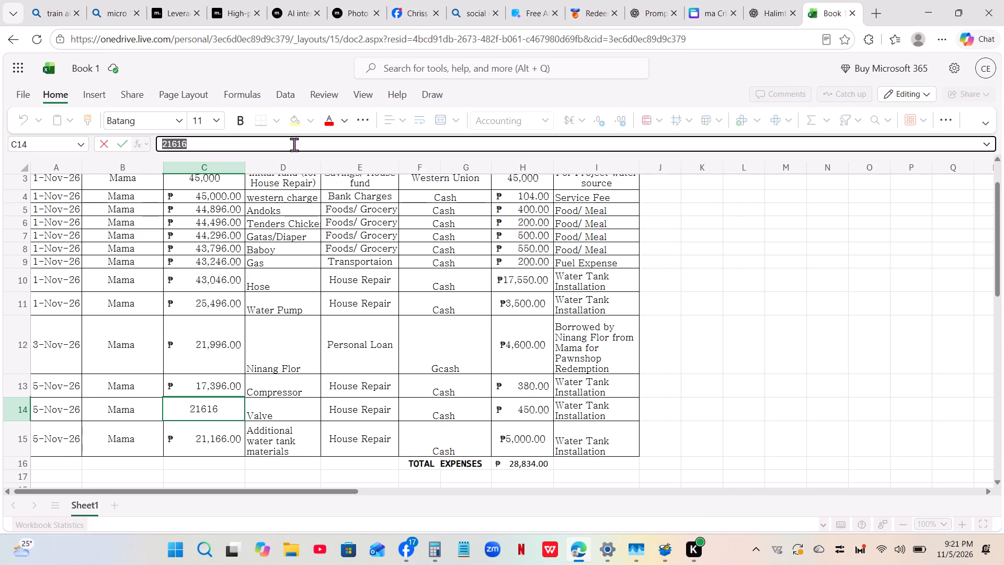
{"action": "left_click", "coordinate": [294, 144]}
{"action": "type", "text": "17,"}
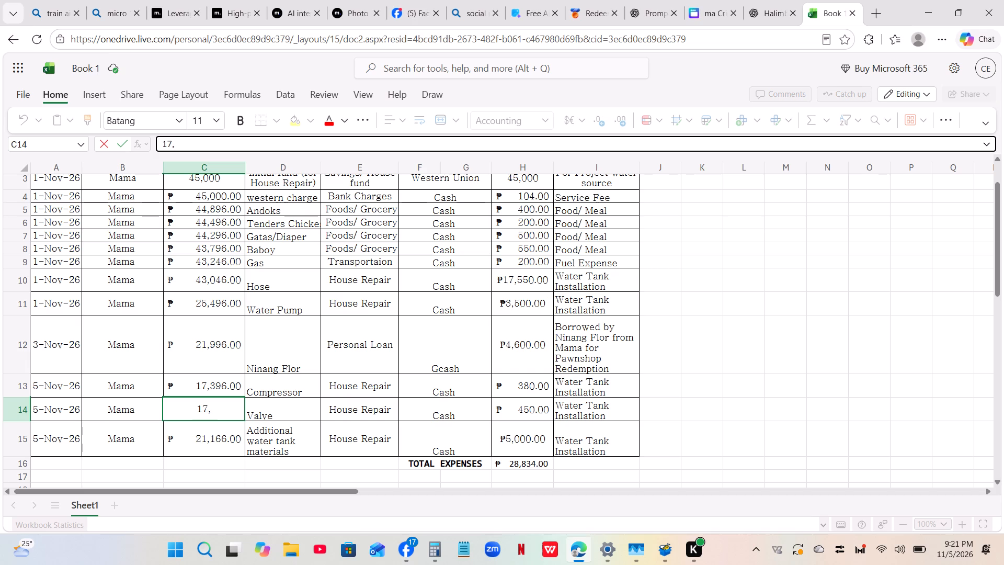
{"action": "key", "text": "0"}
{"action": "type", "text": "16"}
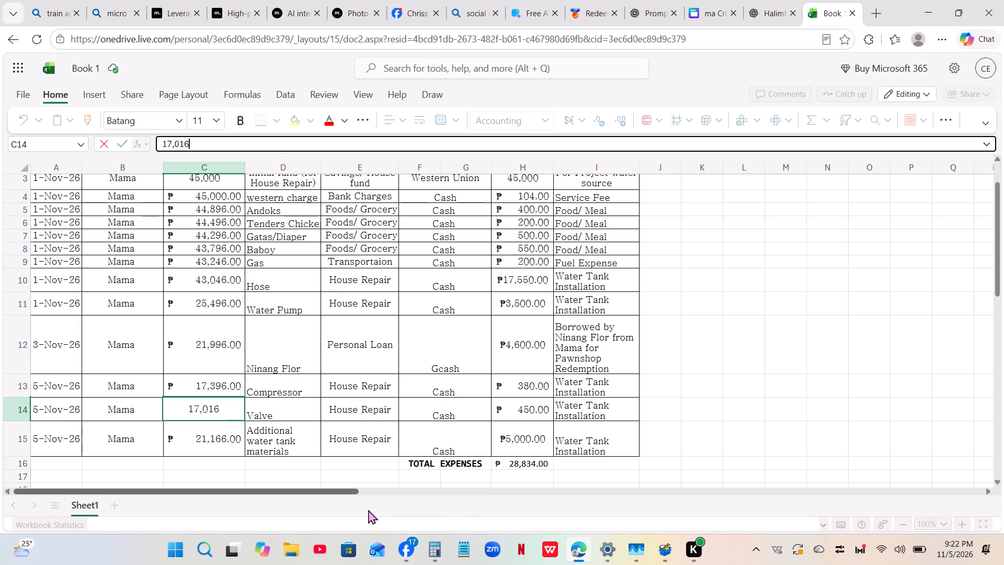
Subtract 5,000 from 17,016 in Calculator and set the Additional water tank materials row's Amount Recieve in Book 1 to 12,016.
{"action": "left_click", "coordinate": [435, 542]}
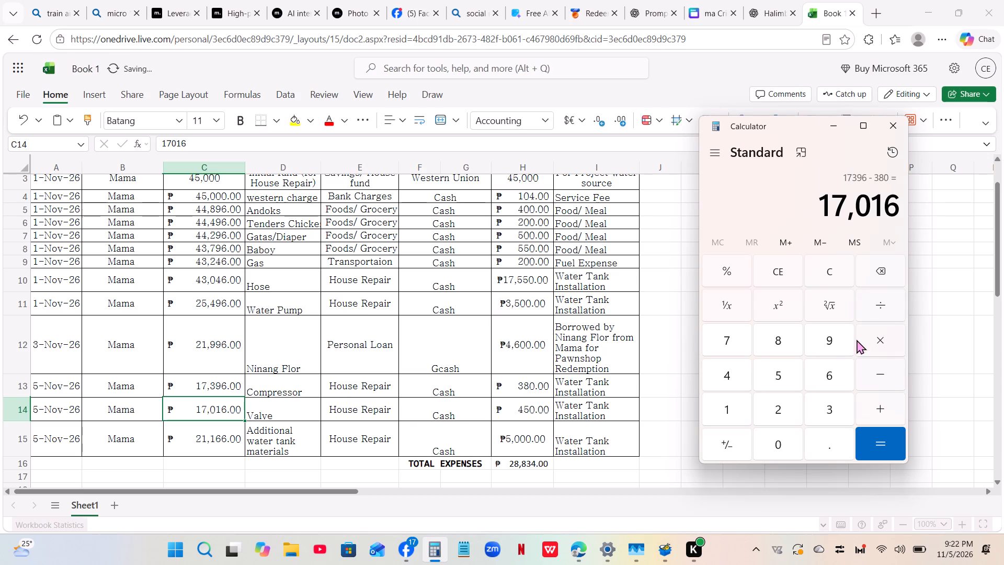
{"action": "key", "text": "minus"}
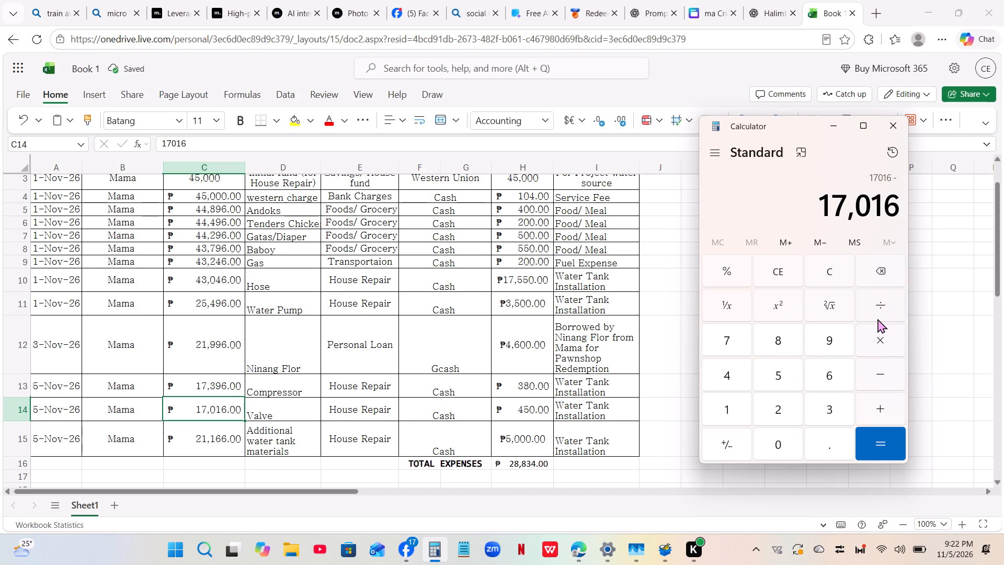
{"action": "type", "text": "5,000"}
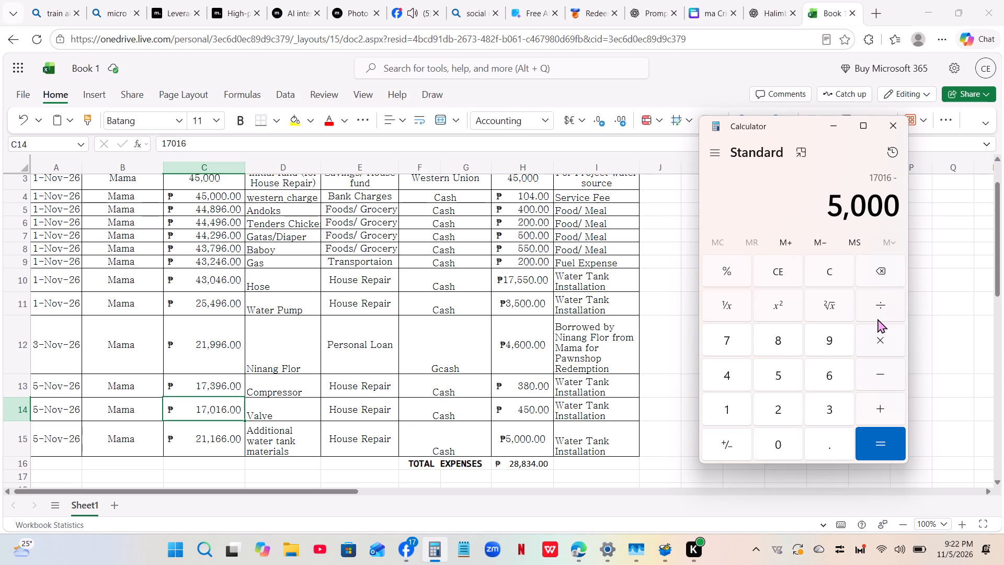
{"action": "key", "text": "Return"}
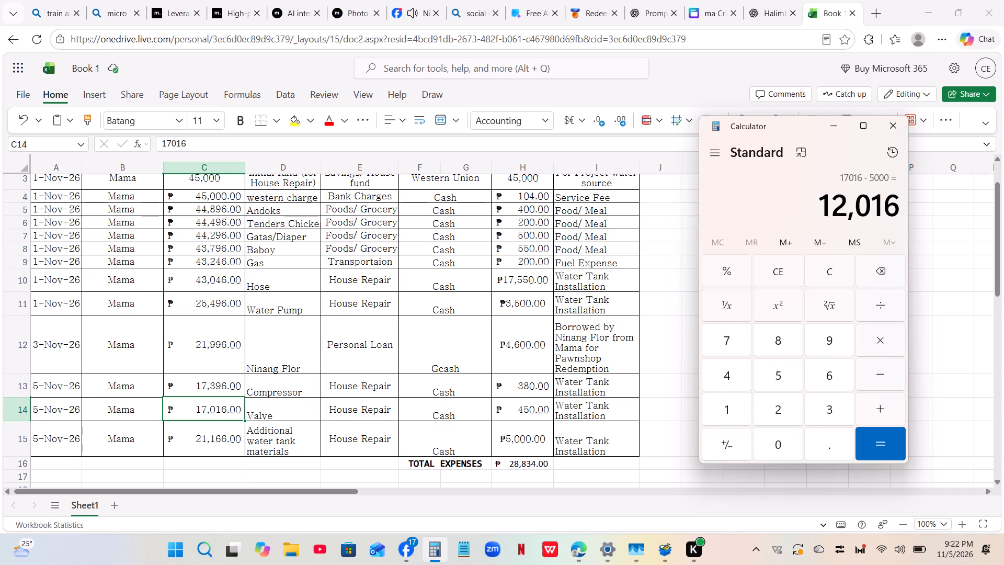
{"action": "left_click", "coordinate": [226, 439]}
{"action": "triple_click", "coordinate": [226, 439]}
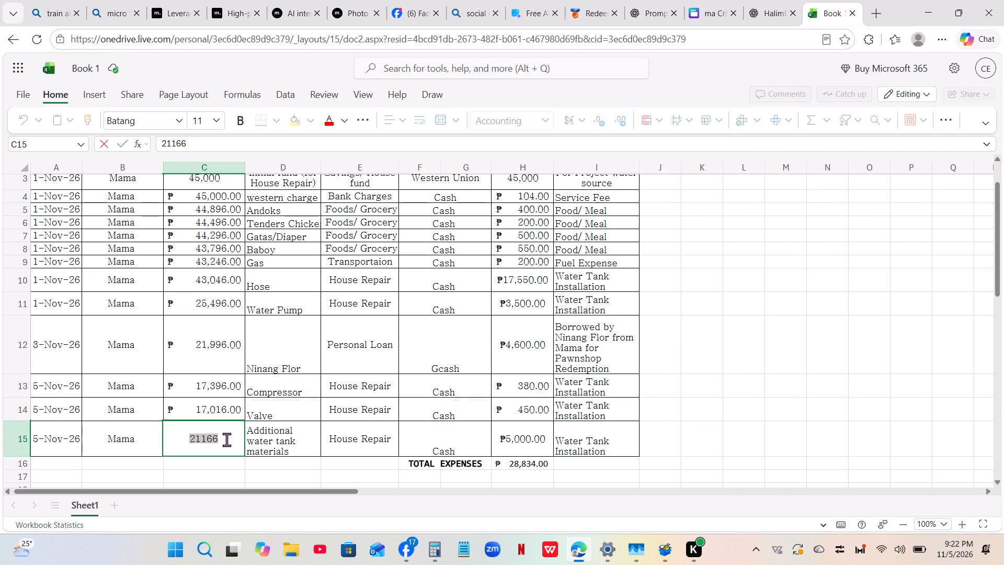
{"action": "type", "text": "12,"}
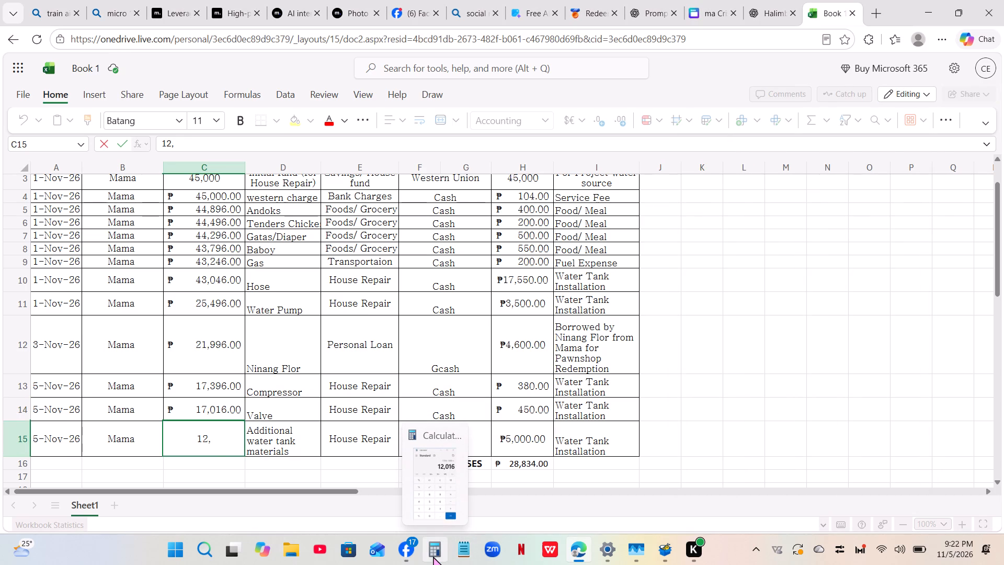
{"action": "type", "text": "016"}
{"action": "key", "text": "Return"}
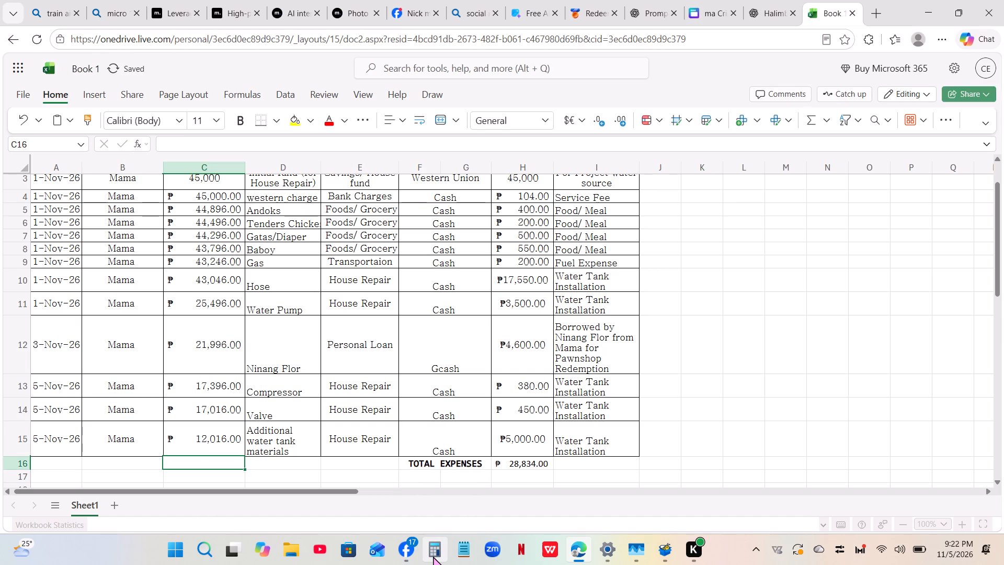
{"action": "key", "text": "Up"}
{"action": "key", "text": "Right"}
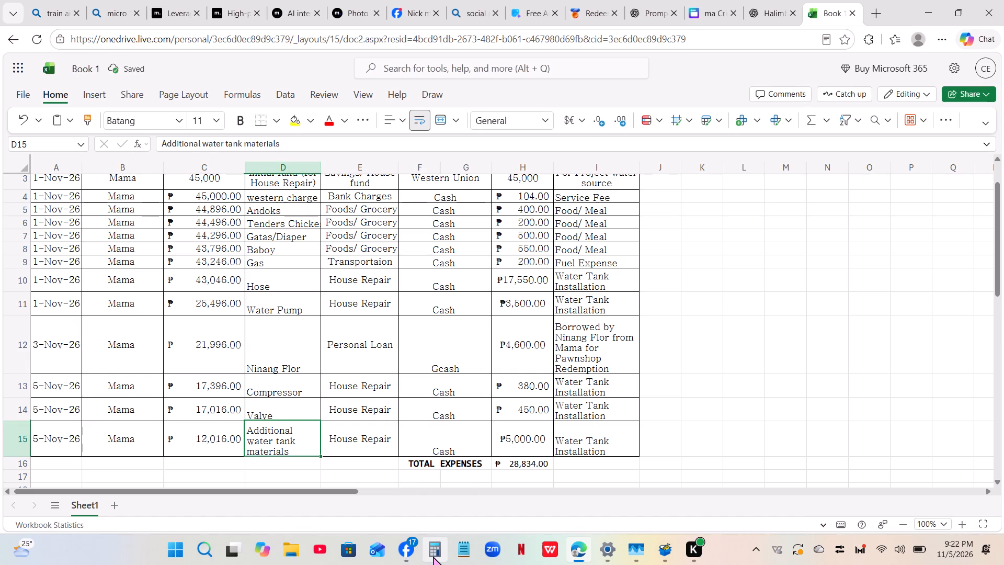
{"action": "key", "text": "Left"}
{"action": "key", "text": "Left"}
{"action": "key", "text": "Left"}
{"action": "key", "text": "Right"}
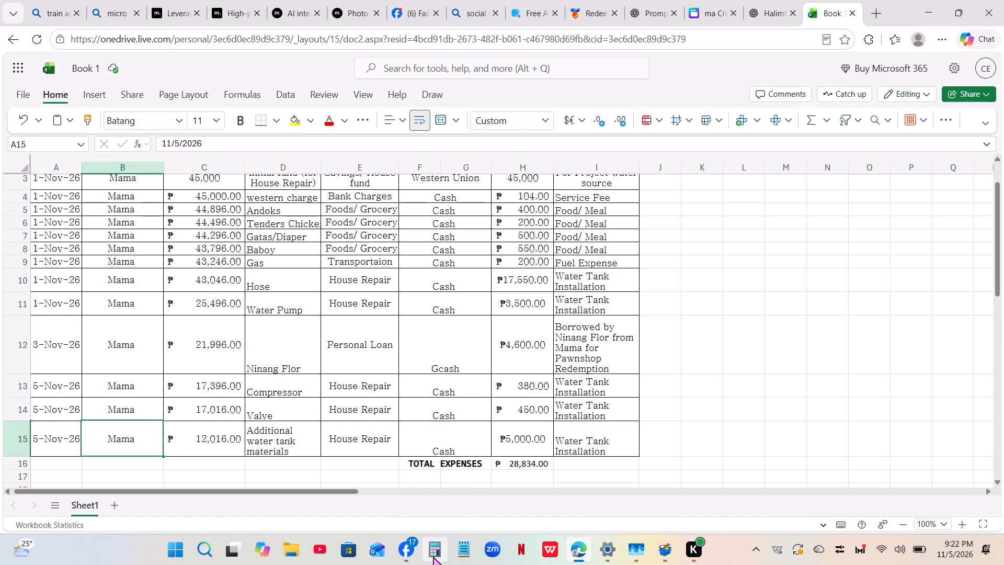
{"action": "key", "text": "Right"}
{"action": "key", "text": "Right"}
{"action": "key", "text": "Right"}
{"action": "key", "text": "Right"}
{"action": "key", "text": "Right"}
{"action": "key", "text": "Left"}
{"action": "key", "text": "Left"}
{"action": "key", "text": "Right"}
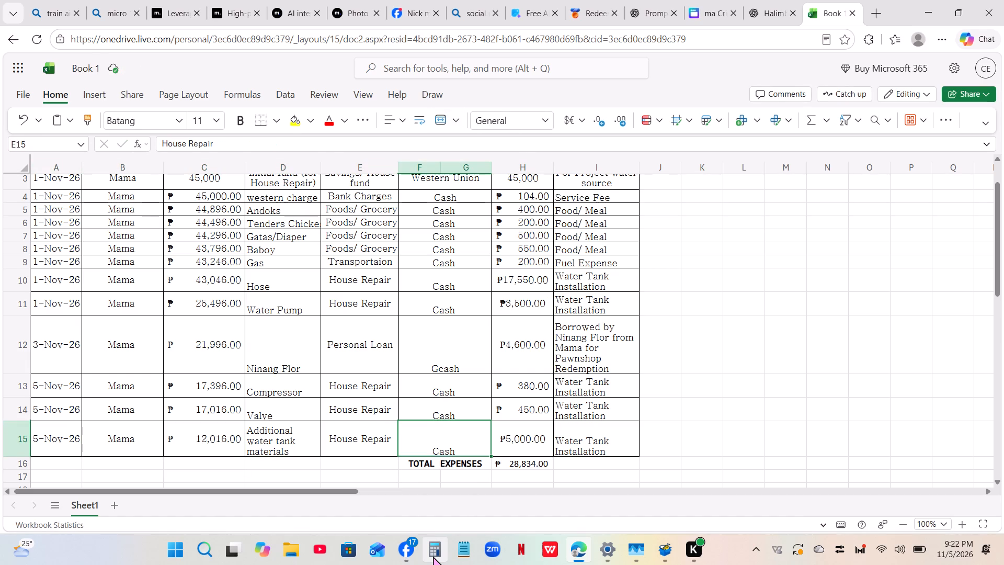
Vertically centre the Payment Record entries from the western charge row to the Additional water tank materials row.
{"action": "key", "text": "Up"}
{"action": "key", "text": "Up"}
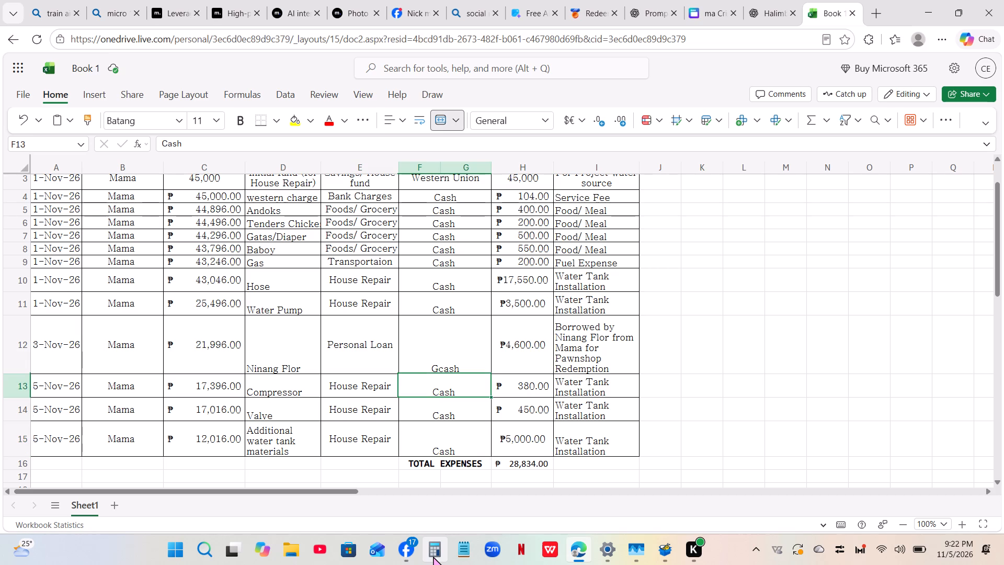
{"action": "key", "text": "Up"}
{"action": "key", "text": "Up"}
{"action": "key", "text": "Up"}
{"action": "key", "text": "Up"}
{"action": "key", "text": "Up"}
{"action": "key", "text": "Up"}
{"action": "key", "text": "Up"}
{"action": "key", "text": "Up"}
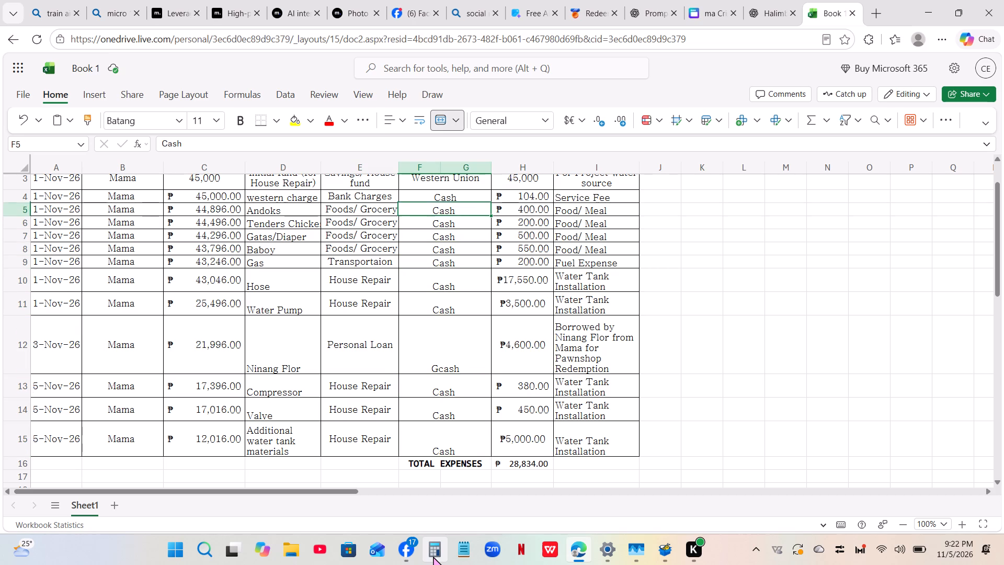
{"action": "key", "text": "Up"}
{"action": "key", "text": "Up"}
{"action": "key", "text": "Up"}
{"action": "key", "text": "Down"}
{"action": "key", "text": "Down"}
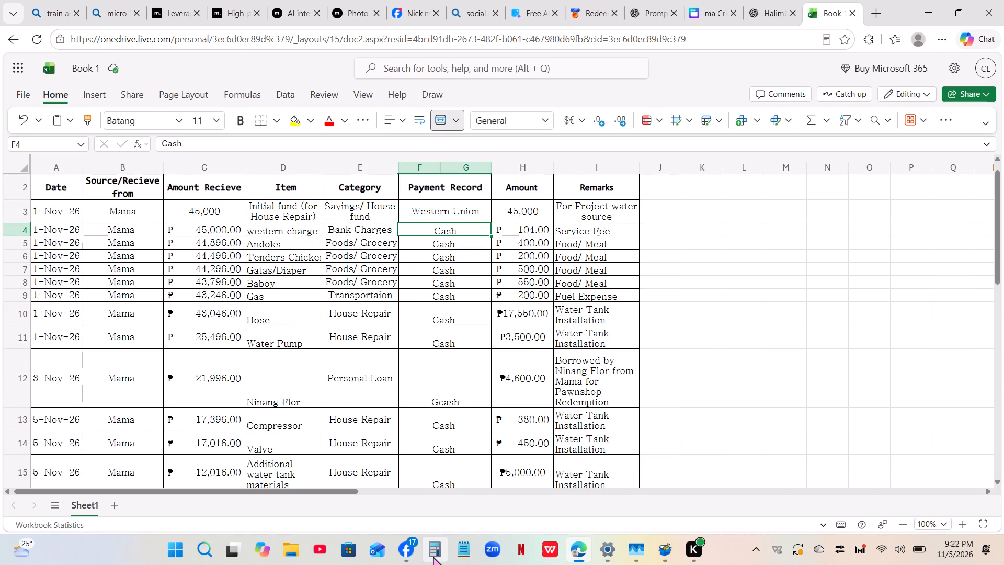
{"action": "key", "text": "ctrl+shift+Down"}
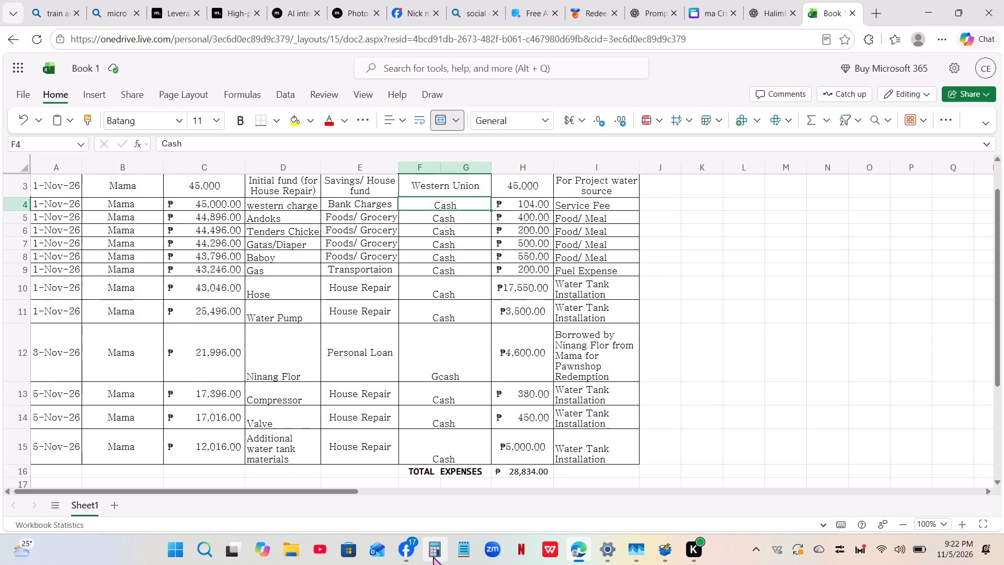
{"action": "left_click", "coordinate": [454, 436], "text": "ctrl+shift"}
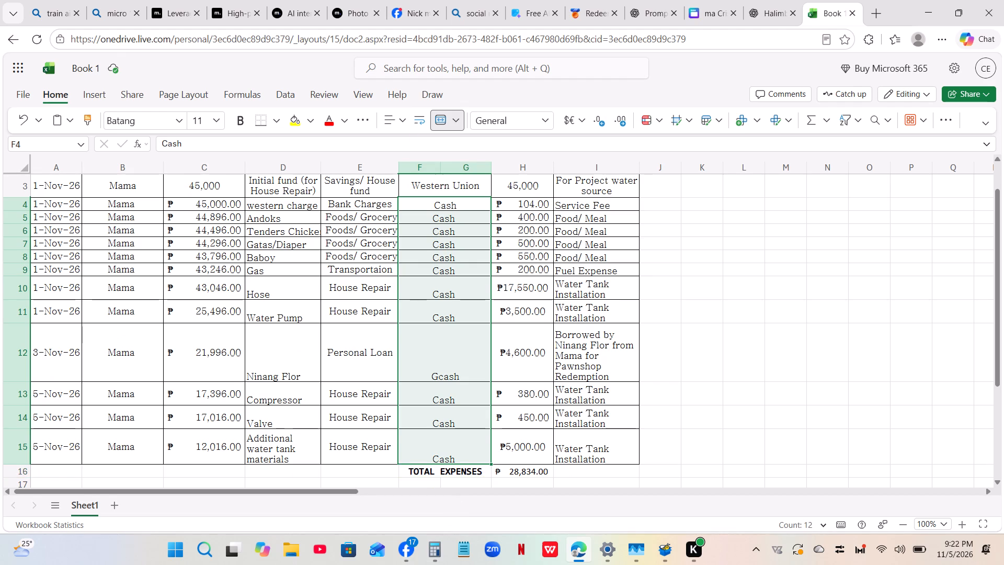
{"action": "left_click", "coordinate": [396, 114]}
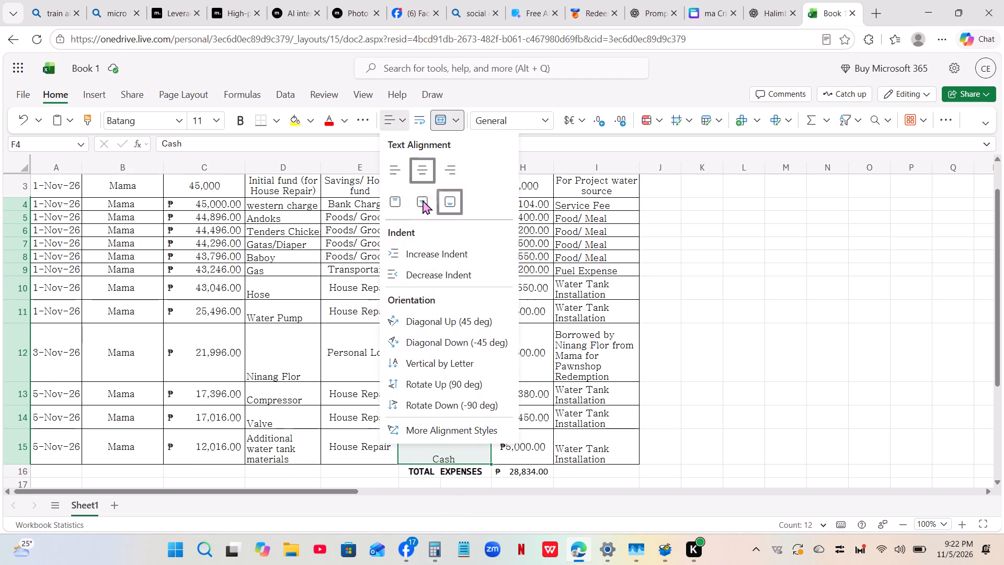
{"action": "left_click", "coordinate": [422, 200]}
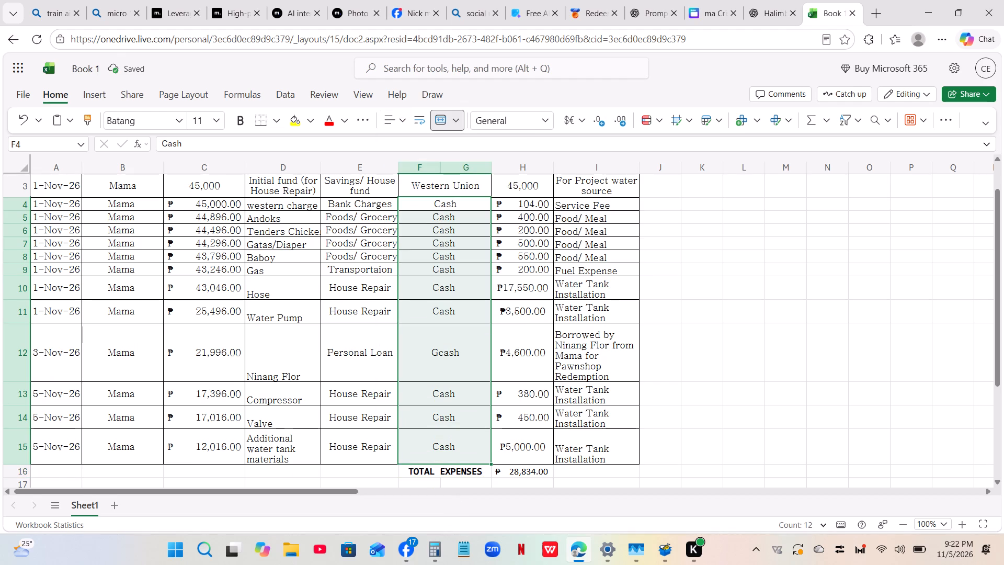
{"action": "left_click", "coordinate": [734, 298]}
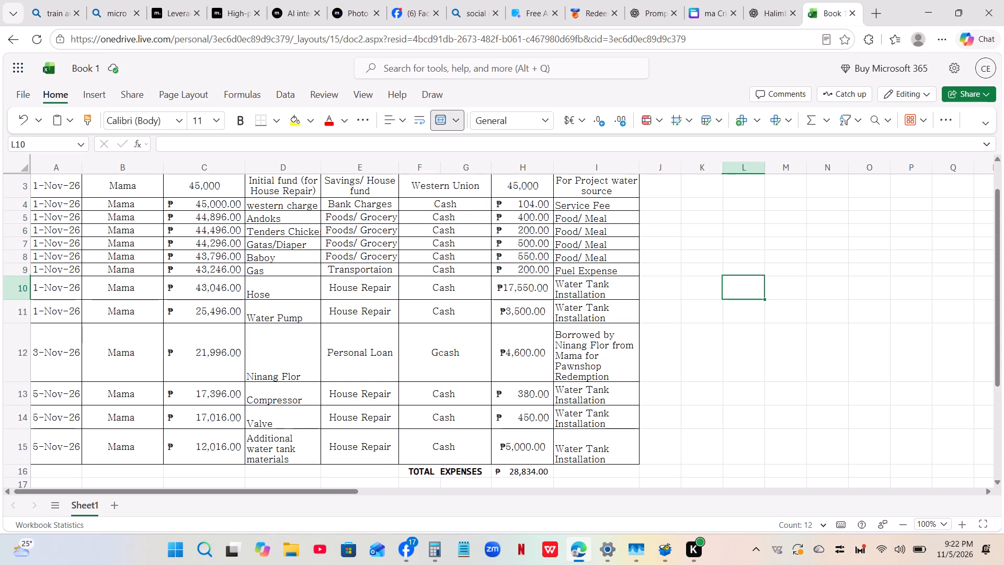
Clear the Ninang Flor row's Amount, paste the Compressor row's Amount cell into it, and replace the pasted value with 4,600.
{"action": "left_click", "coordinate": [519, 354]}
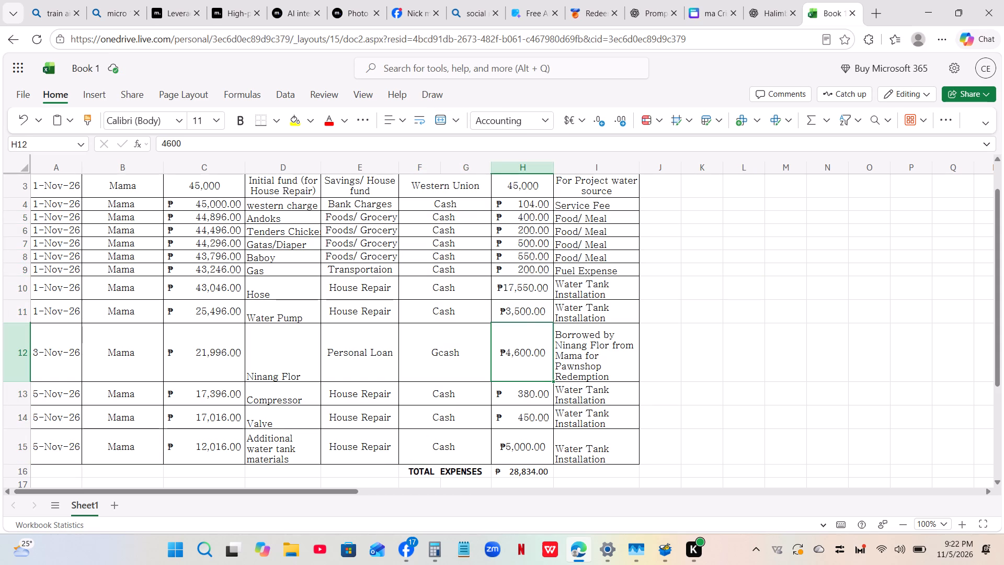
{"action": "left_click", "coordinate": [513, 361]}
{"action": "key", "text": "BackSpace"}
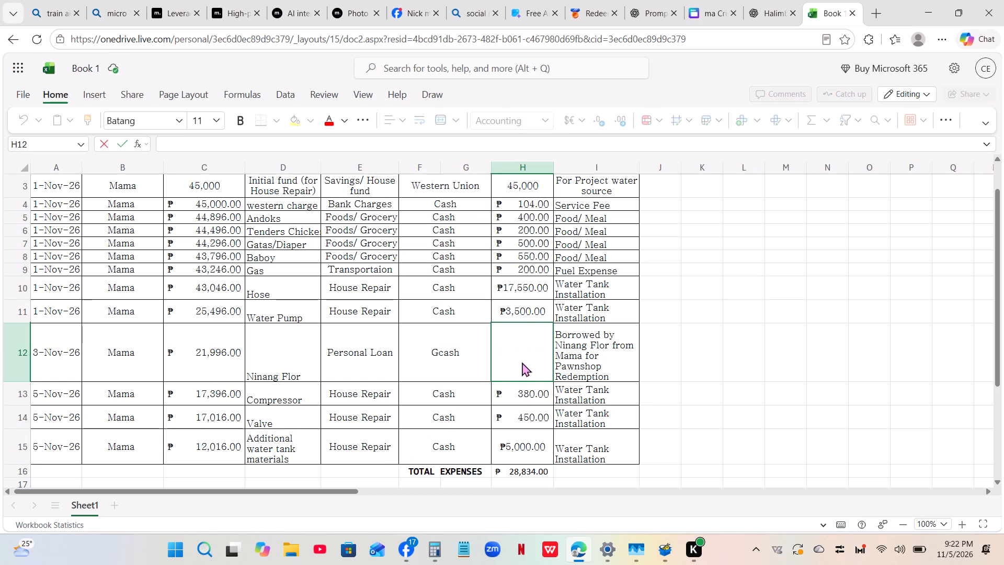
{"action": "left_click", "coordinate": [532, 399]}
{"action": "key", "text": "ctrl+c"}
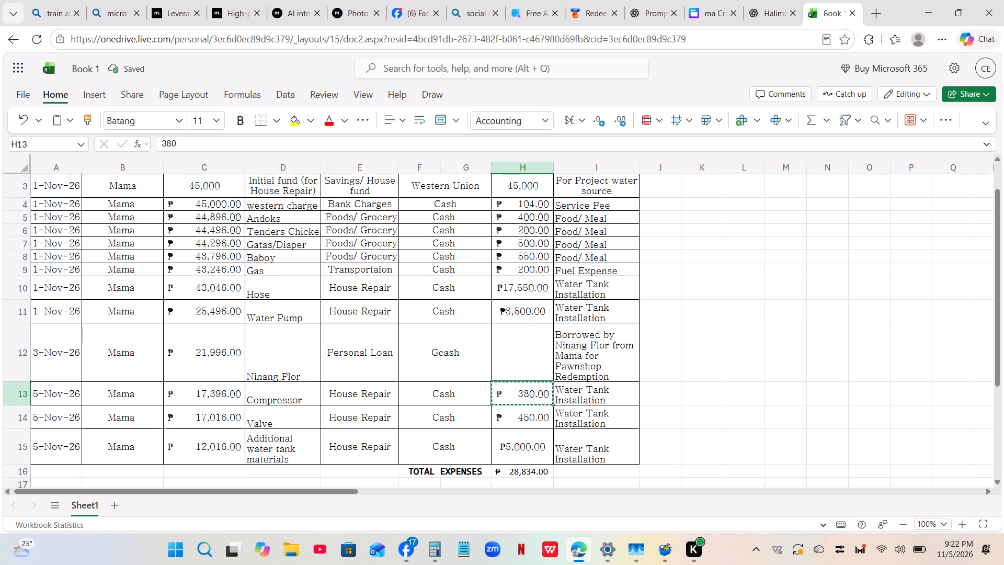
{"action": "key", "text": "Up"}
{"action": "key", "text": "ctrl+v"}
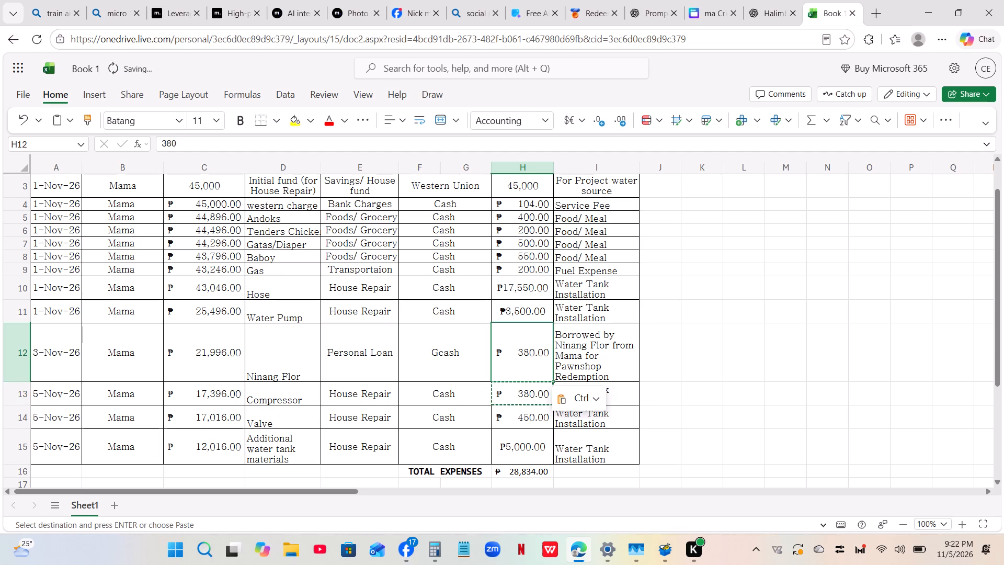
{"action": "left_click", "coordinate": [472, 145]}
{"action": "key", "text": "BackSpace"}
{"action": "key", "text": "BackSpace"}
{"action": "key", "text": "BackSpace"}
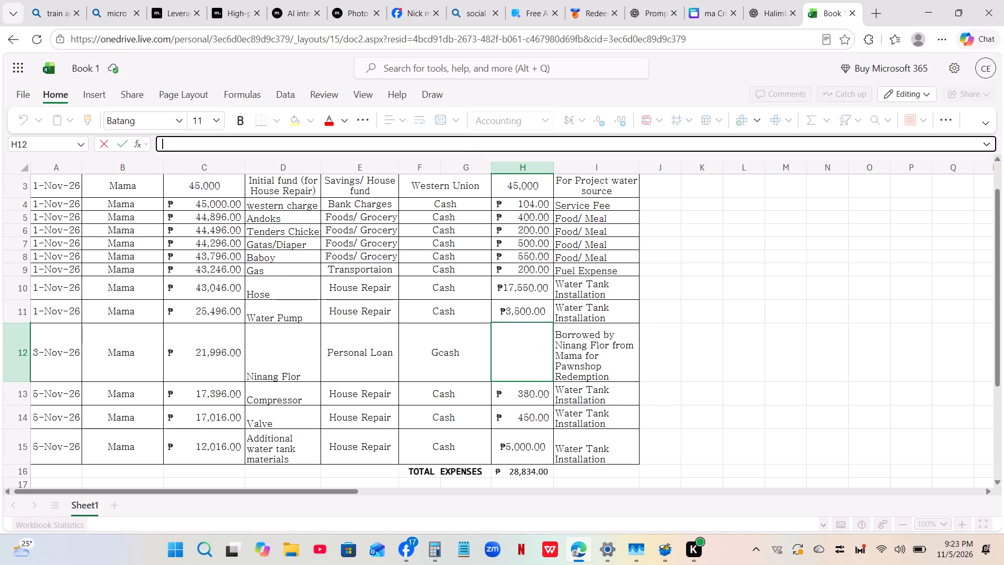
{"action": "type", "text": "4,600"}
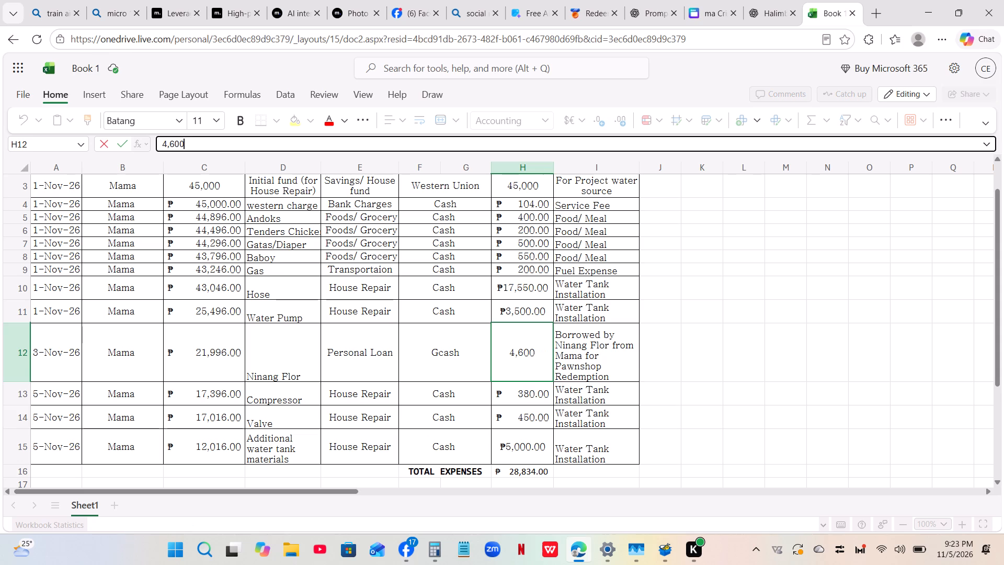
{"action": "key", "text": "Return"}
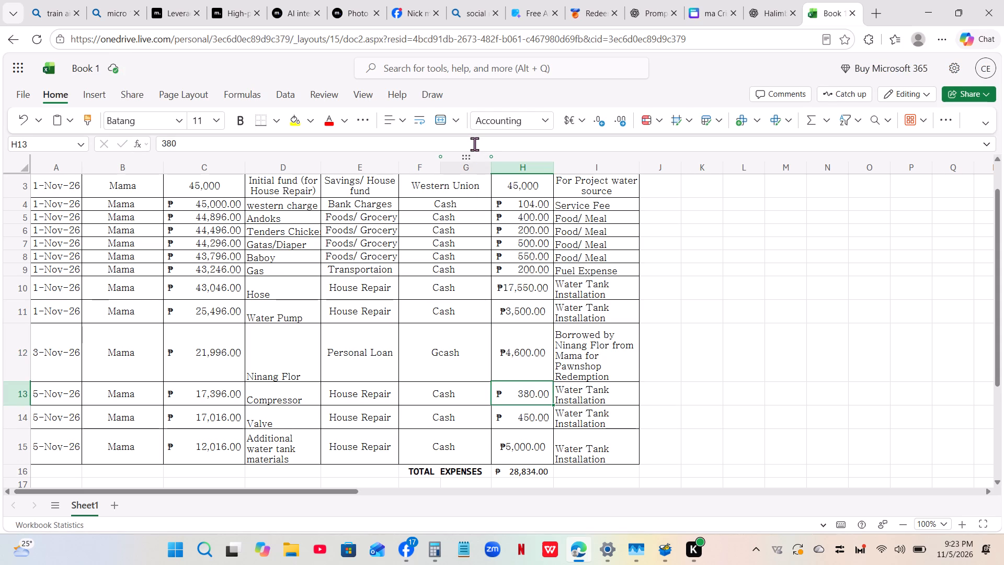
Change the Ninang Flor row's Amount to 400.
{"action": "left_click", "coordinate": [526, 353]}
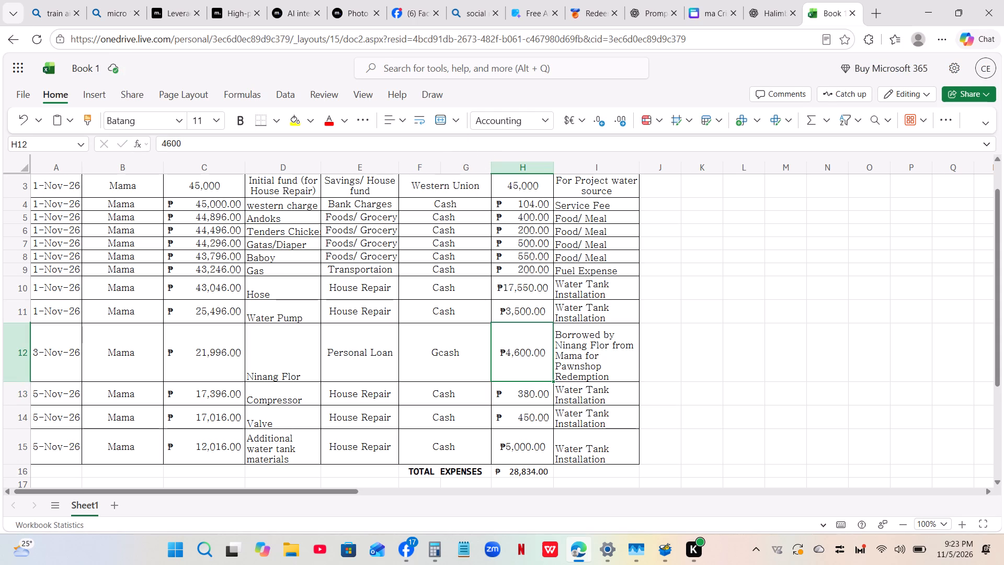
{"action": "left_click", "coordinate": [466, 145]}
{"action": "key", "text": "BackSpace"}
{"action": "key", "text": "BackSpace"}
{"action": "key", "text": "BackSpace"}
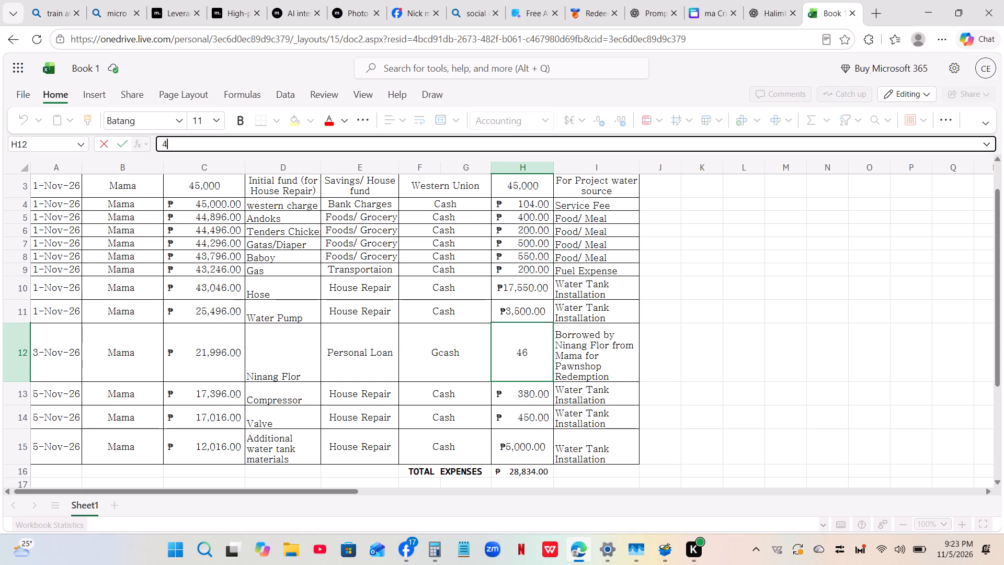
{"action": "type", "text": "00"}
{"action": "key", "text": "Return"}
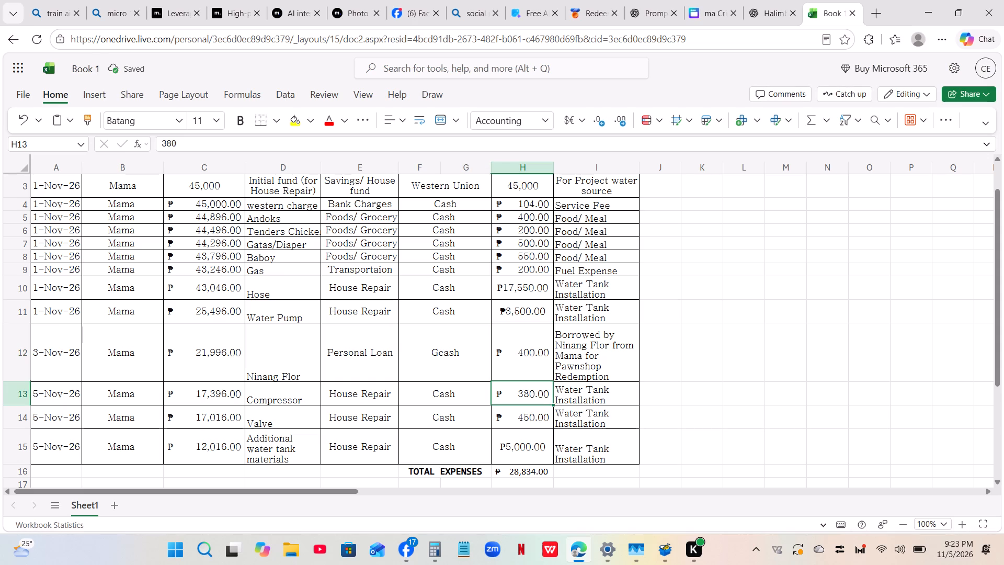
Replace the Compressor row's Amount with 4600.
{"action": "triple_click", "coordinate": [399, 142]}
{"action": "type", "text": "4600"}
{"action": "key", "text": "Return"}
{"action": "key", "text": "Right"}
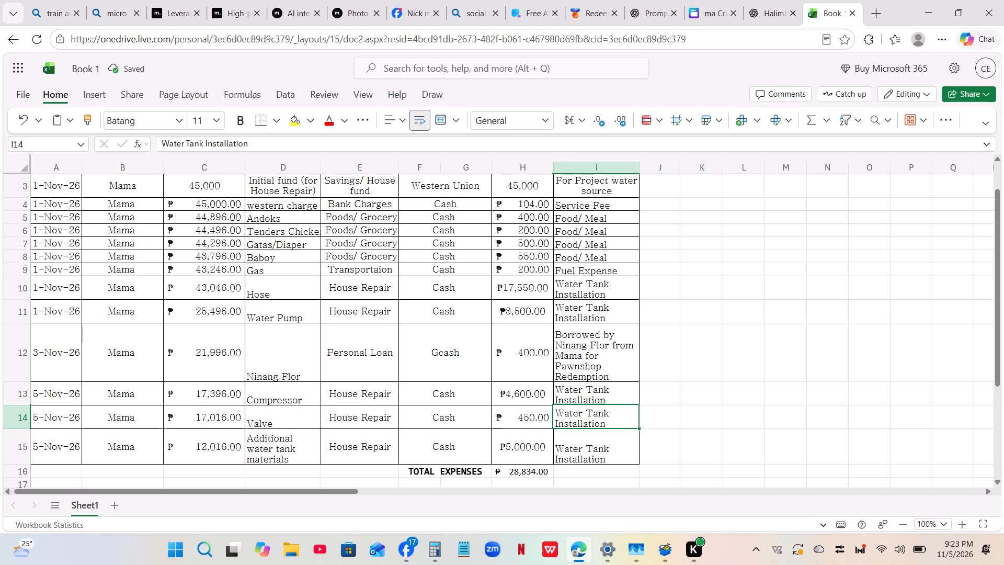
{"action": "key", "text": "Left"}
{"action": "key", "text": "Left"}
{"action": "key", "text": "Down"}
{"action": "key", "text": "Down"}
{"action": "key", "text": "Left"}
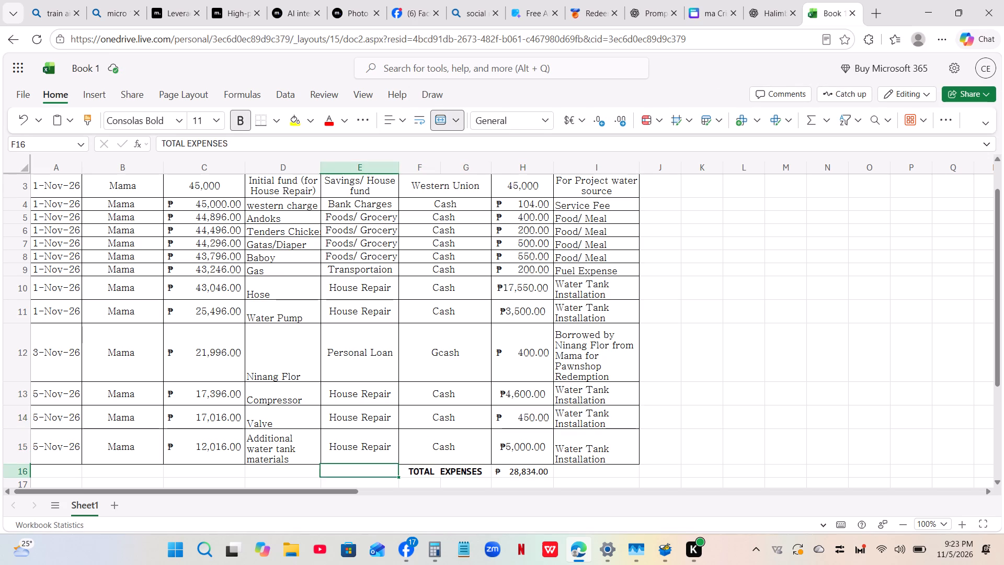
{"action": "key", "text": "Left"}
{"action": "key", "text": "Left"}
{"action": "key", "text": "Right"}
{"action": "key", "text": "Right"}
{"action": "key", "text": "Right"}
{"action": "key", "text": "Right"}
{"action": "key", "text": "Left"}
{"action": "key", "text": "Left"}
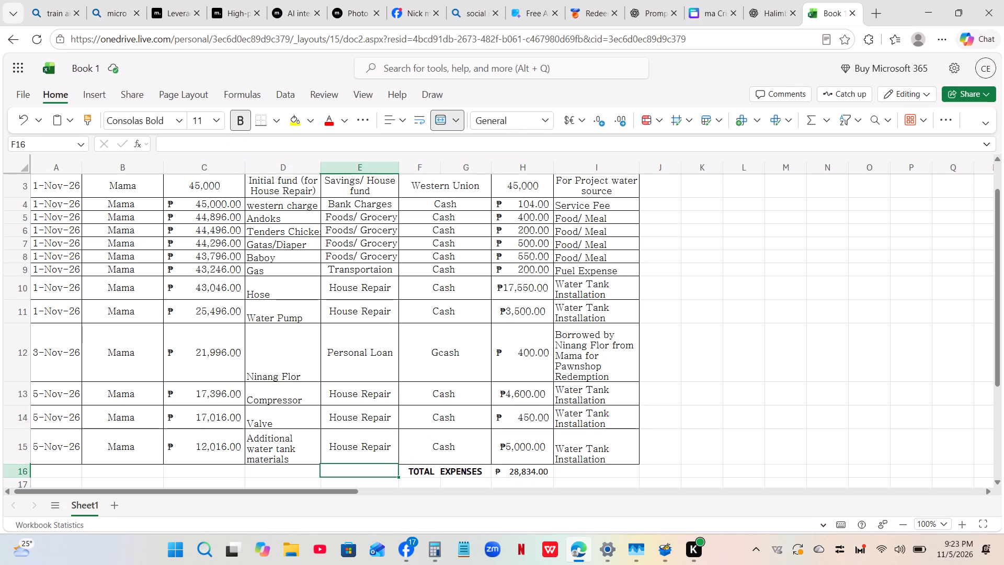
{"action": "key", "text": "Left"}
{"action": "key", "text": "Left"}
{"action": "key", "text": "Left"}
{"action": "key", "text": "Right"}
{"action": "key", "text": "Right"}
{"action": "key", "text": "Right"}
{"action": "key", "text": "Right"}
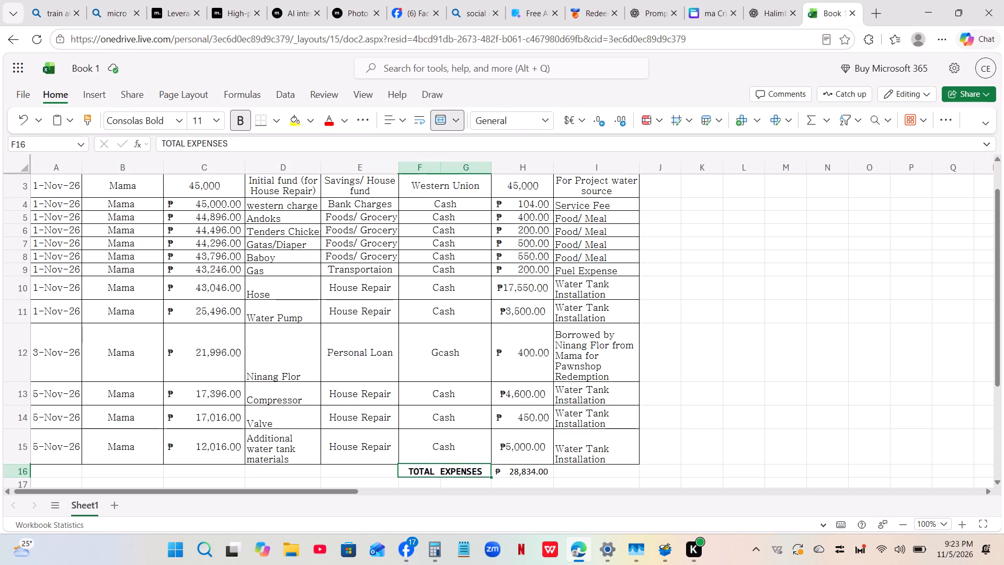
Widen the Item column in two small increments so that "Tenders Chicken" fits within its cell.
{"action": "scroll", "coordinate": [341, 225], "scroll_direction": "up", "scroll_amount": 1}
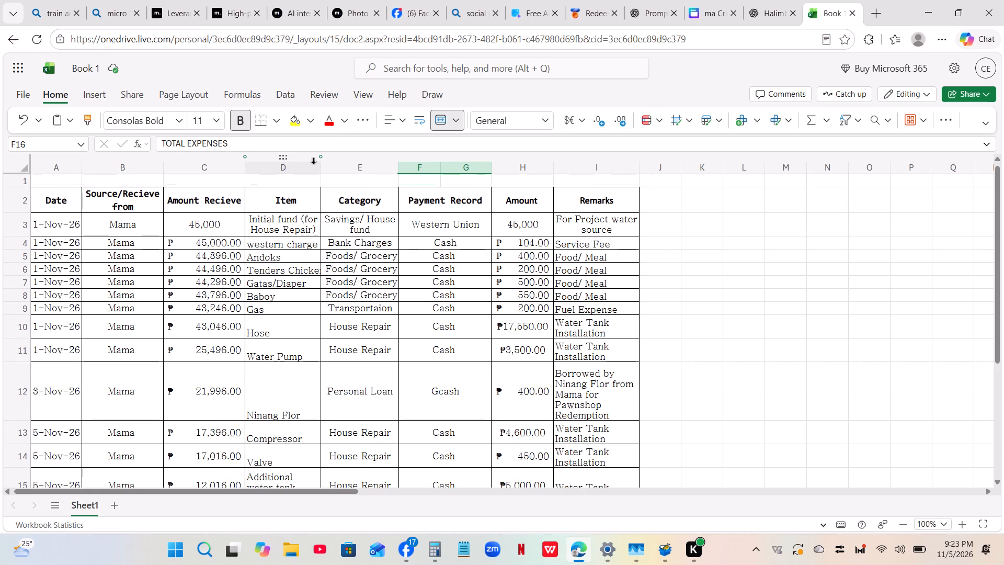
{"action": "left_click_drag", "start_coordinate": [321, 167], "coordinate": [327, 167]}
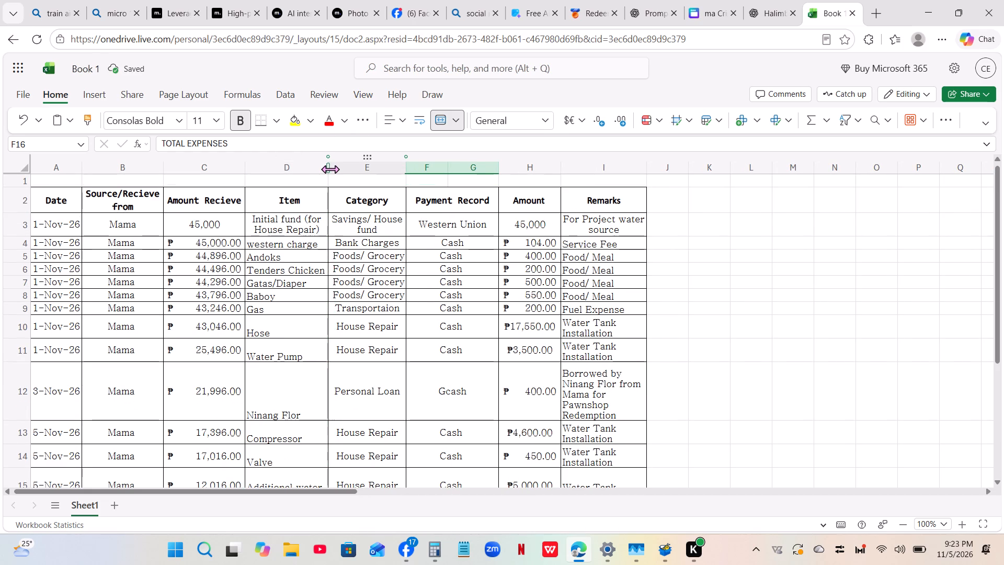
{"action": "left_click_drag", "start_coordinate": [330, 169], "coordinate": [337, 169]}
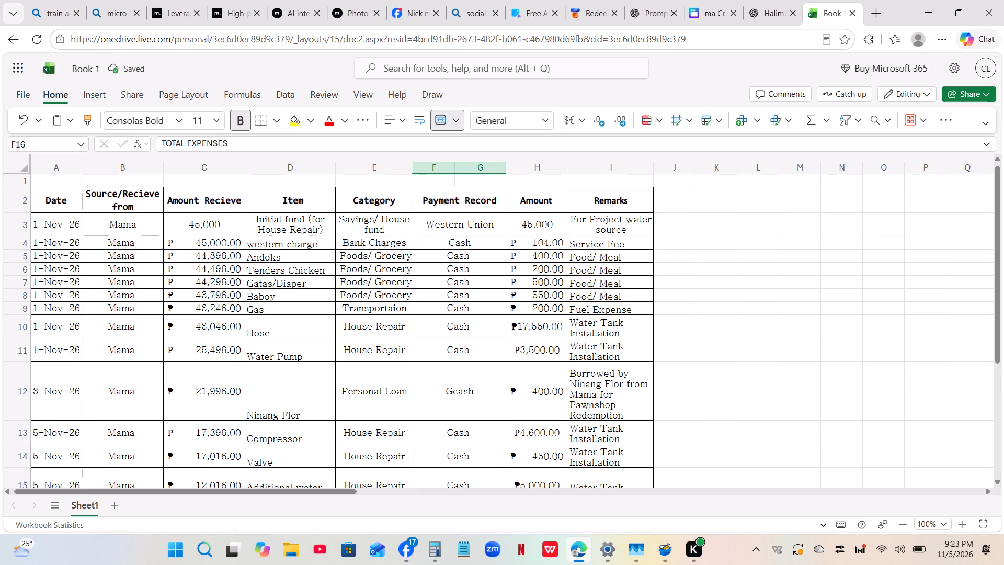
Review the expense table's entries and amounts from the initial fund row to TOTAL EXPENSES.
{"action": "scroll", "coordinate": [470, 220], "scroll_direction": "down", "scroll_amount": 1}
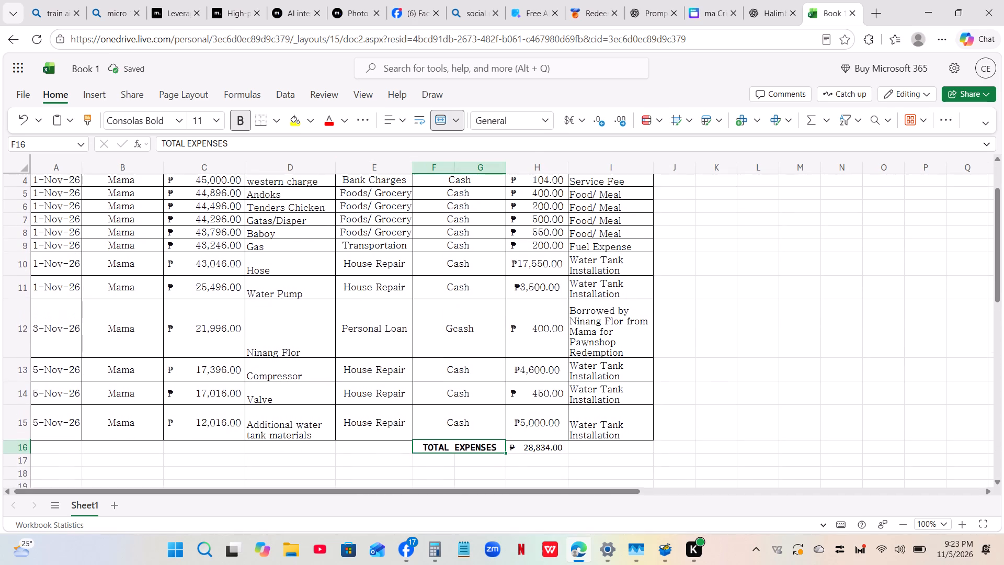
{"action": "scroll", "coordinate": [470, 220], "scroll_direction": "down", "scroll_amount": 3}
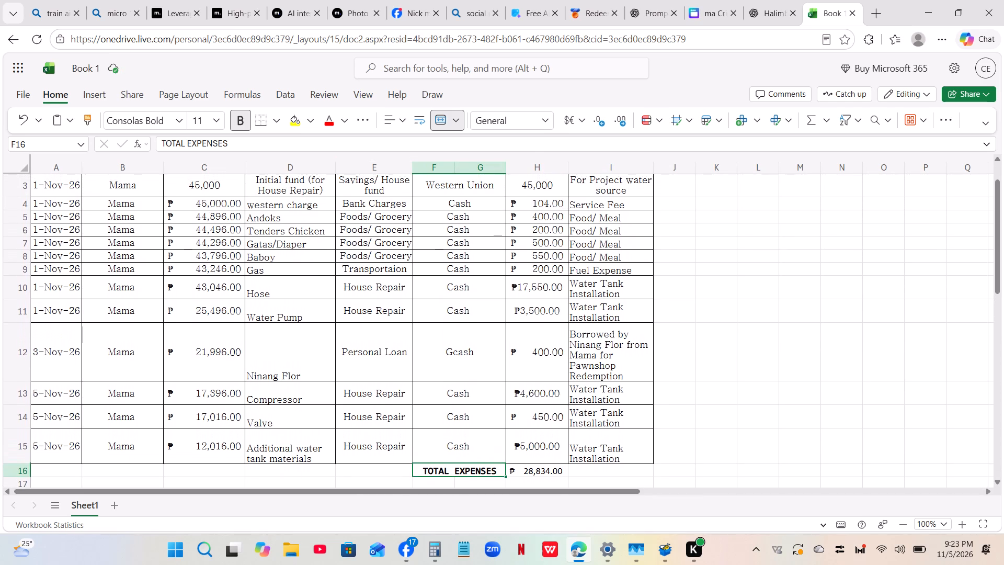
{"action": "scroll", "coordinate": [470, 220], "scroll_direction": "down", "scroll_amount": 1}
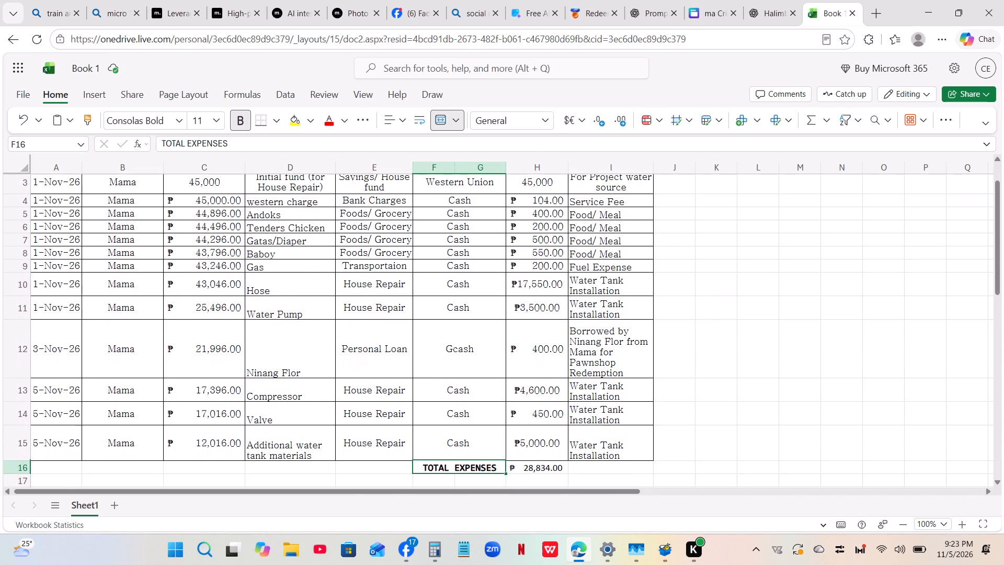
{"action": "scroll", "coordinate": [470, 220], "scroll_direction": "down", "scroll_amount": 2}
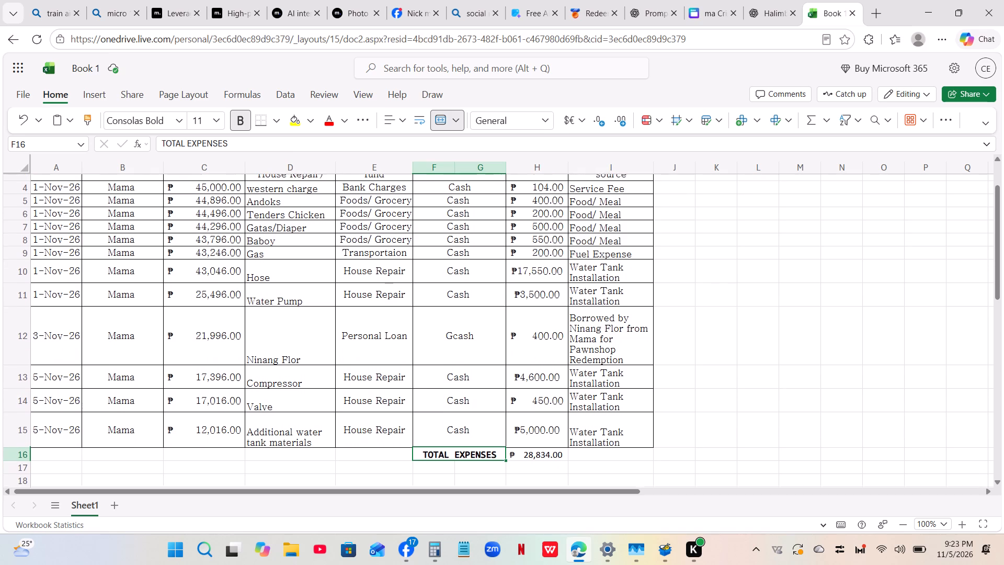
{"action": "scroll", "coordinate": [470, 220], "scroll_direction": "down", "scroll_amount": 1}
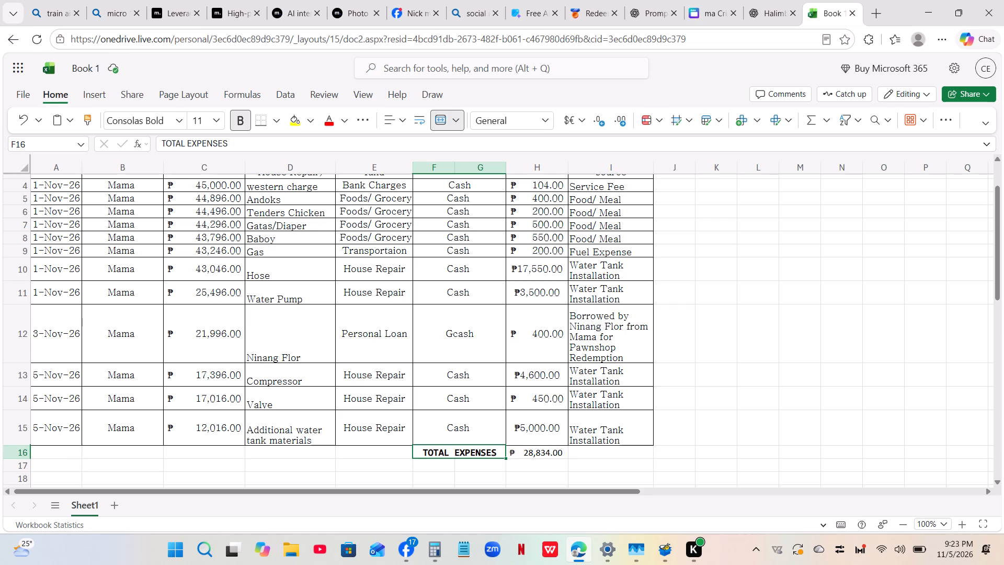
{"action": "left_click", "coordinate": [535, 220]}
{"action": "scroll", "coordinate": [535, 220], "scroll_direction": "up", "scroll_amount": 1}
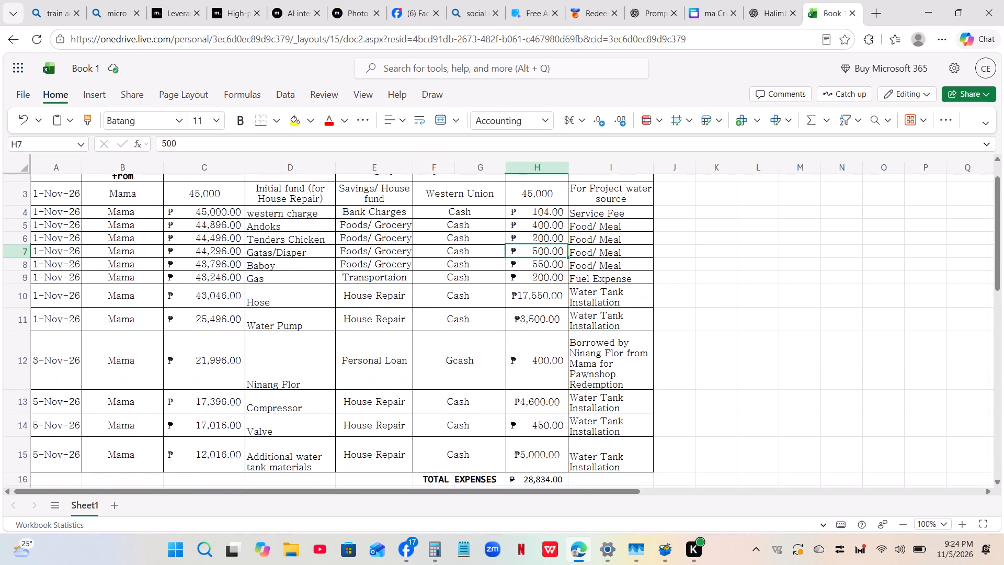
{"action": "scroll", "coordinate": [535, 220], "scroll_direction": "up", "scroll_amount": 5}
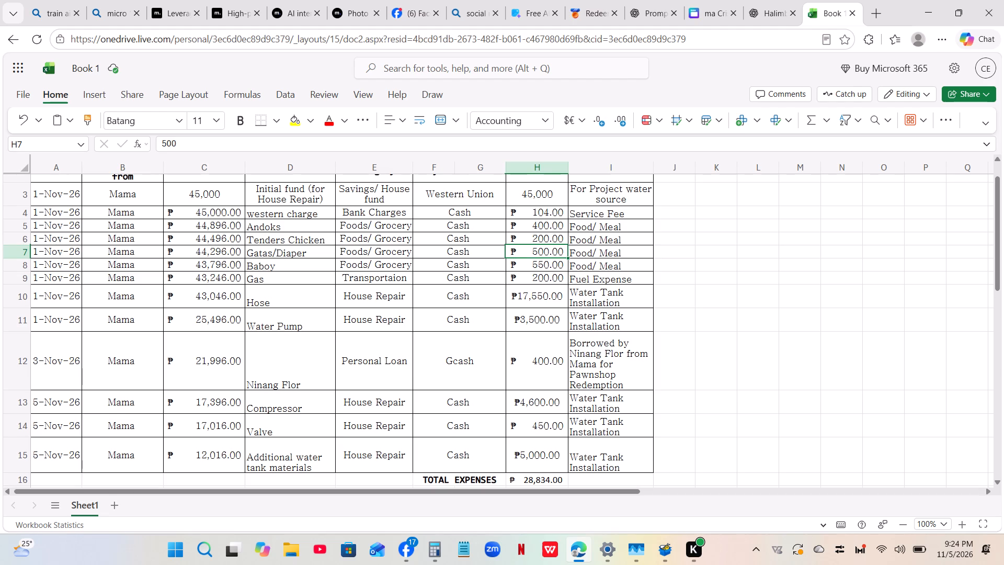
{"action": "scroll", "coordinate": [535, 220], "scroll_direction": "up", "scroll_amount": 1}
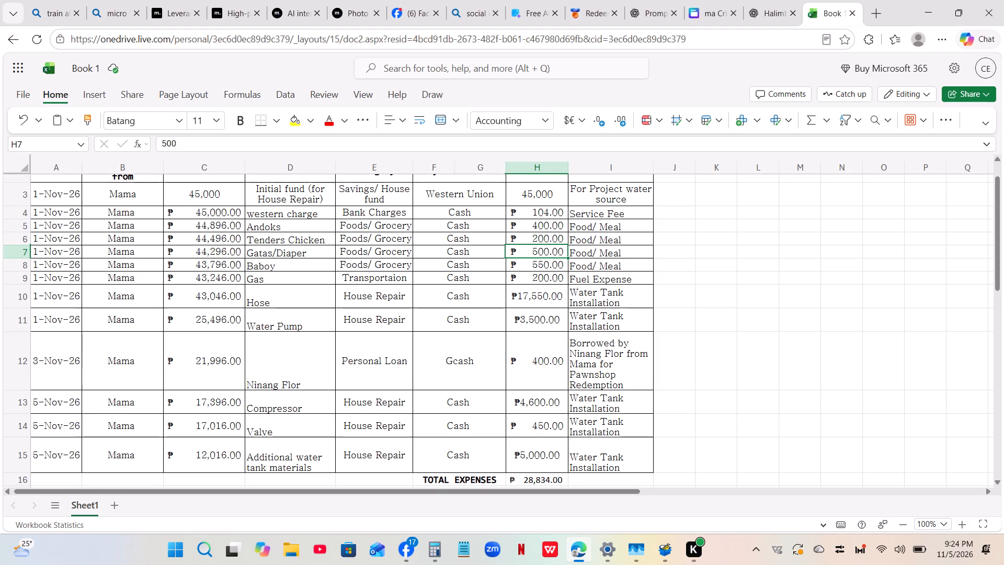
Middle-align the Item entries vertically from western charge through Additional water tank materials.
{"action": "left_click", "coordinate": [284, 217]}
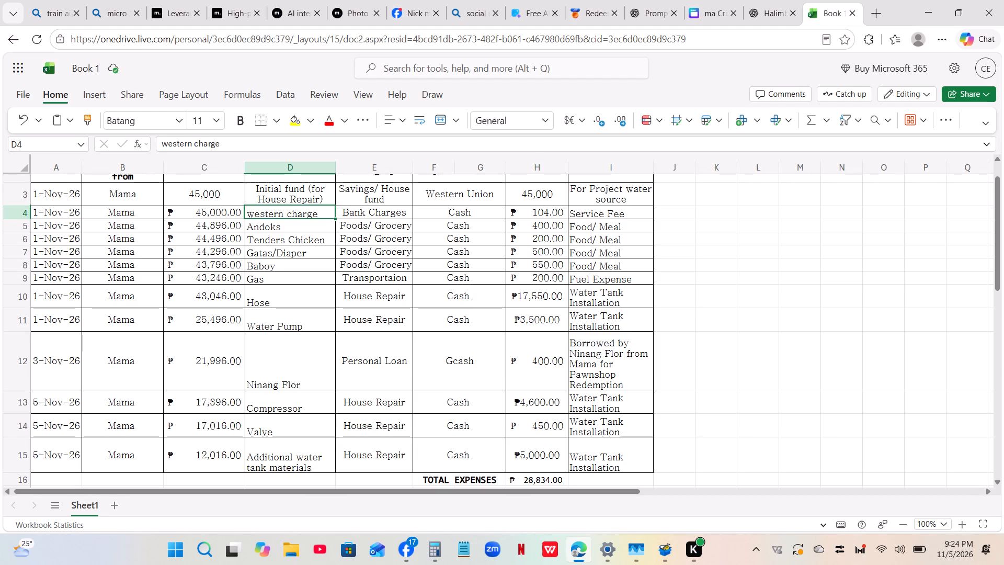
{"action": "key", "text": "ctrl+shift+Down"}
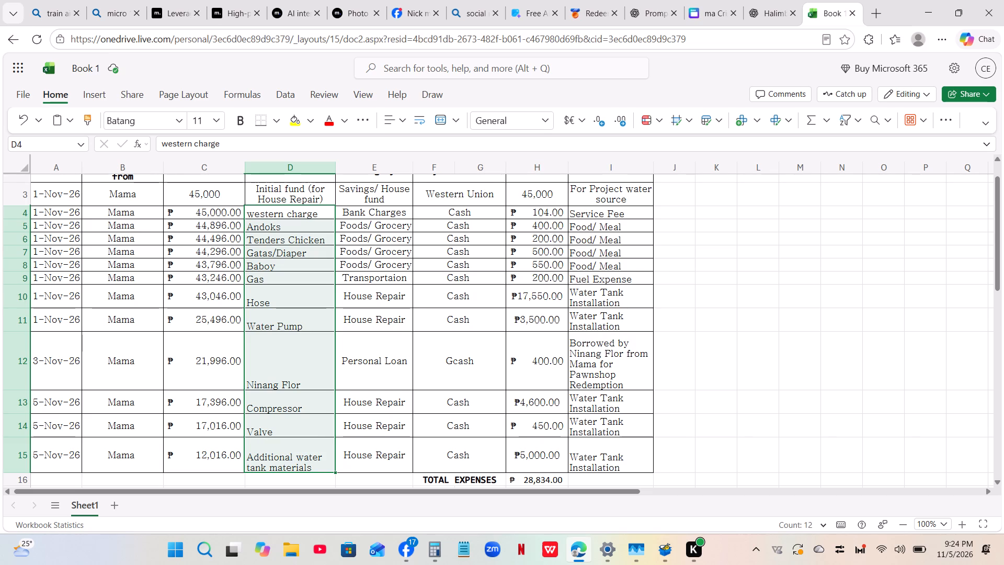
{"action": "left_click", "coordinate": [408, 116]}
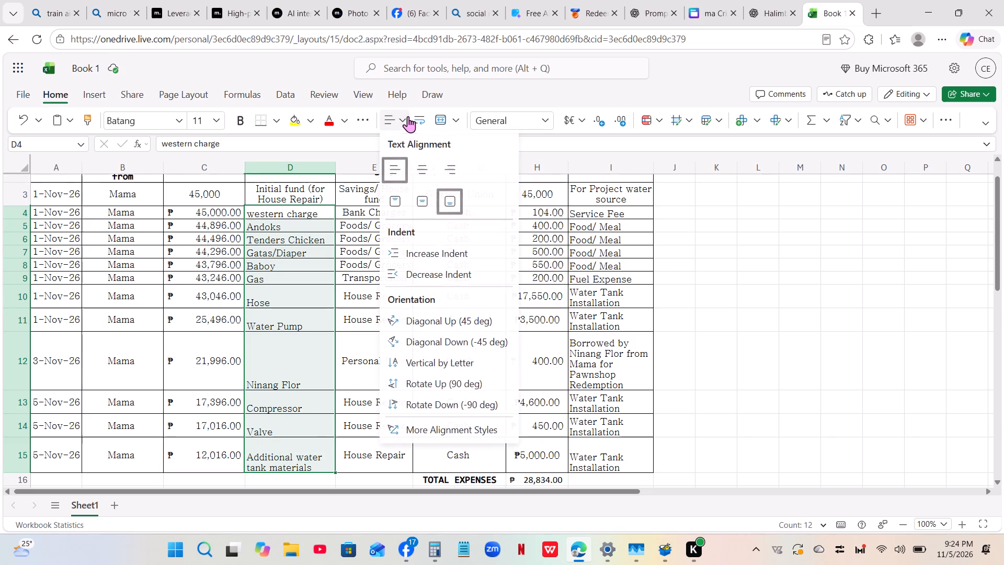
{"action": "left_click", "coordinate": [425, 199]}
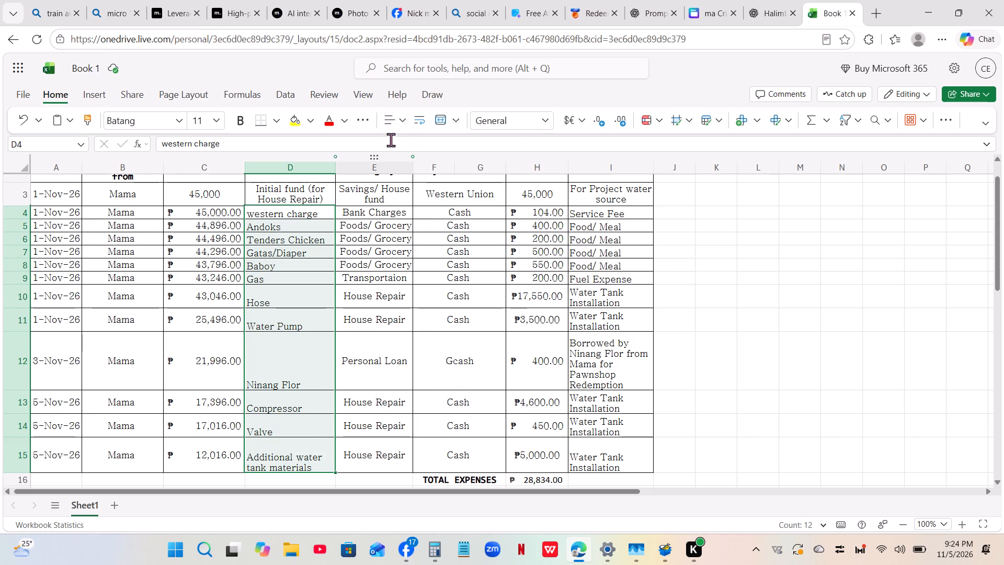
{"action": "left_click", "coordinate": [404, 119]}
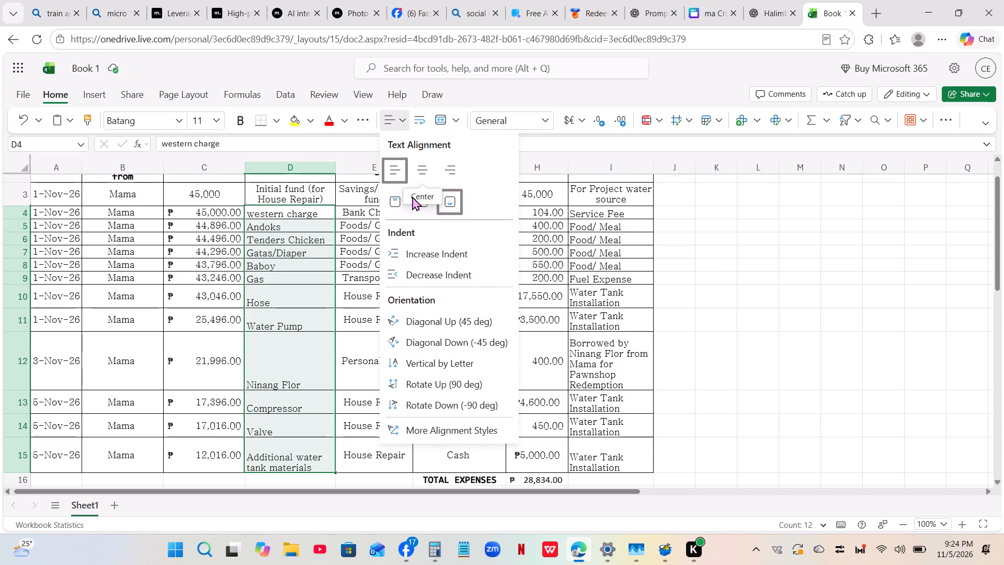
{"action": "left_click", "coordinate": [416, 202]}
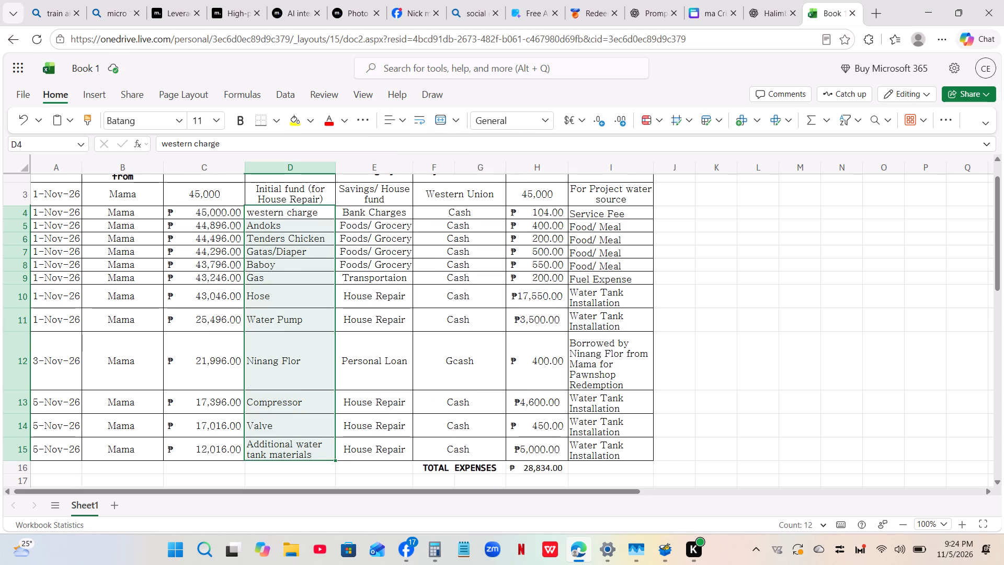
Review the expense table's rows from the header to TOTAL EXPENSES, checking balances, items and amounts.
{"action": "scroll", "coordinate": [606, 281], "scroll_direction": "up", "scroll_amount": 1}
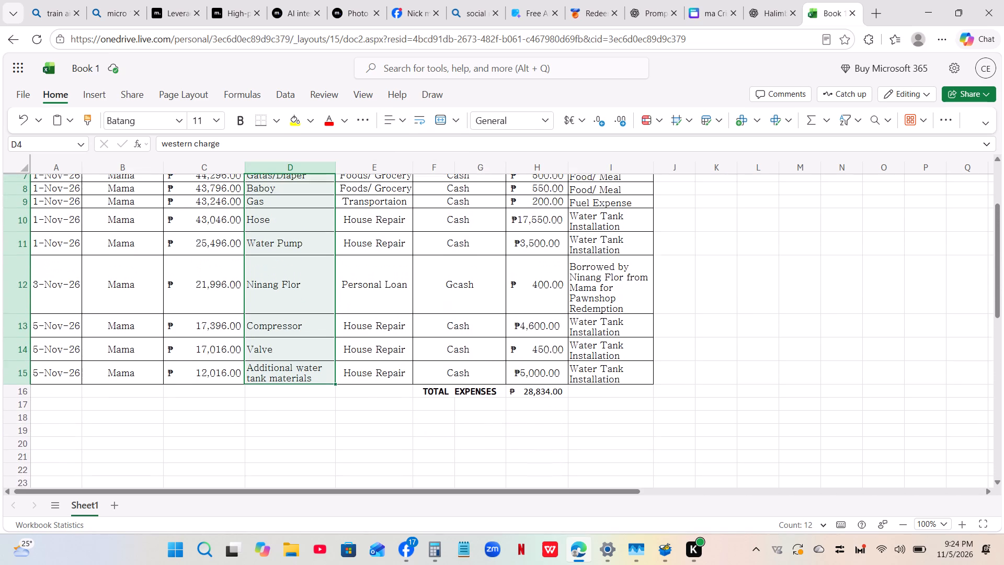
{"action": "scroll", "coordinate": [606, 281], "scroll_direction": "up", "scroll_amount": 1}
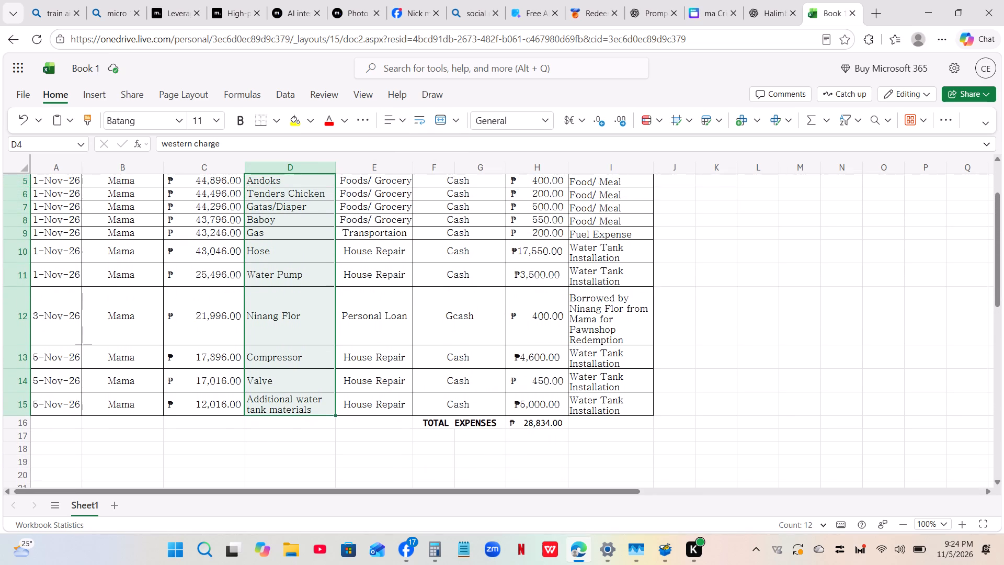
{"action": "scroll", "coordinate": [606, 281], "scroll_direction": "up", "scroll_amount": 2}
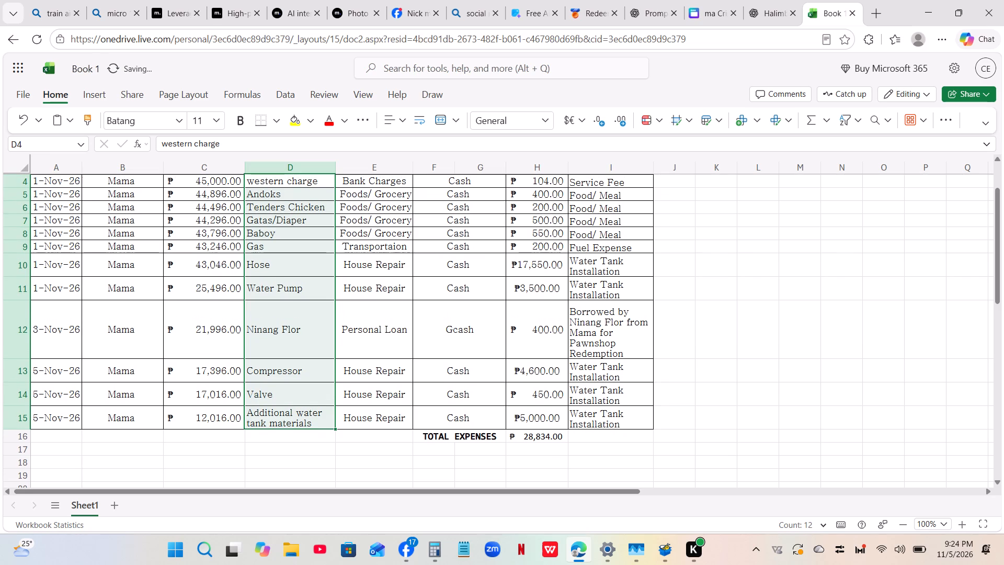
{"action": "scroll", "coordinate": [676, 307], "scroll_direction": "down", "scroll_amount": 1}
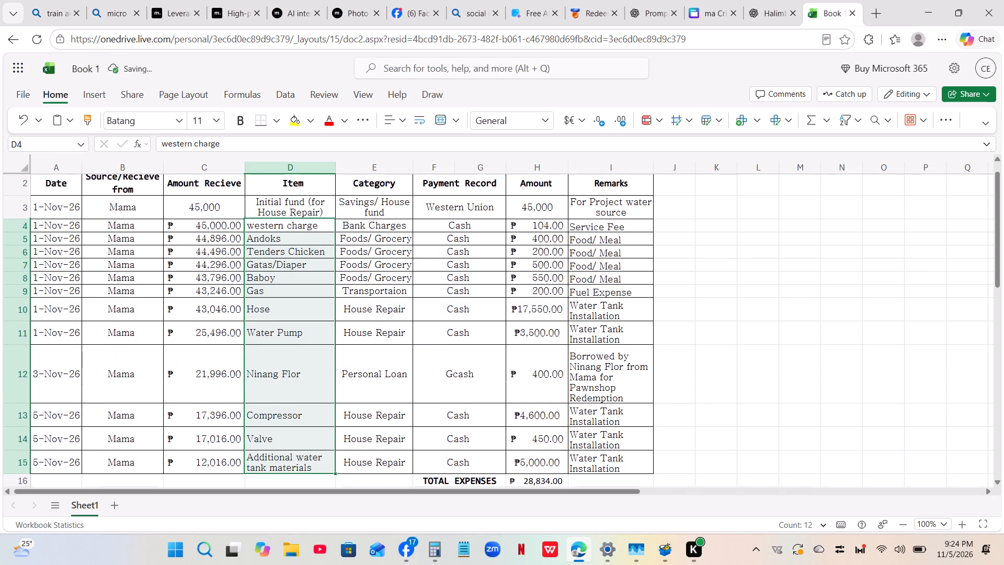
{"action": "scroll", "coordinate": [676, 307], "scroll_direction": "down", "scroll_amount": 1}
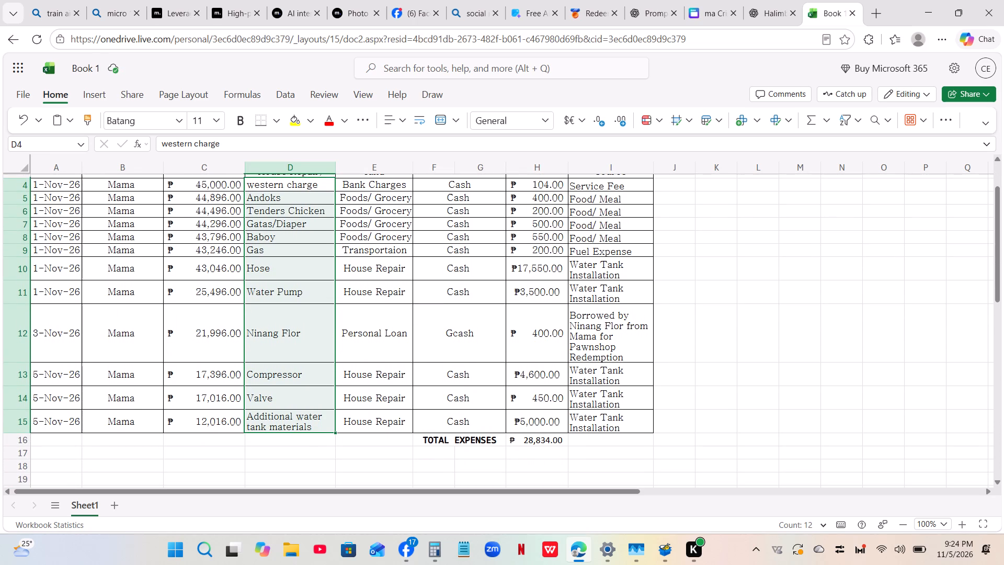
{"action": "scroll", "coordinate": [676, 307], "scroll_direction": "down", "scroll_amount": 2}
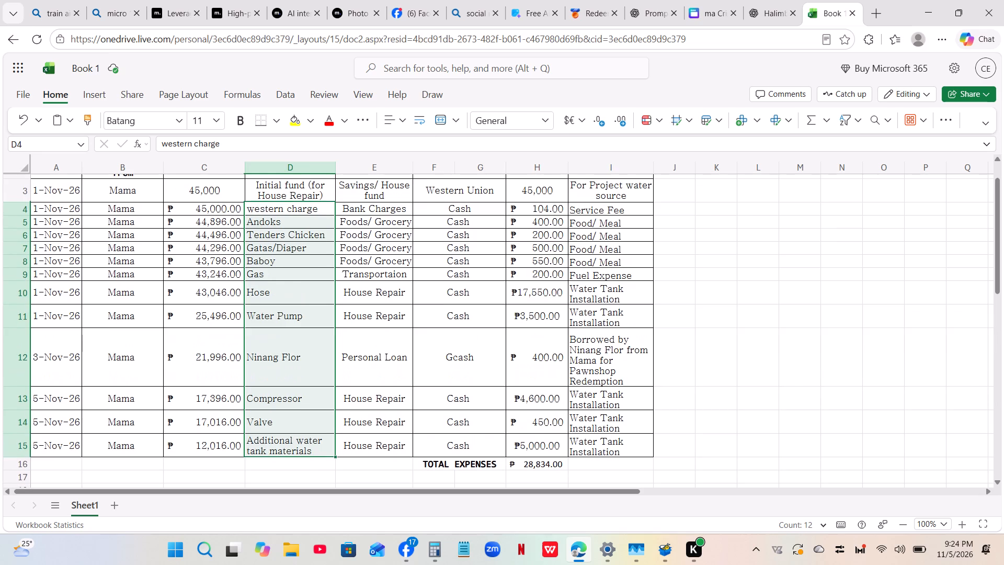
{"action": "scroll", "coordinate": [676, 307], "scroll_direction": "down", "scroll_amount": 2}
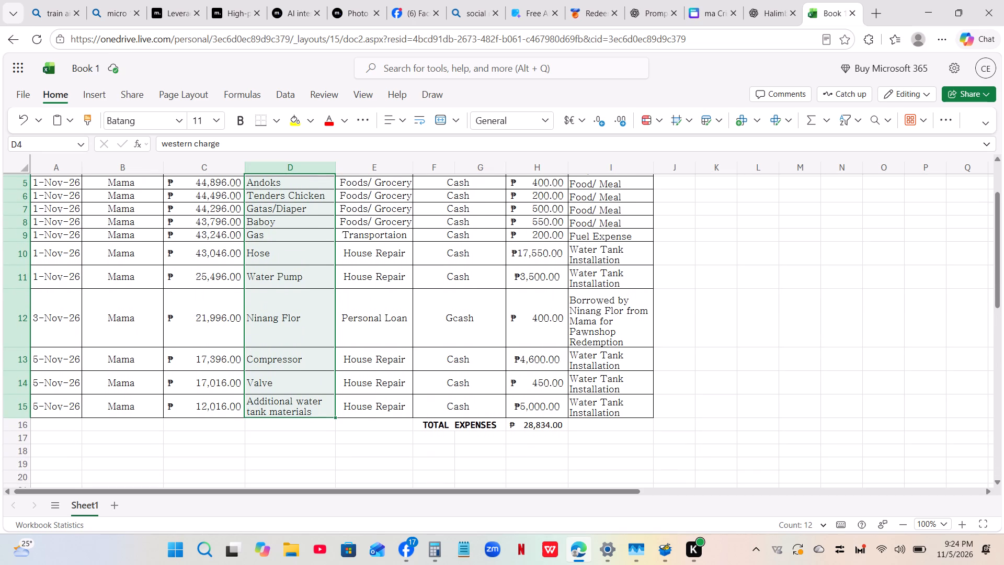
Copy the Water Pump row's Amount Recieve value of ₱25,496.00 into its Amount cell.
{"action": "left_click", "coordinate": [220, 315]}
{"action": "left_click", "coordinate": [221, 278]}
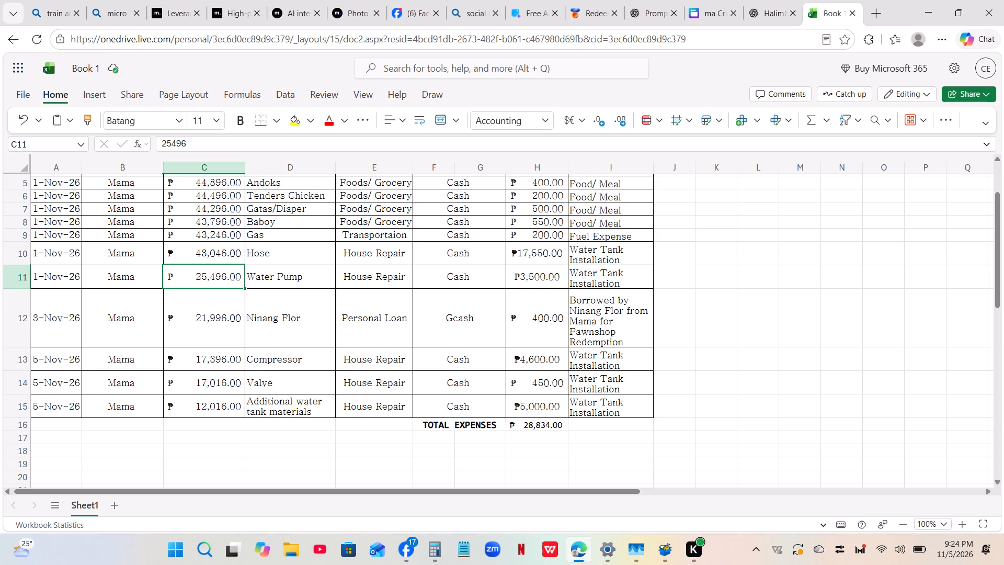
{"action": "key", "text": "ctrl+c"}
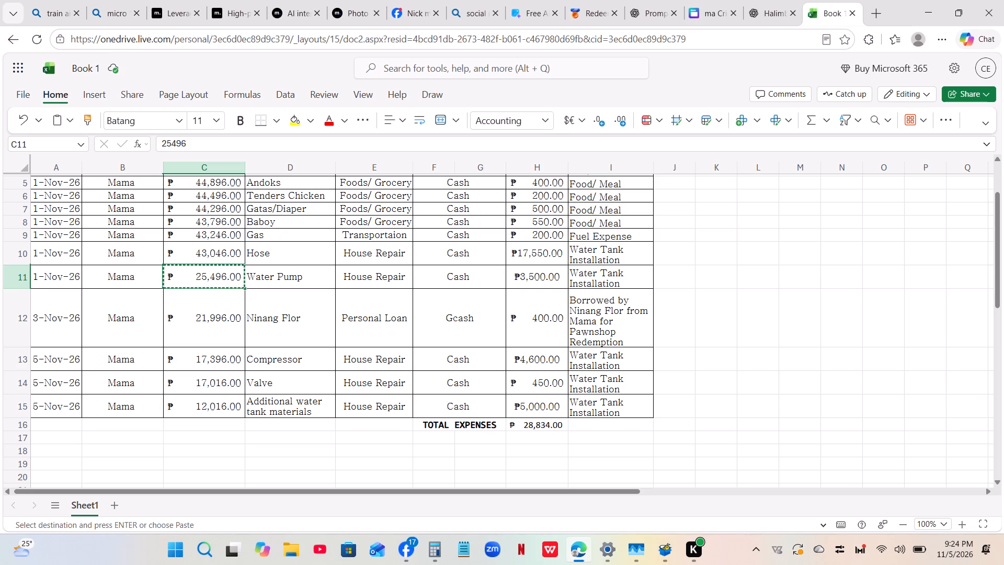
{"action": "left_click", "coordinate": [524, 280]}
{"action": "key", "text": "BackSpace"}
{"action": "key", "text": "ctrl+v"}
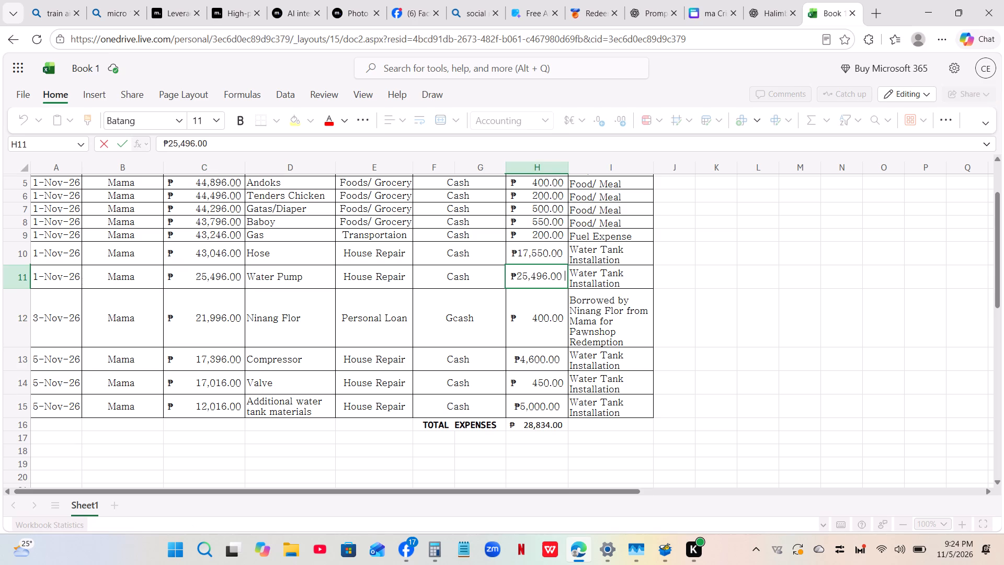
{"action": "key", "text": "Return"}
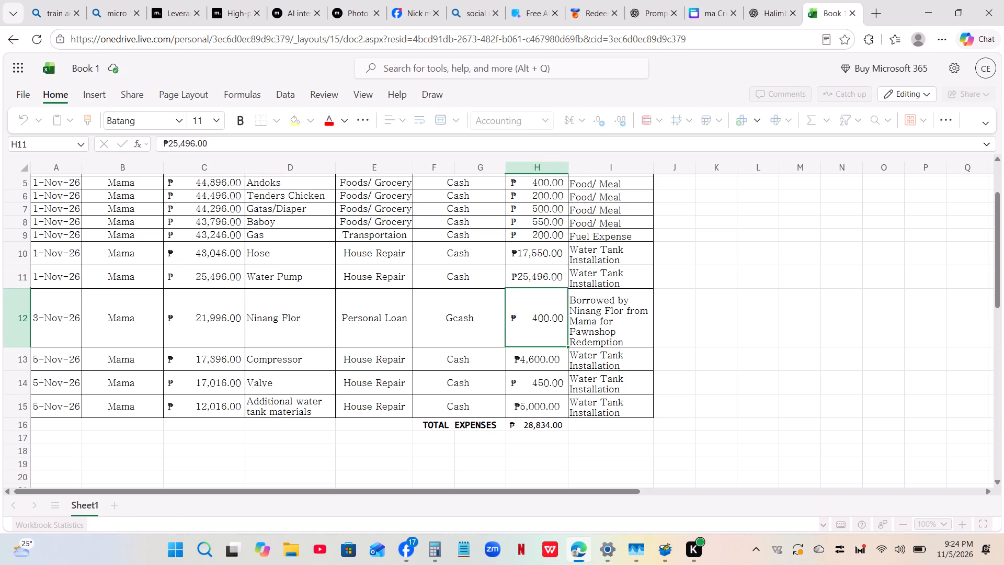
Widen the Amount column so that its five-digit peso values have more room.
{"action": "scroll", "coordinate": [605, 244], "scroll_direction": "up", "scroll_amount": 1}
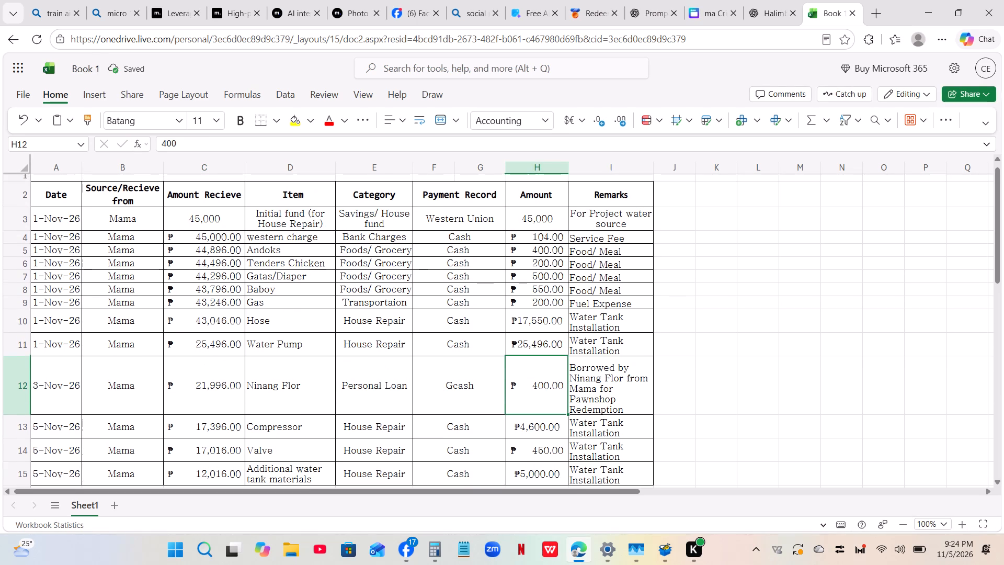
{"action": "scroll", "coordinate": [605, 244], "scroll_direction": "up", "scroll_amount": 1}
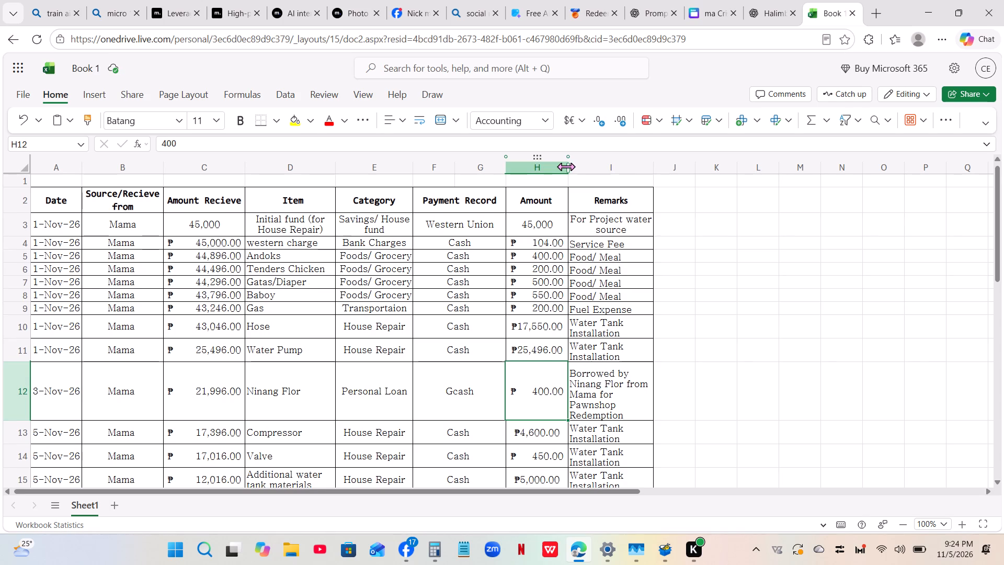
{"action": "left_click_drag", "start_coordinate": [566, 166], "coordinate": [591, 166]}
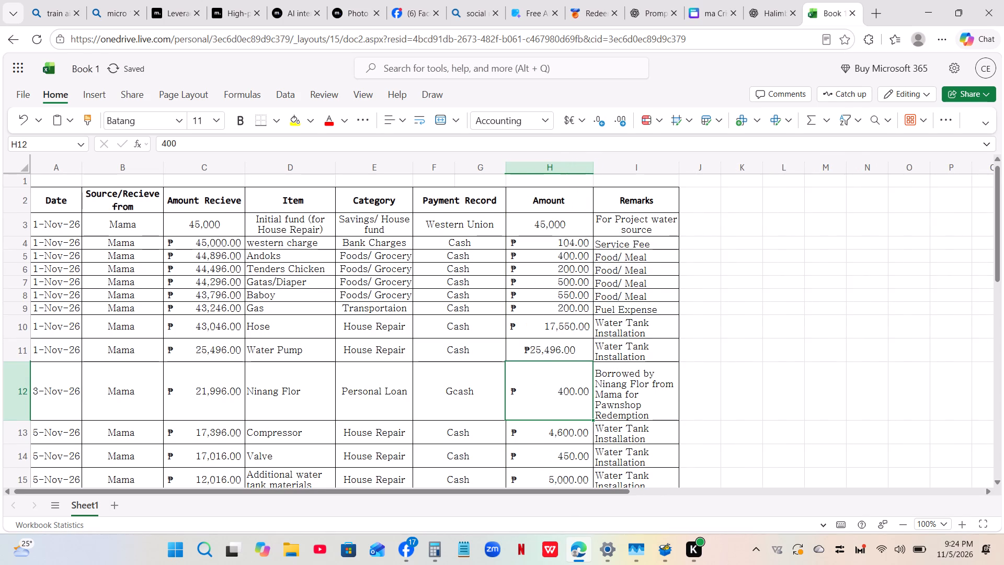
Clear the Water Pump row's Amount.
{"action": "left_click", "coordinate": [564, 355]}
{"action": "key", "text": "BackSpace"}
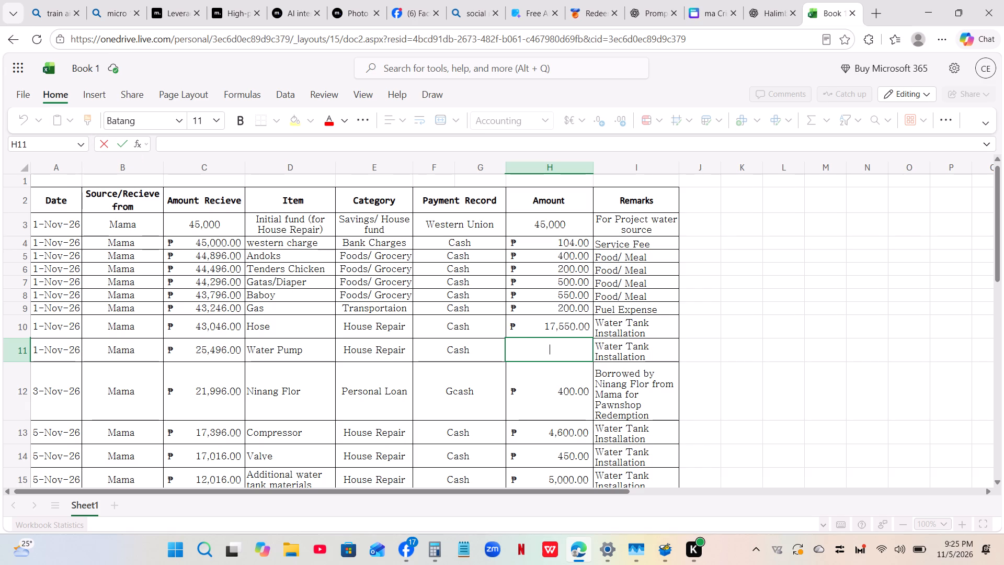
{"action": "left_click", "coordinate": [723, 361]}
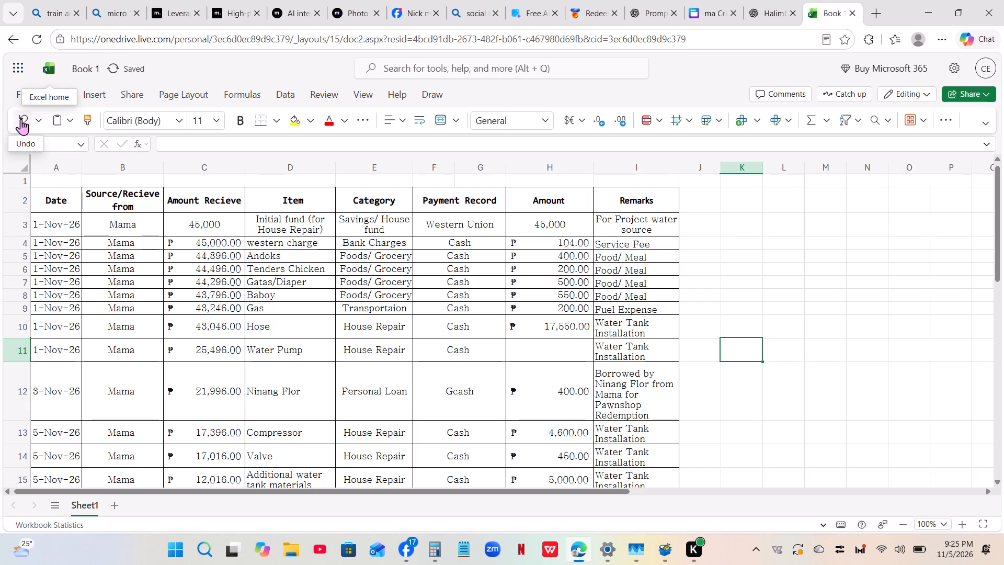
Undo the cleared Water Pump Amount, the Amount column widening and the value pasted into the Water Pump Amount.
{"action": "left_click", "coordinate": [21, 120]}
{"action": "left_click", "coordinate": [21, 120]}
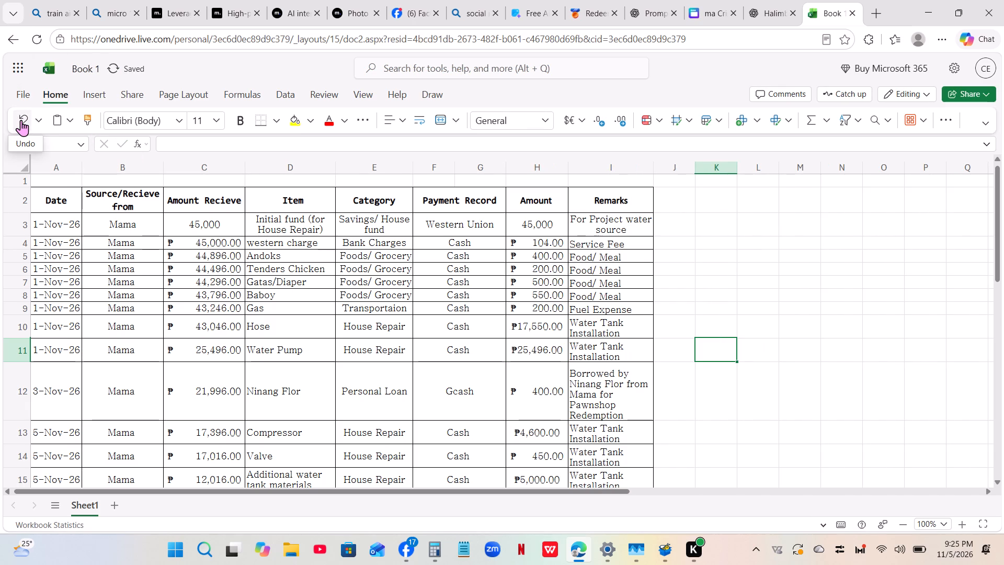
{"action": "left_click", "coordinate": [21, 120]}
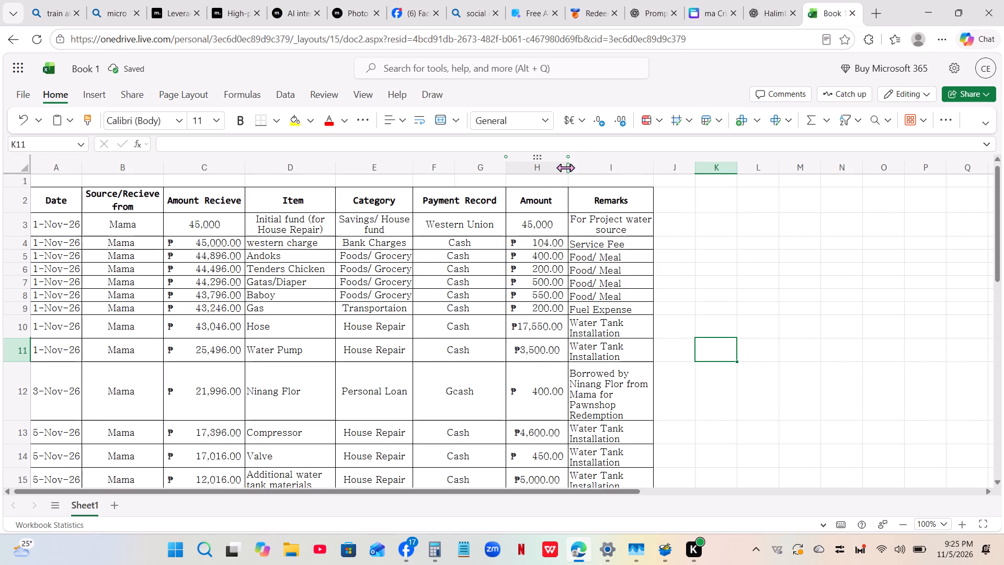
Widen the Amount column slightly so that its peso values fit with space to spare.
{"action": "left_click_drag", "start_coordinate": [571, 165], "coordinate": [592, 165]}
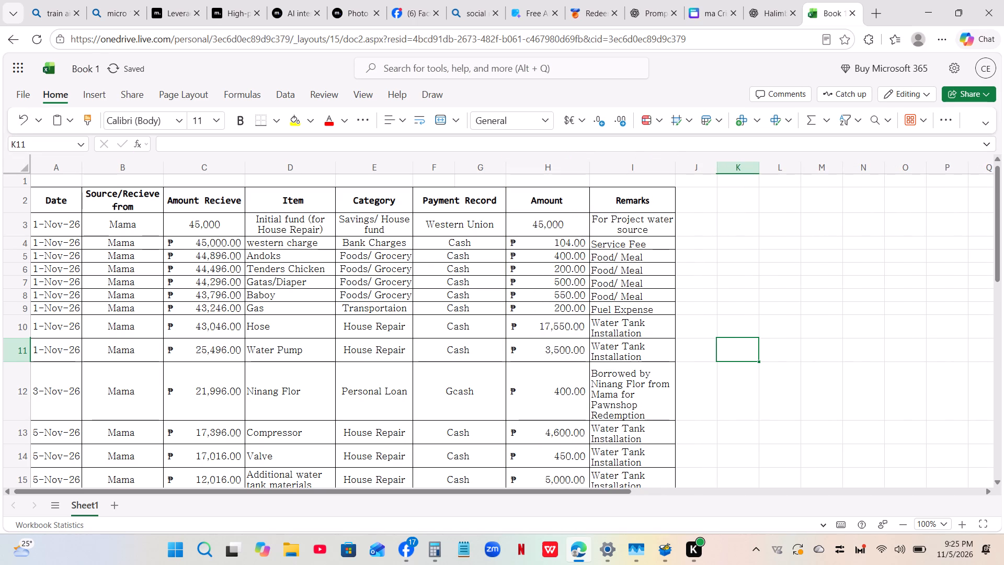
Set the Ninang Flor row's Amount to 4,600.
{"action": "scroll", "coordinate": [774, 286], "scroll_direction": "down", "scroll_amount": 1}
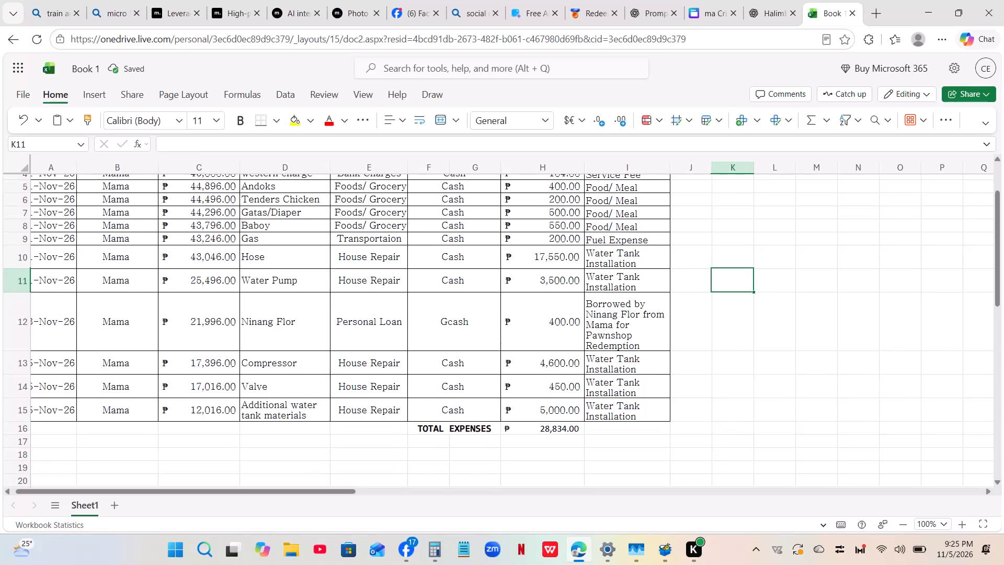
{"action": "scroll", "coordinate": [774, 286], "scroll_direction": "down", "scroll_amount": 1}
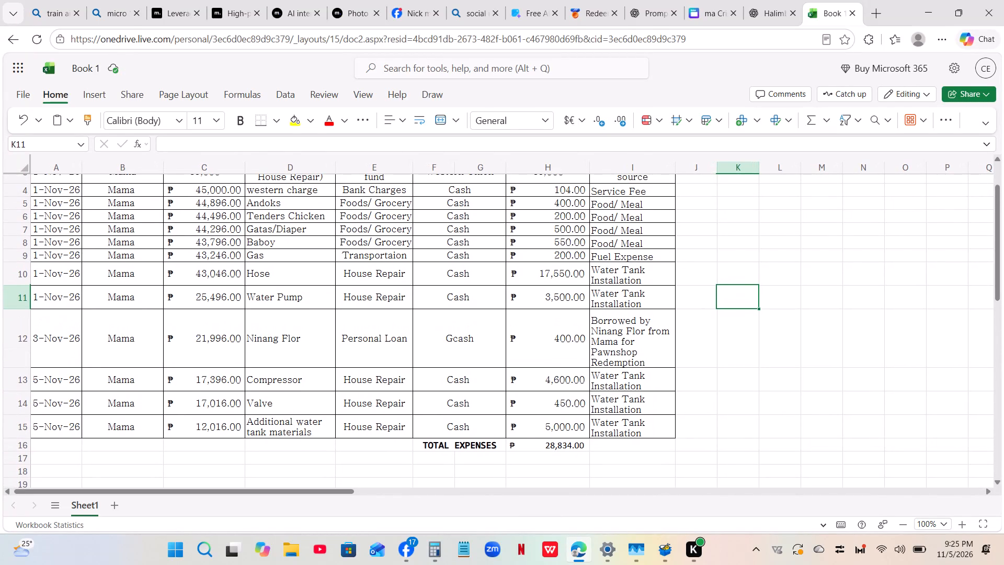
{"action": "left_click", "coordinate": [568, 346]}
{"action": "left_click", "coordinate": [581, 344]}
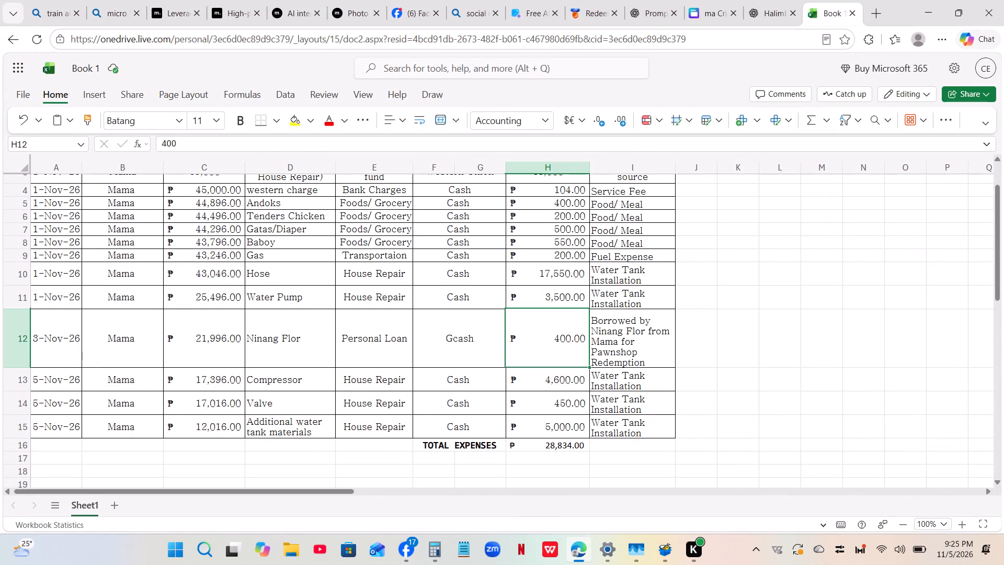
{"action": "left_click", "coordinate": [566, 335]}
{"action": "left_click", "coordinate": [566, 335]}
{"action": "left_click", "coordinate": [566, 335]}
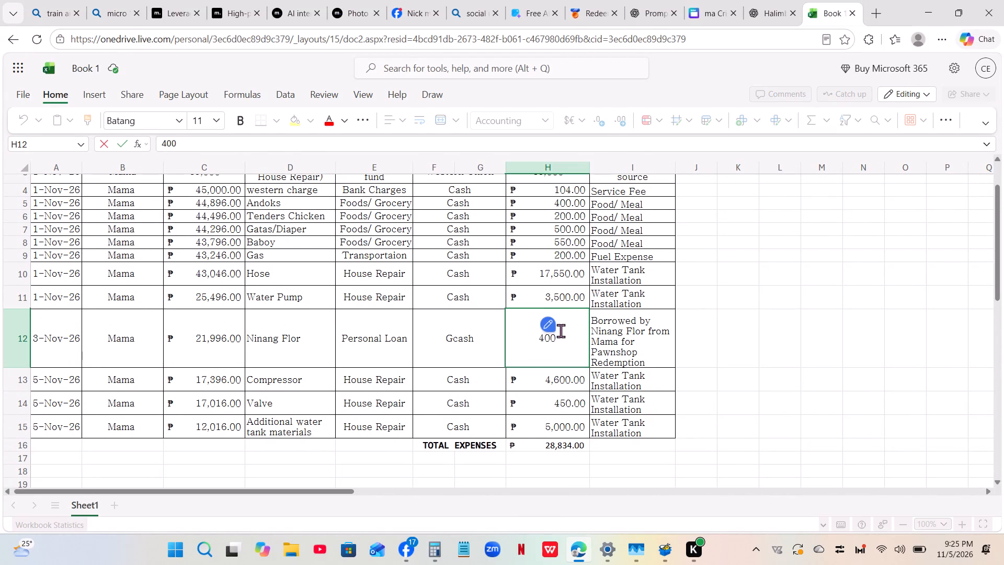
{"action": "key", "text": "BackSpace"}
{"action": "key", "text": "BackSpace"}
{"action": "key", "text": "comma"}
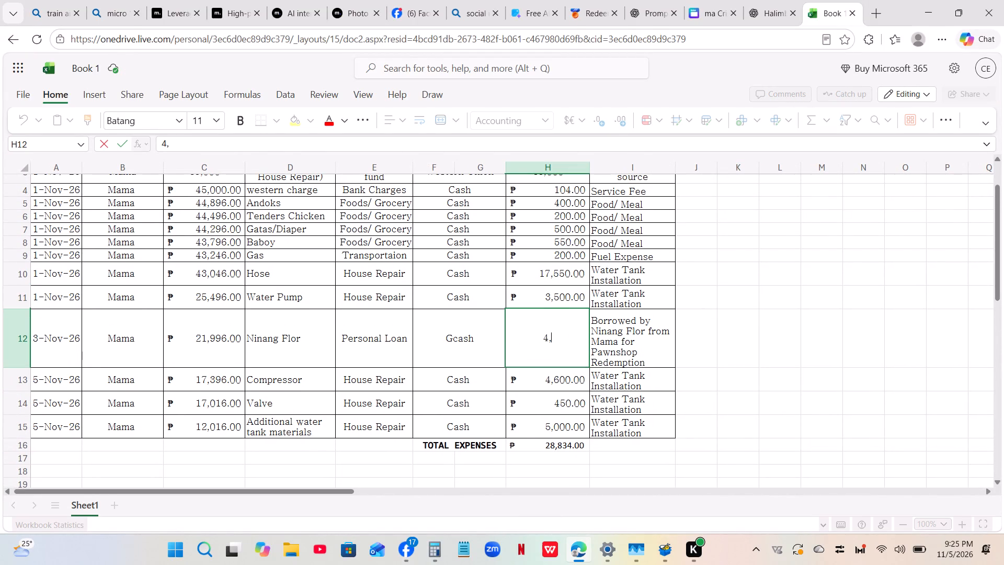
{"action": "type", "text": "600"}
{"action": "key", "text": "Return"}
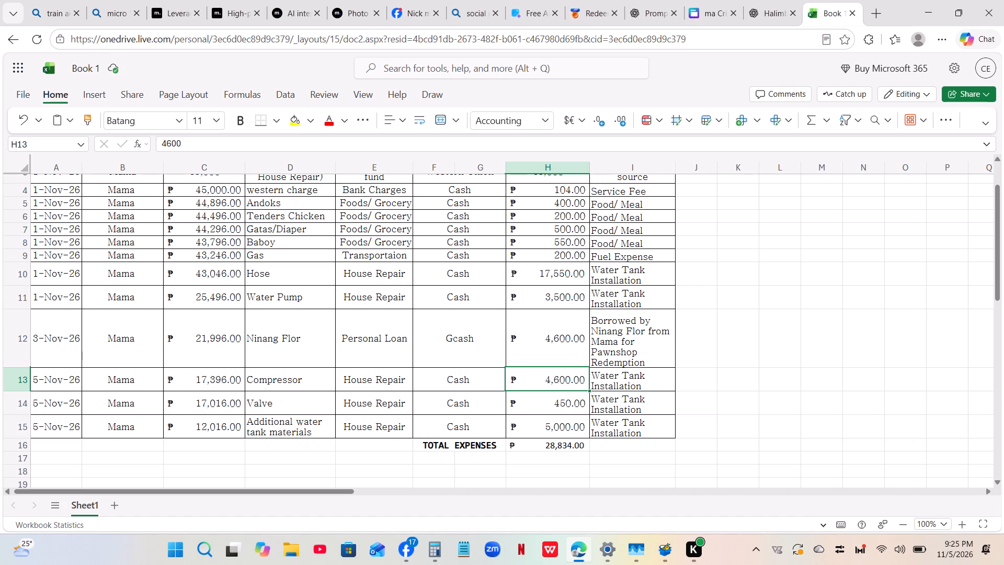
Select the Amount entries from western charge through Additional water tank materials, excluding TOTAL EXPENSES, to check their sum.
{"action": "scroll", "coordinate": [594, 406], "scroll_direction": "up", "scroll_amount": 1}
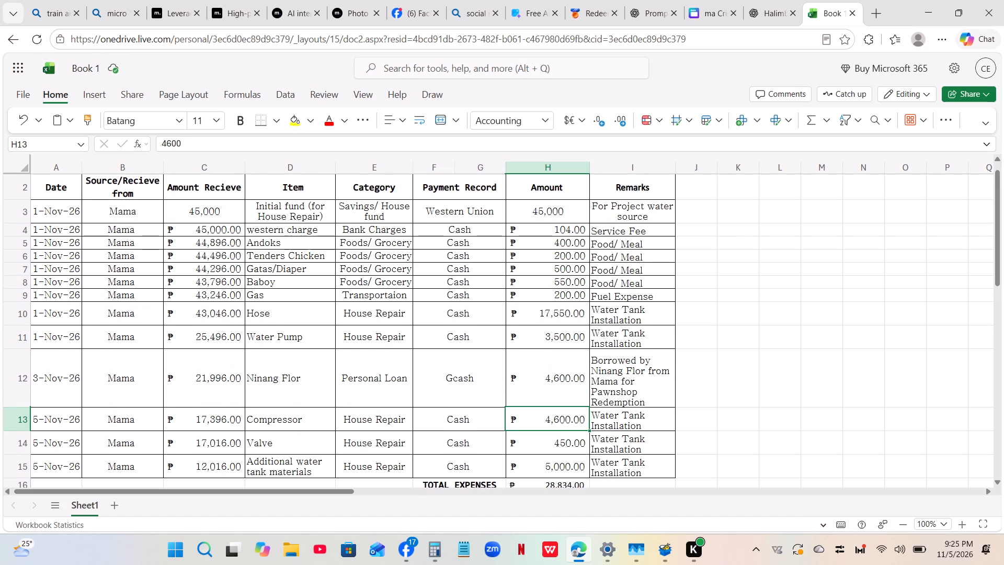
{"action": "left_click", "coordinate": [567, 233]}
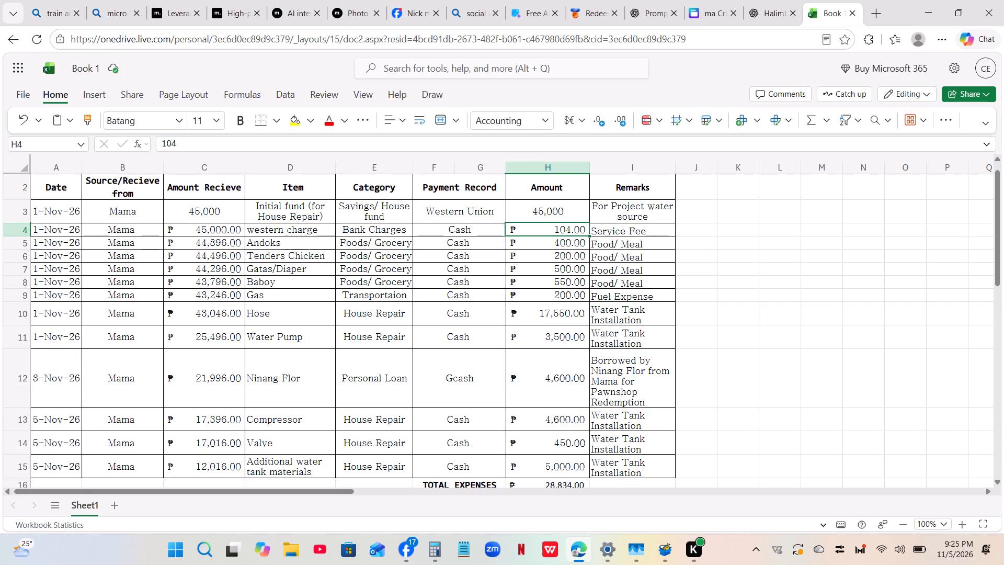
{"action": "key", "text": "ctrl+shift+Down"}
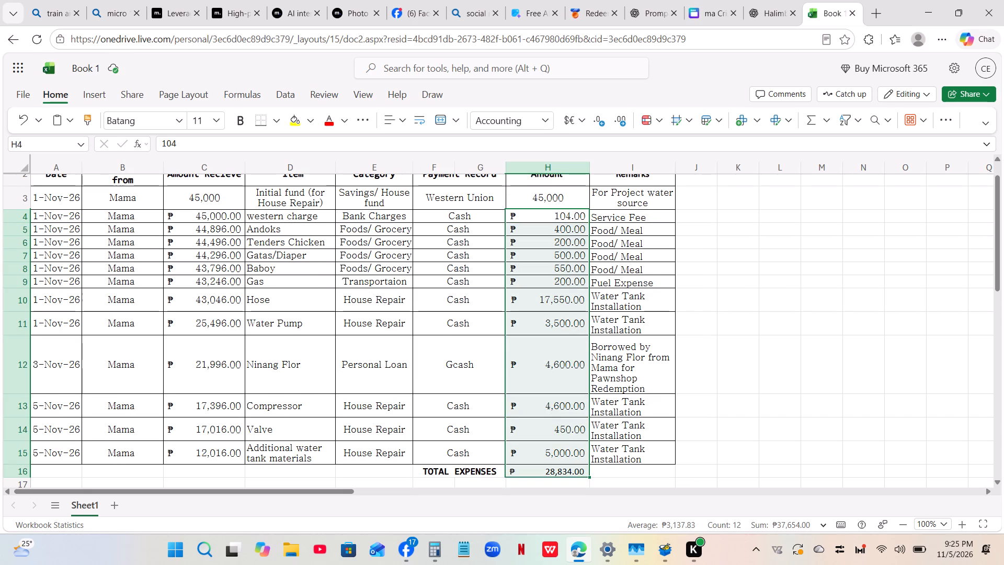
{"action": "left_click", "coordinate": [570, 457], "text": "ctrl+shift"}
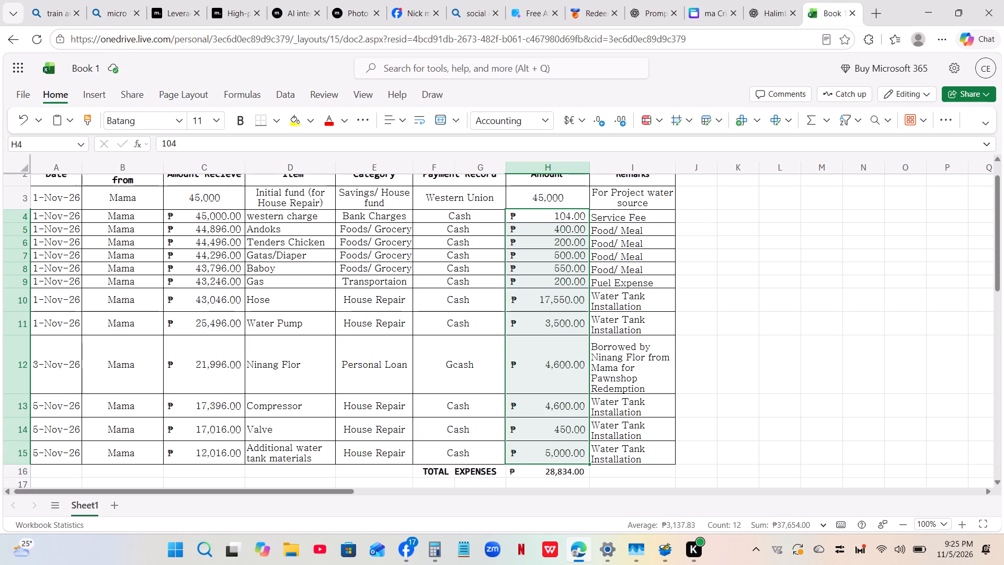
Replace the TOTAL EXPENSES amount with 37,654, rechecking the sum of the Amount entries from western charge through Additional water tank materials.
{"action": "left_click", "coordinate": [559, 474]}
{"action": "double_click", "coordinate": [559, 474]}
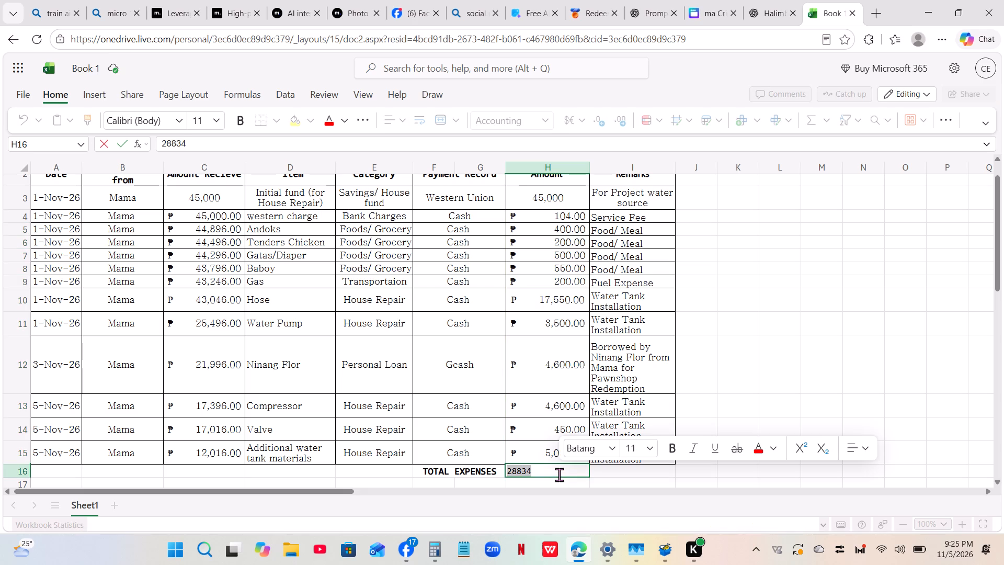
{"action": "type", "text": "37,"}
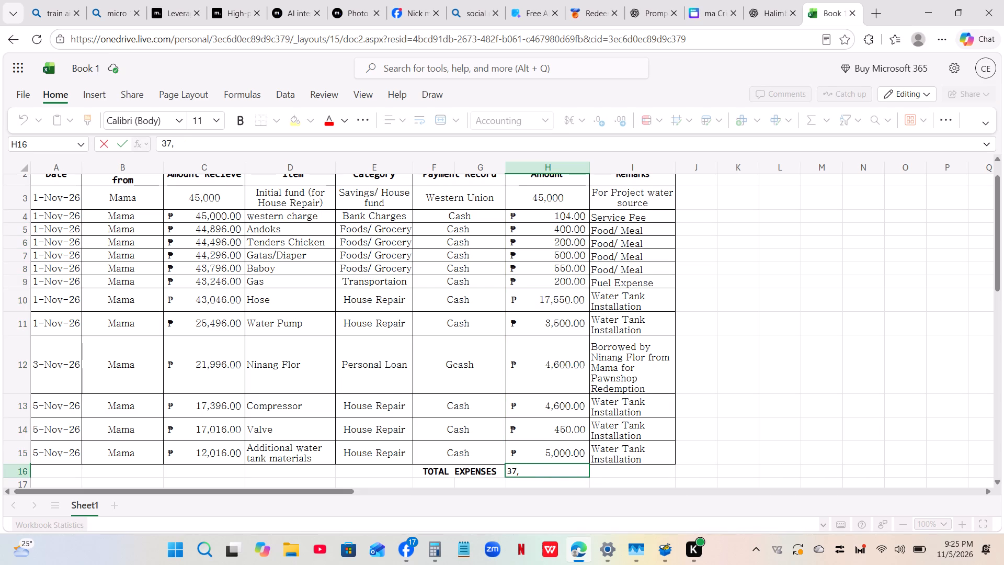
{"action": "left_click", "coordinate": [573, 218]}
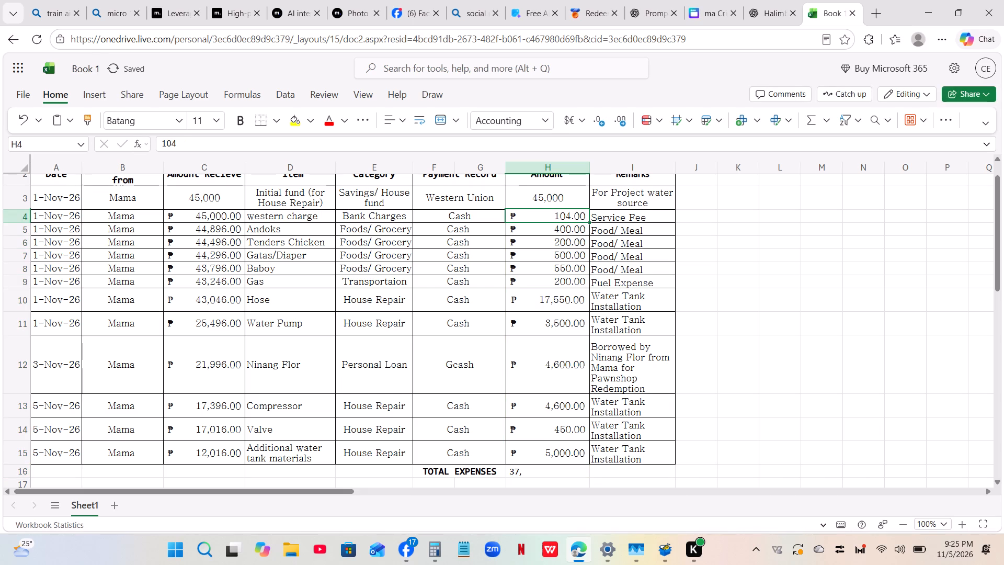
{"action": "key", "text": "ctrl+shift+Down"}
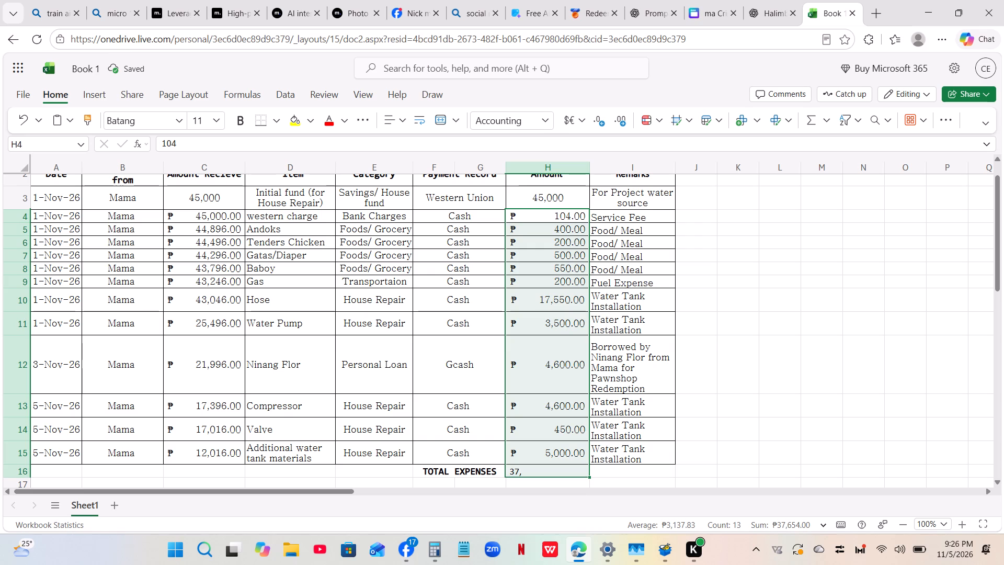
{"action": "left_click", "coordinate": [557, 455], "text": "ctrl+shift"}
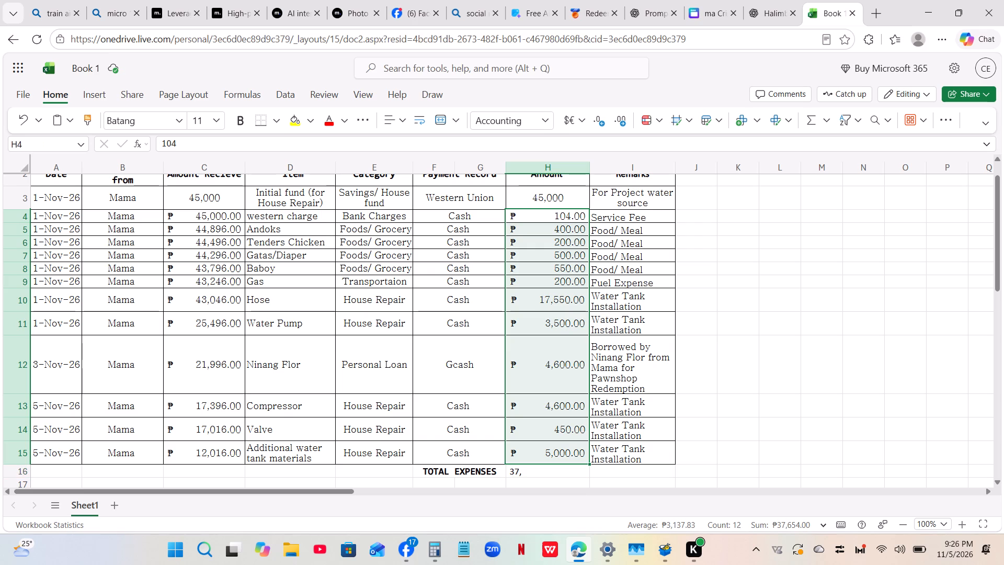
{"action": "left_click", "coordinate": [550, 474]}
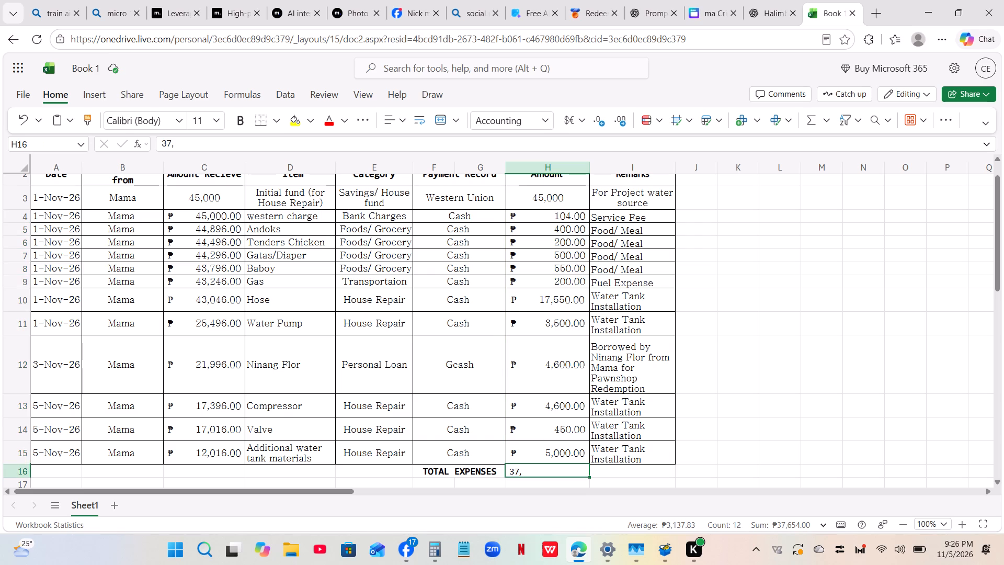
{"action": "left_click", "coordinate": [500, 142]}
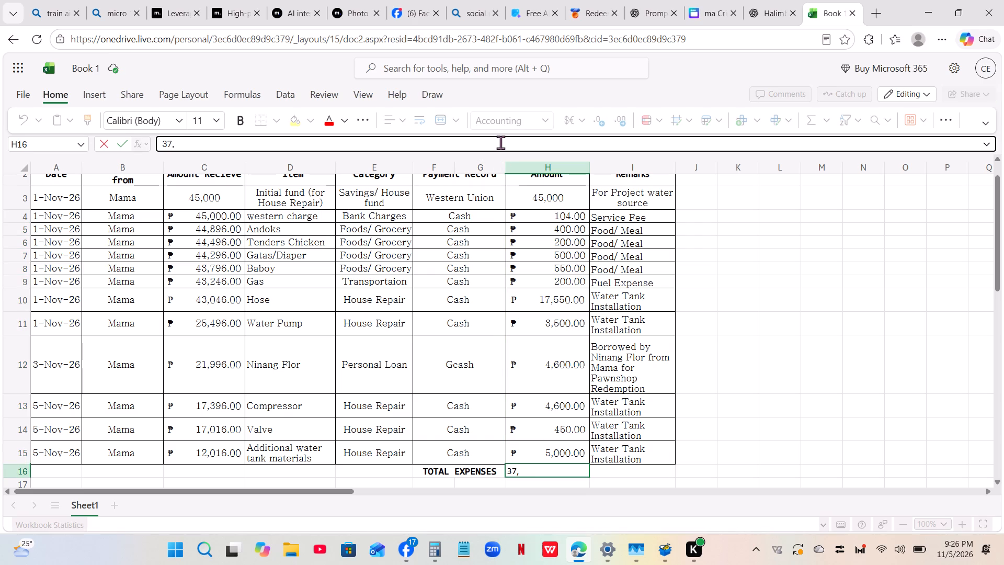
{"action": "type", "text": "654"}
{"action": "key", "text": "Return"}
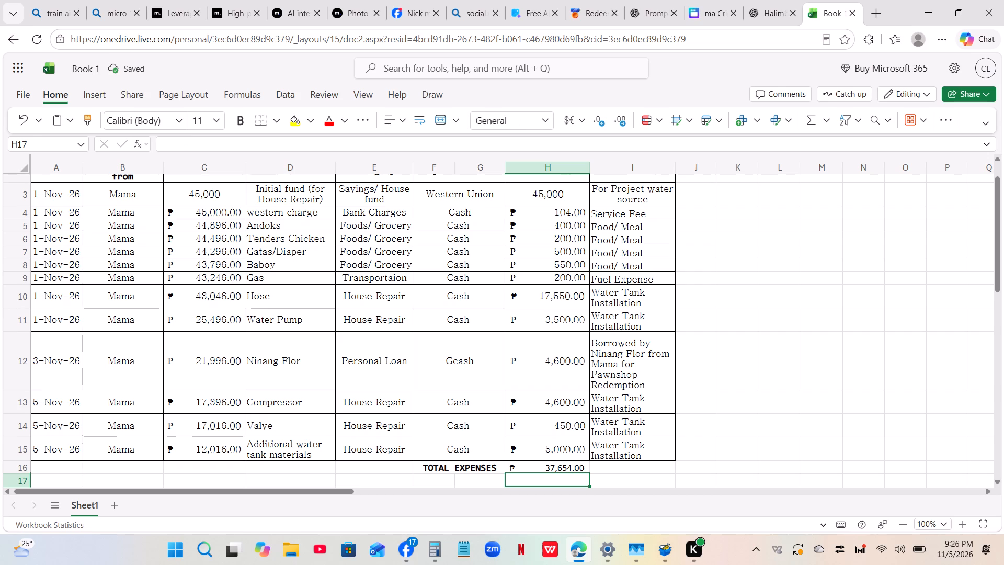
{"action": "key", "text": "Up"}
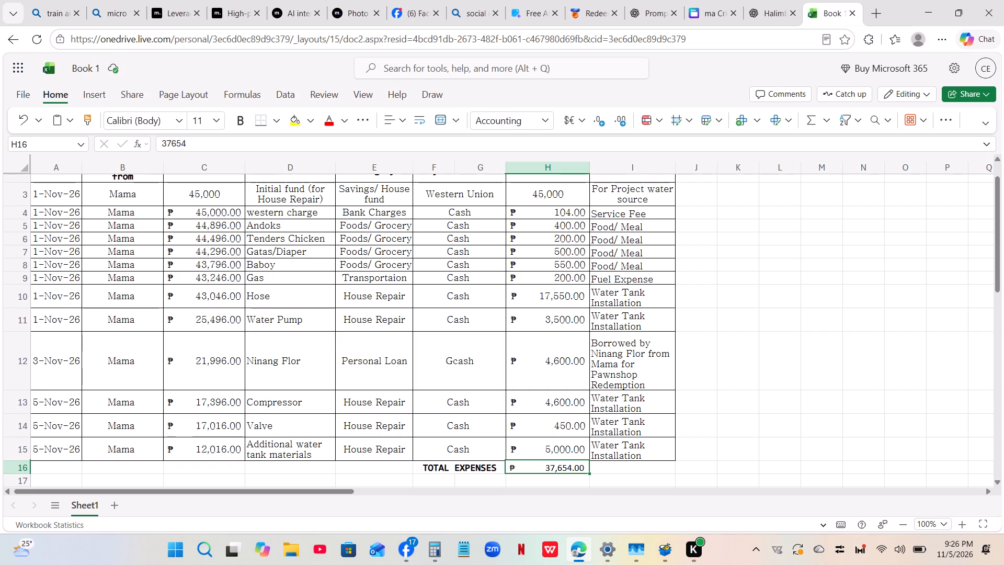
{"action": "key", "text": "Up"}
{"action": "key", "text": "Down"}
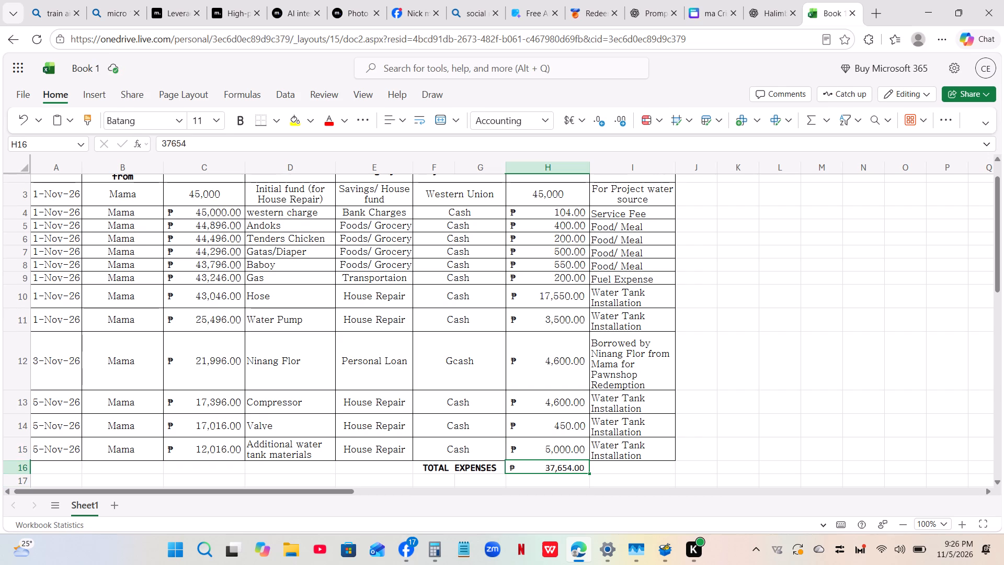
{"action": "key", "text": "Left"}
{"action": "key", "text": "Left"}
{"action": "key", "text": "Left"}
{"action": "key", "text": "Left"}
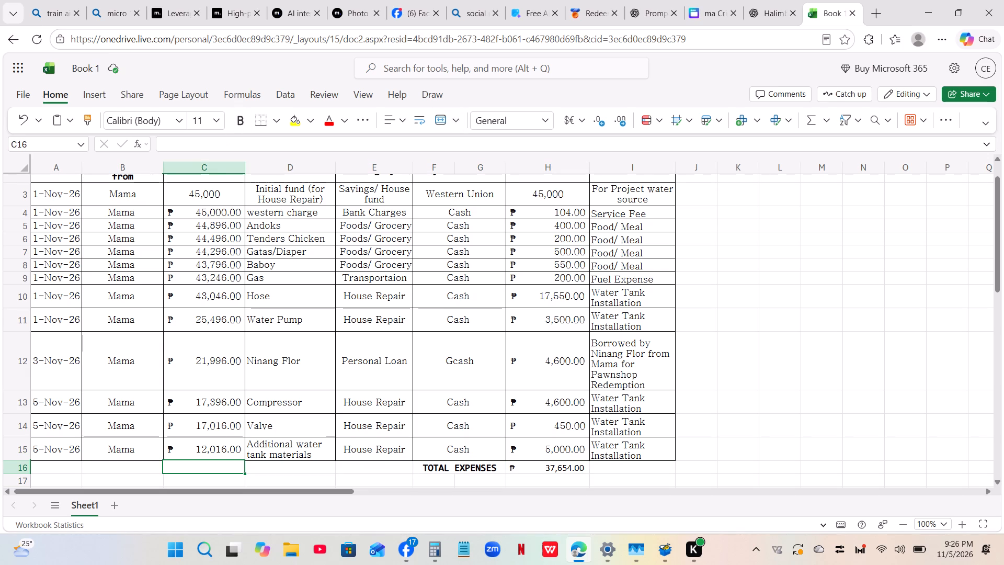
{"action": "key", "text": "Up"}
{"action": "key", "text": "Up"}
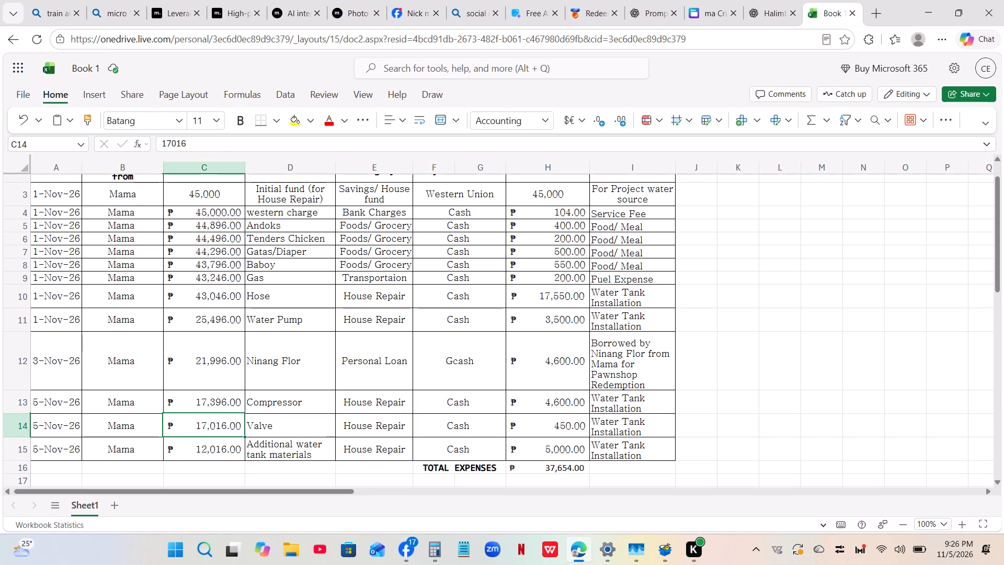
{"action": "scroll", "coordinate": [572, 279], "scroll_direction": "up", "scroll_amount": 1}
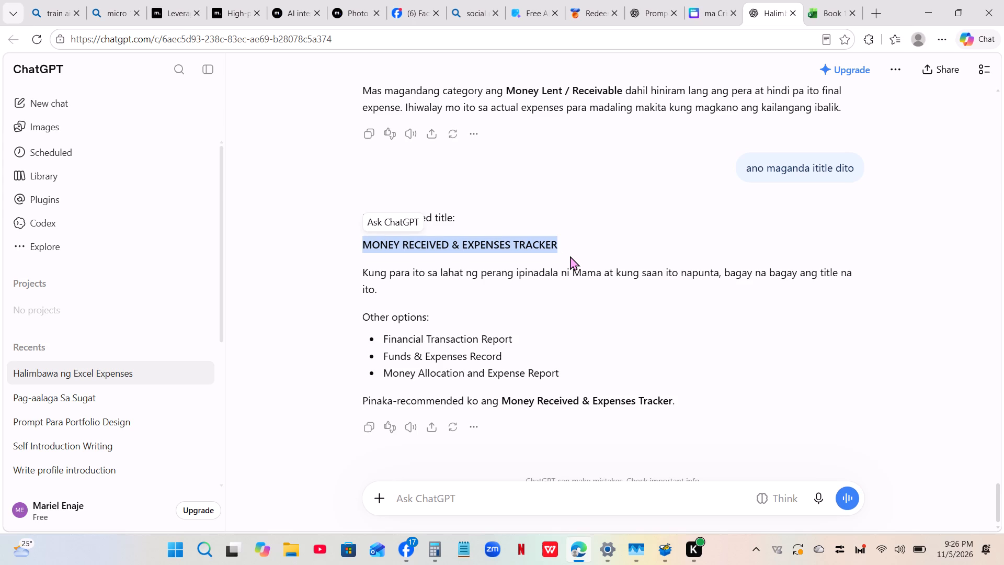
Switch back to the Book 1 workbook and merge and center cells A1 through I1 above the table headers.
{"action": "left_click", "coordinate": [835, 0]}
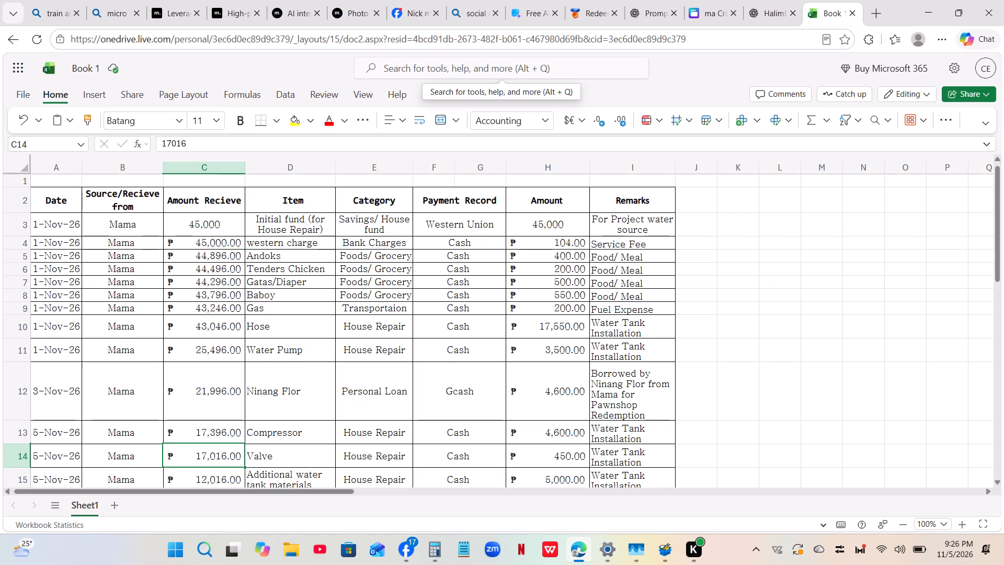
{"action": "scroll", "coordinate": [301, 180], "scroll_direction": "up", "scroll_amount": 1}
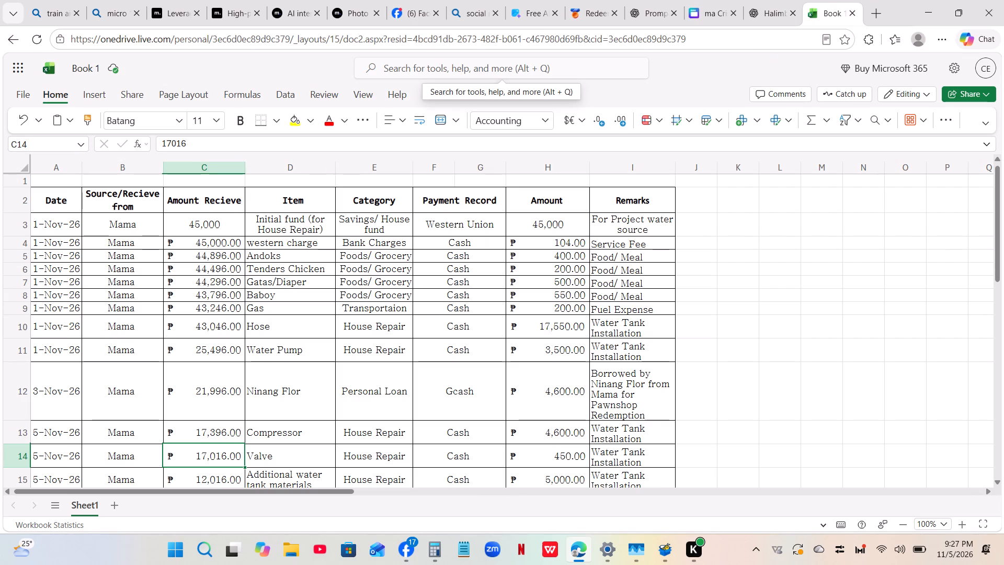
{"action": "left_click", "coordinate": [74, 182]}
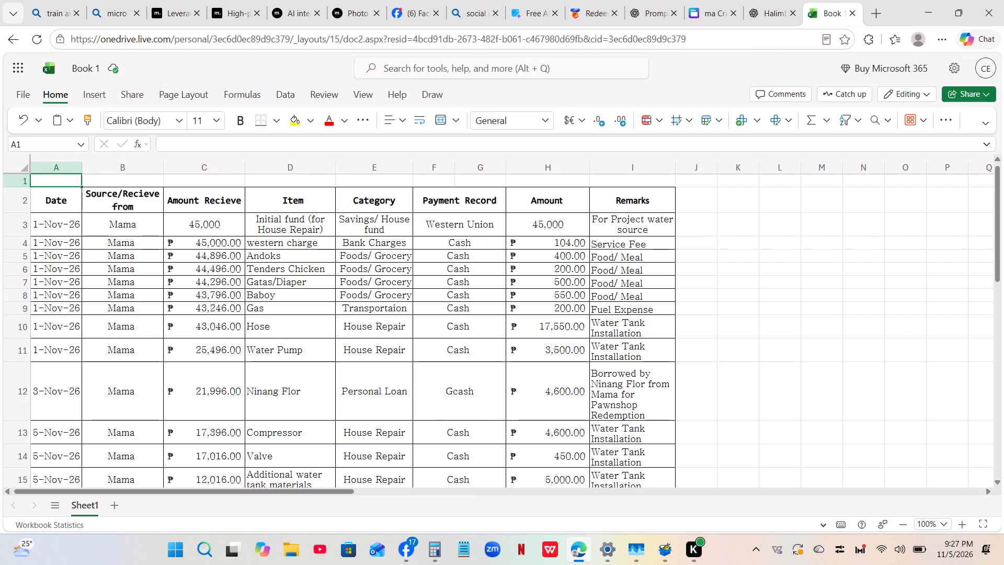
{"action": "key", "text": "ctrl+shift+Right"}
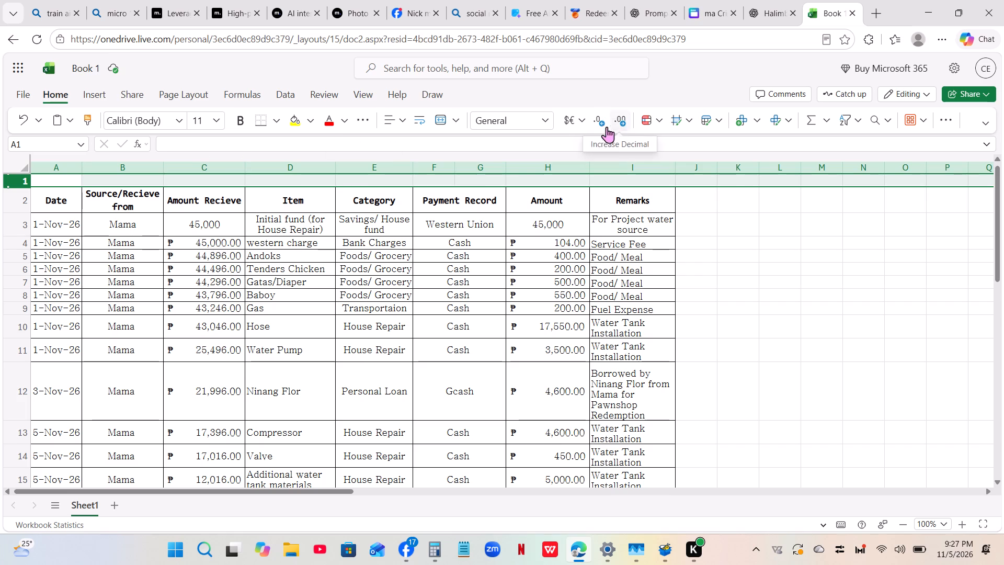
{"action": "left_click", "coordinate": [624, 184], "text": "ctrl+shift"}
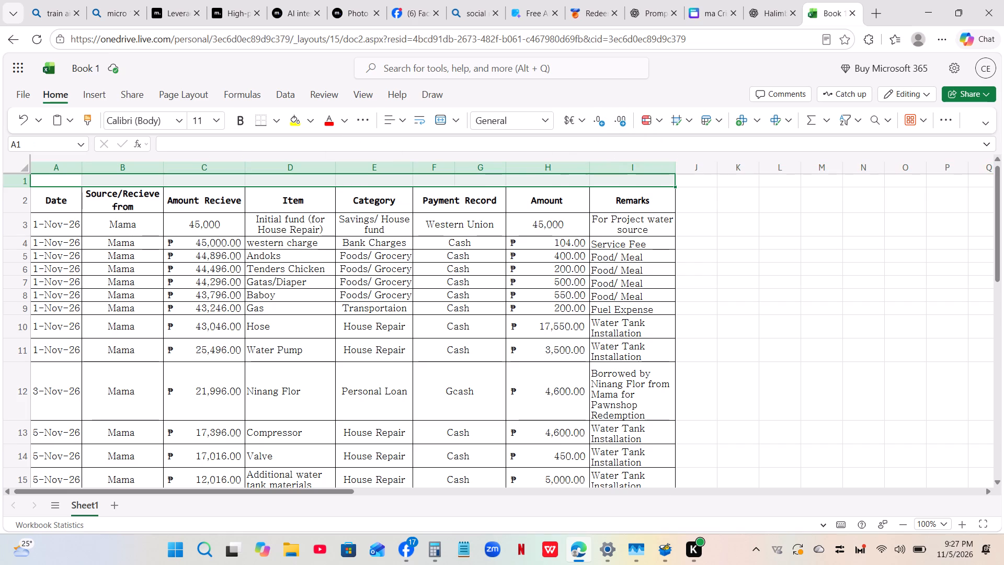
{"action": "left_click", "coordinate": [439, 121]}
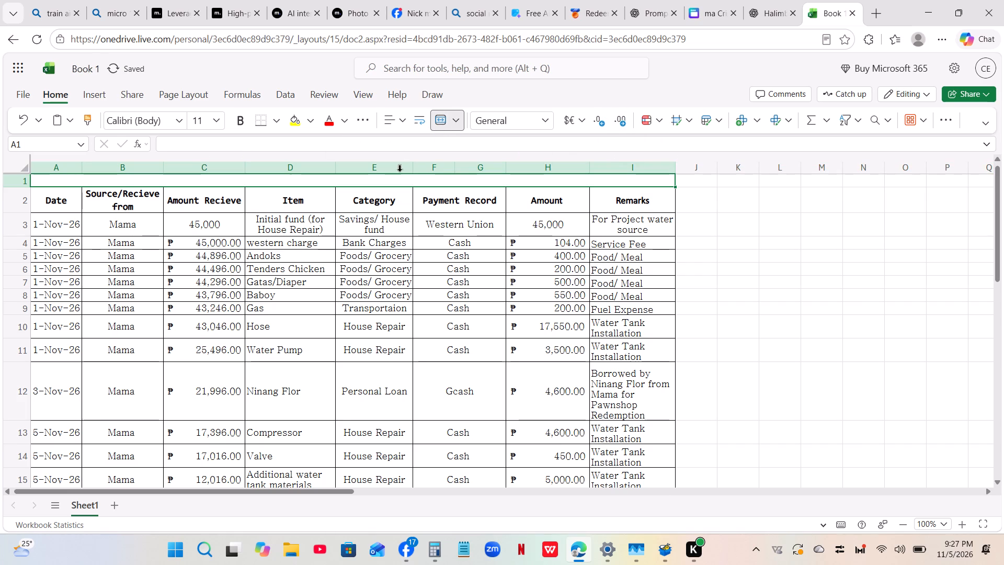
Paste the copied title "MONEY RECEIVED & EXPENSES TRACKER" into the merged cell above the table.
{"action": "left_click", "coordinate": [408, 145]}
{"action": "key", "text": "ctrl+v"}
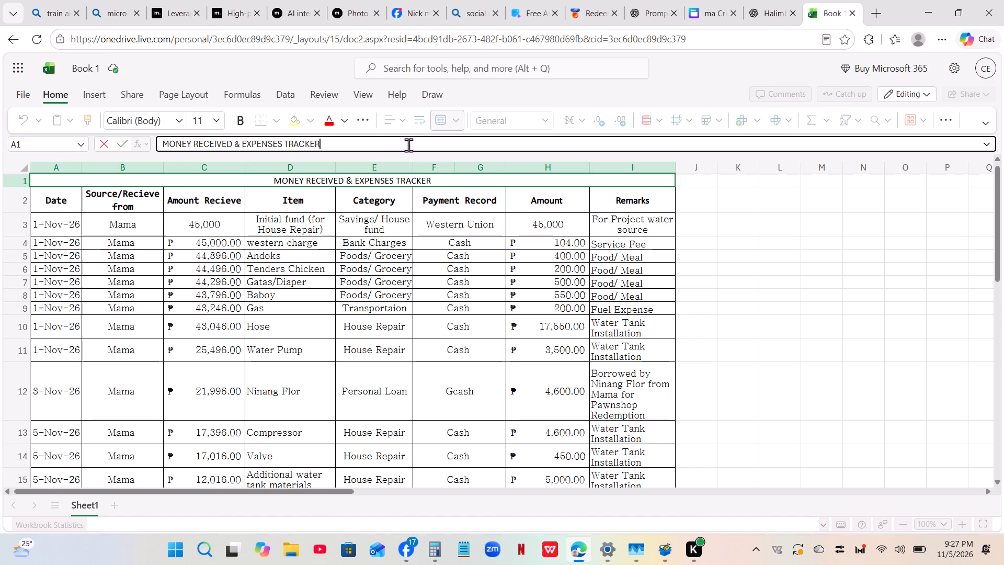
Increase the height of title row 1 to about three times a single-line row.
{"action": "left_click", "coordinate": [21, 182]}
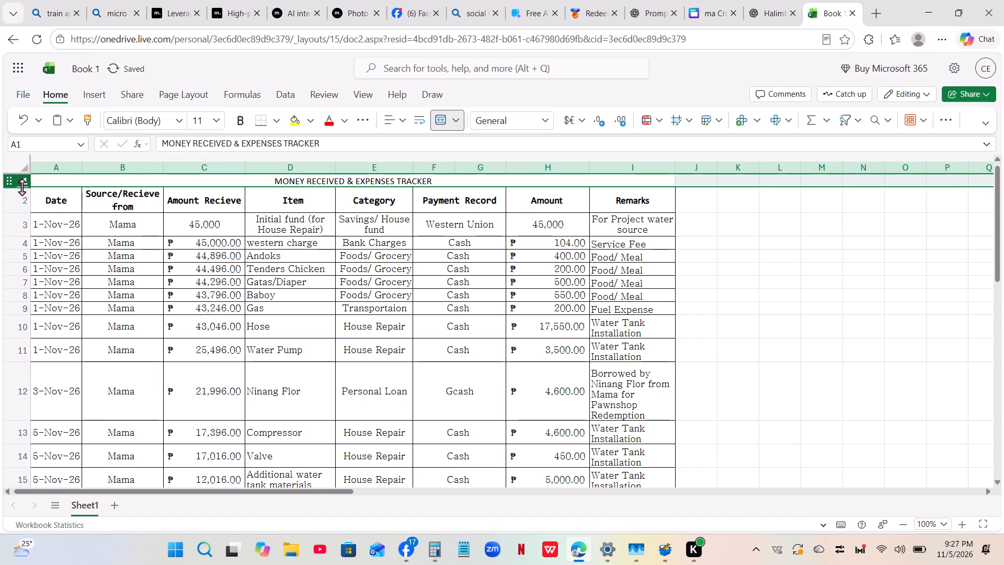
{"action": "left_click_drag", "start_coordinate": [22, 187], "coordinate": [22, 209]}
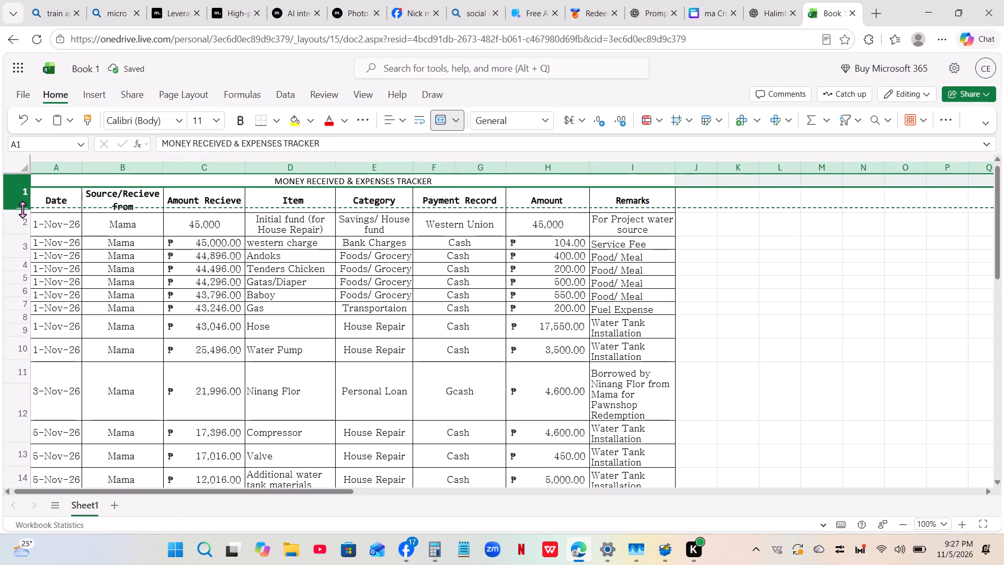
{"action": "left_click_drag", "start_coordinate": [22, 209], "coordinate": [22, 212]}
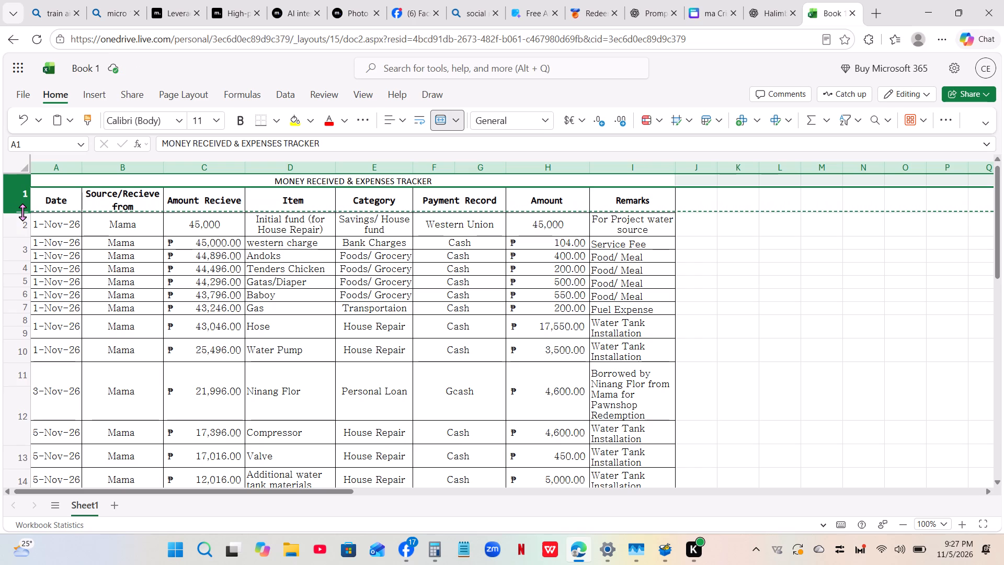
{"action": "left_click_drag", "start_coordinate": [22, 212], "coordinate": [21, 215]}
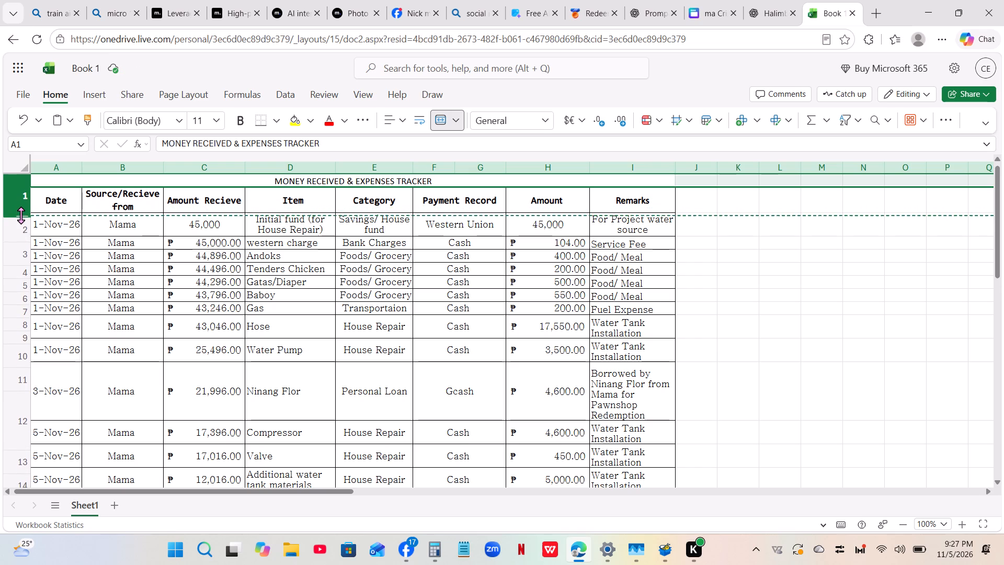
{"action": "left_click_drag", "start_coordinate": [21, 215], "coordinate": [21, 213]}
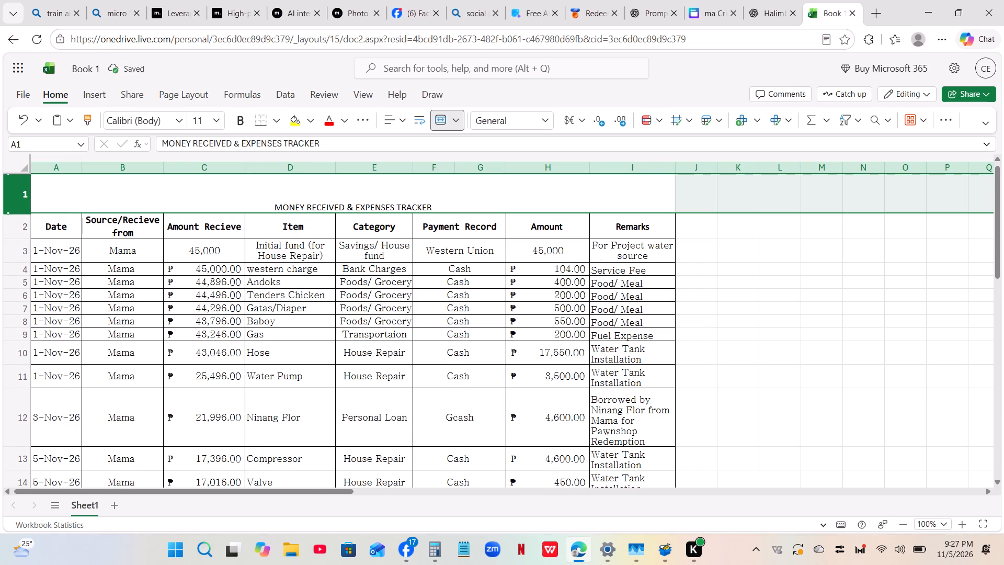
{"action": "left_click", "coordinate": [679, 251]}
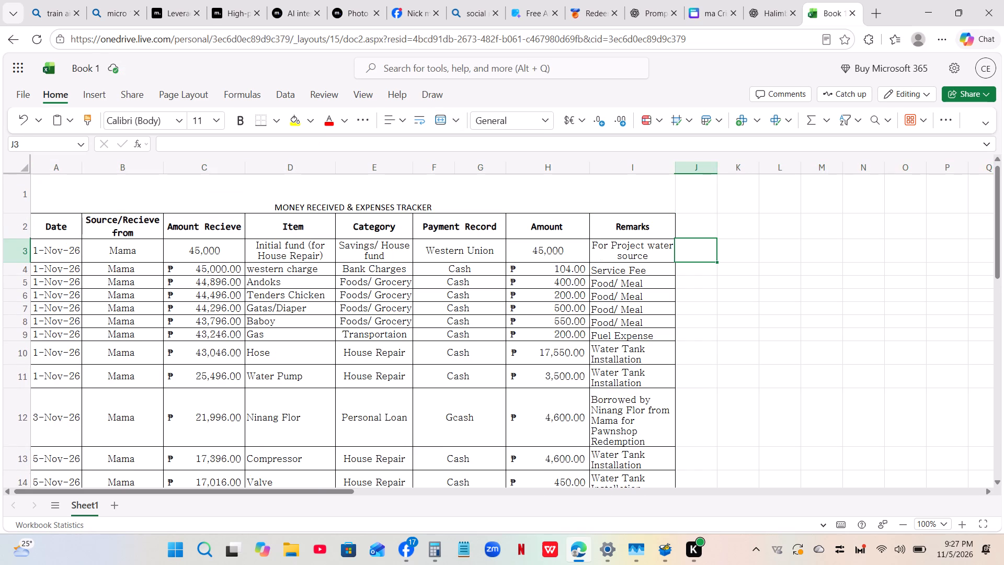
Change the font of the merged table title to Consolas.
{"action": "left_click", "coordinate": [385, 200]}
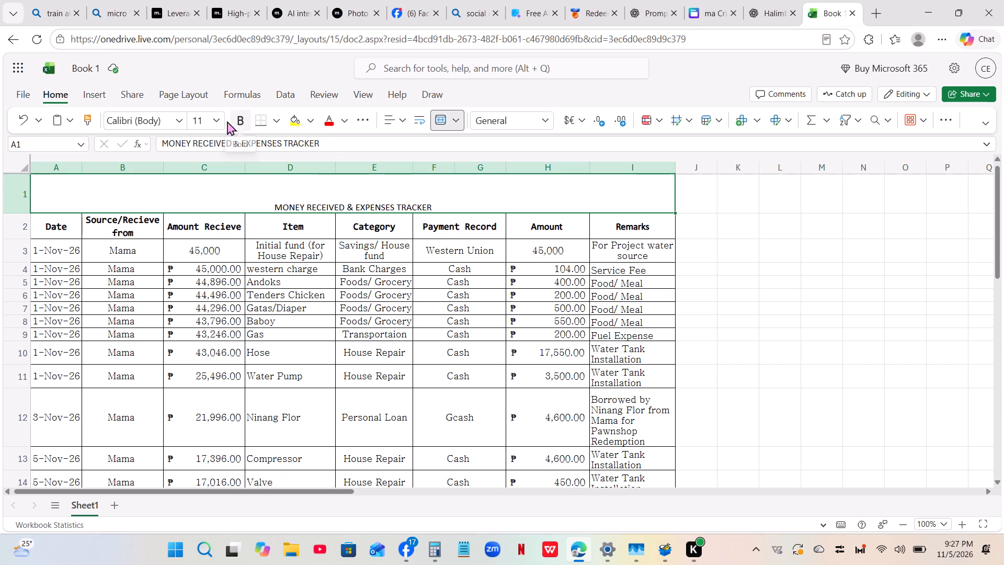
{"action": "left_click", "coordinate": [177, 113]}
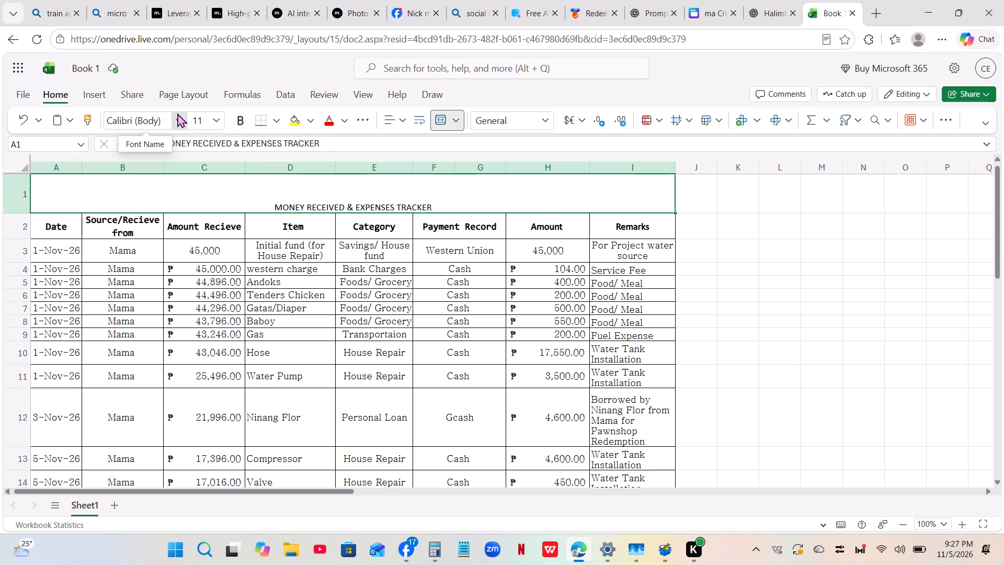
{"action": "left_click", "coordinate": [200, 206]}
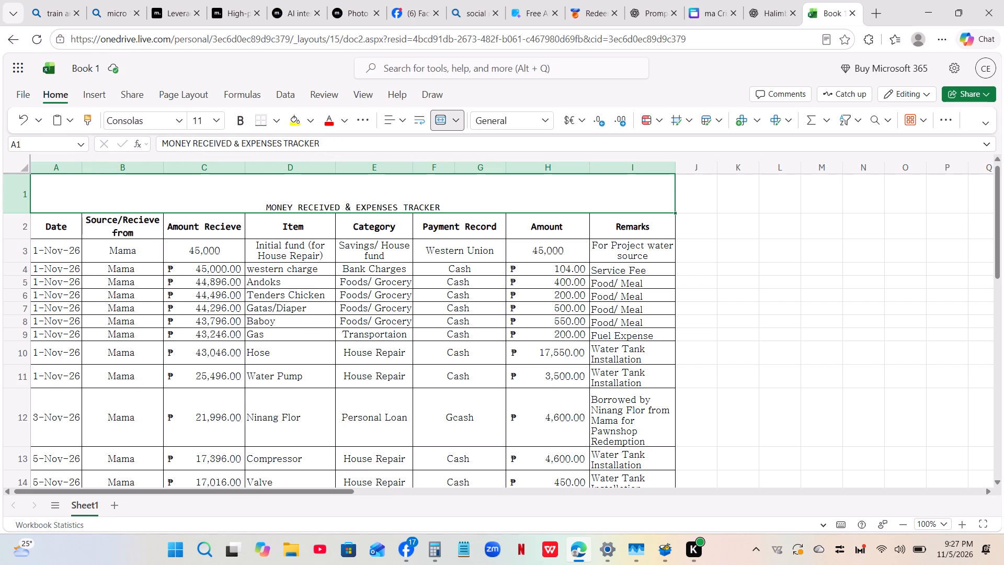
Set the font size of the merged table title to 36.
{"action": "left_click", "coordinate": [215, 115]}
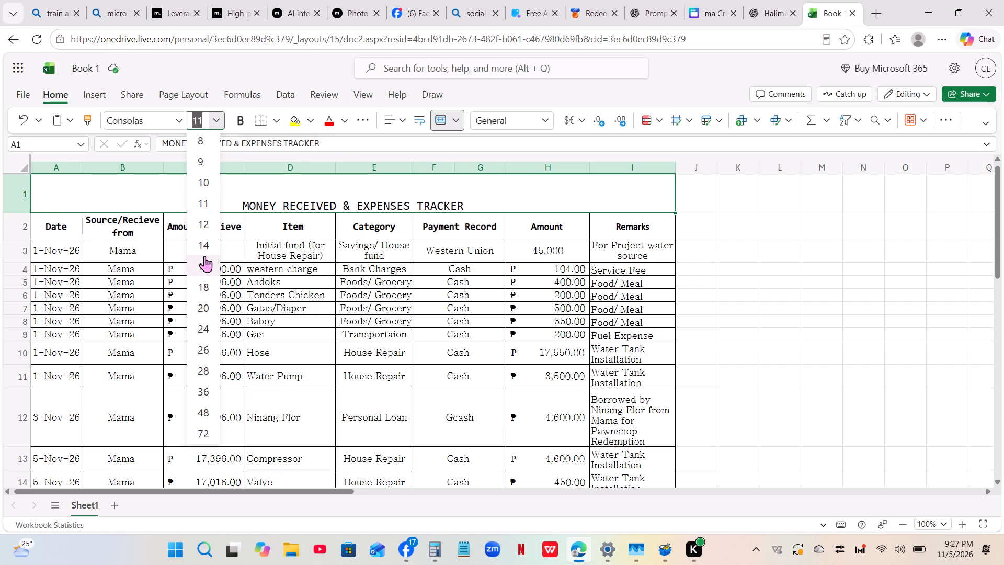
{"action": "left_click", "coordinate": [199, 387]}
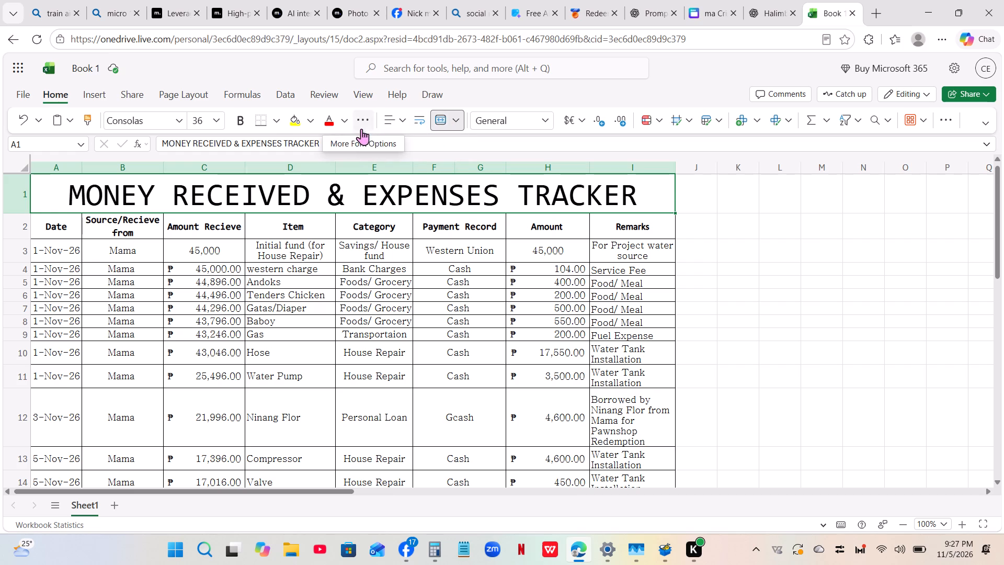
Vertically center the table title within its merged cell using middle alignment.
{"action": "left_click", "coordinate": [400, 126]}
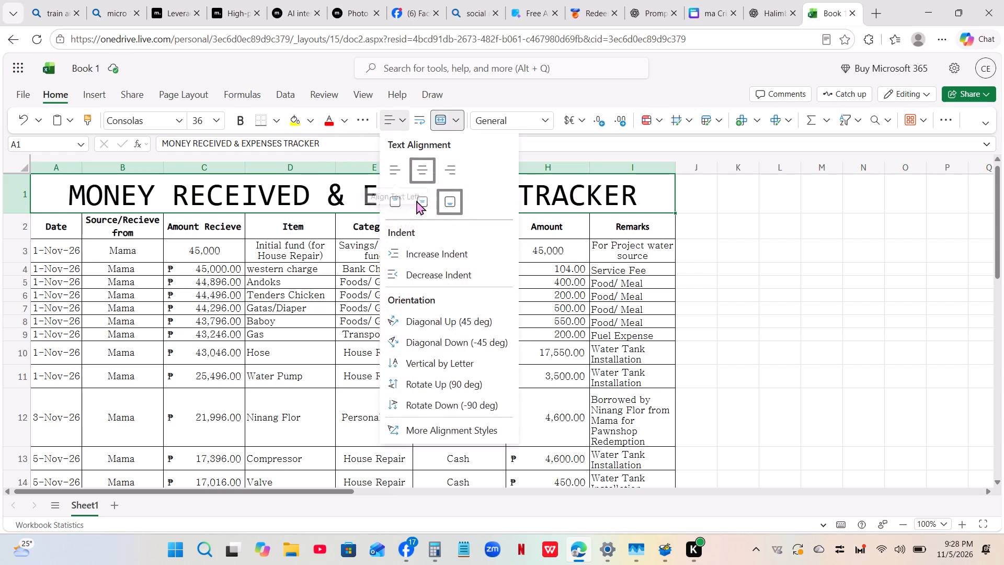
{"action": "left_click", "coordinate": [420, 200]}
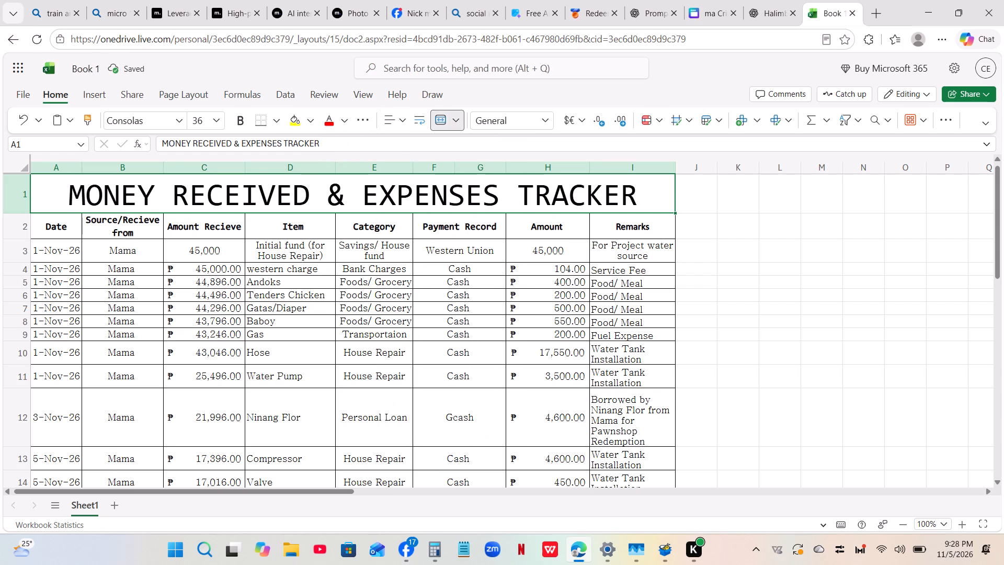
{"action": "scroll", "coordinate": [516, 218], "scroll_direction": "down", "scroll_amount": 2}
{"action": "scroll", "coordinate": [516, 218], "scroll_direction": "up", "scroll_amount": 1}
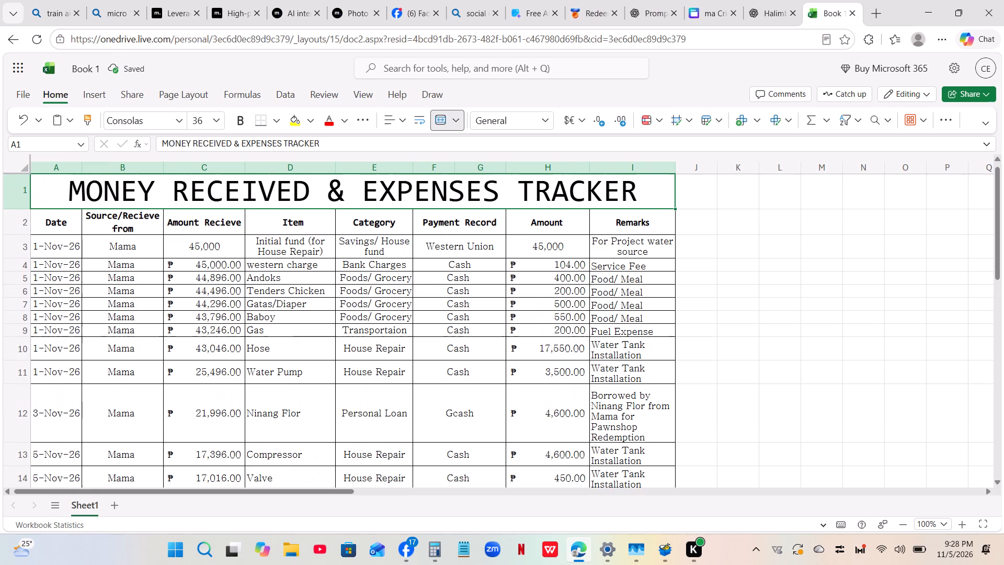
{"action": "scroll", "coordinate": [516, 218], "scroll_direction": "up", "scroll_amount": 1}
{"action": "left_click", "coordinate": [716, 214]}
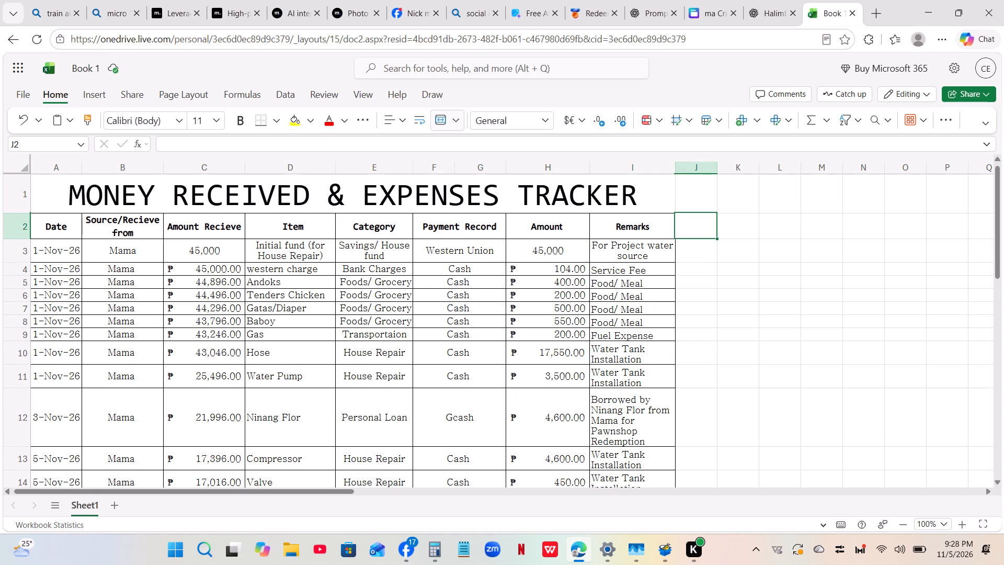
Apply all borders to the title and the table below it, from row 1 through row 15.
{"action": "left_click", "coordinate": [622, 191]}
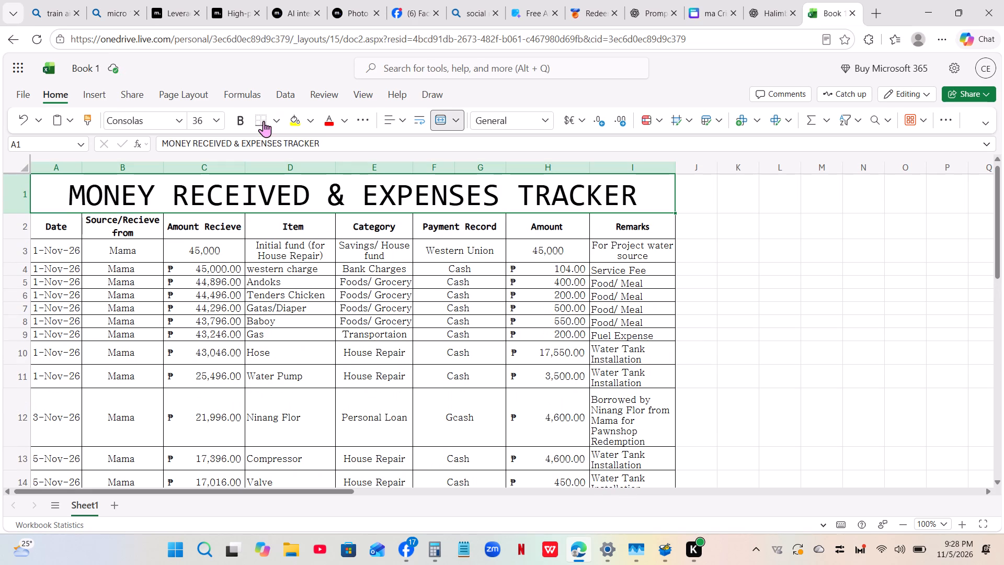
{"action": "key", "text": "ctrl+shift+Down"}
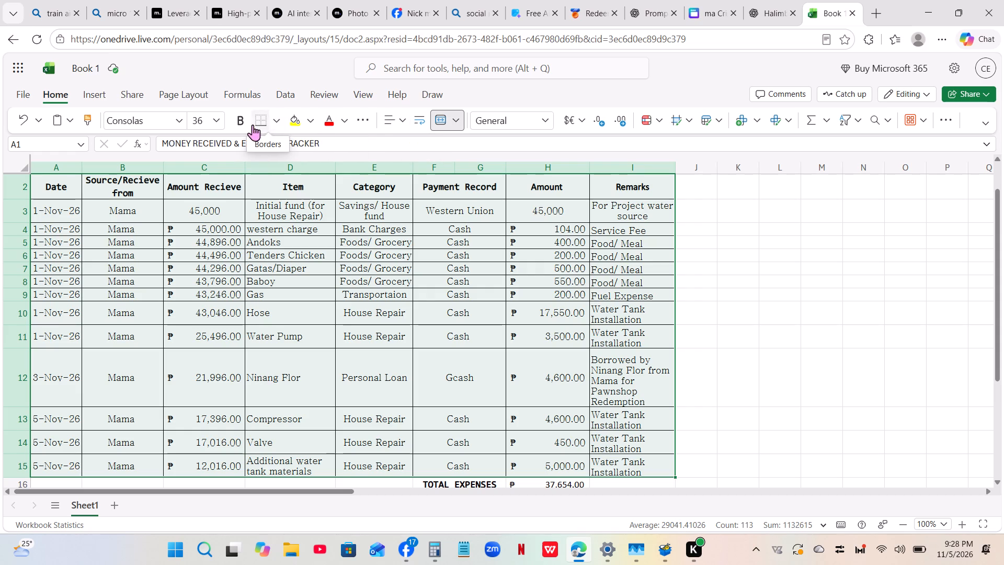
{"action": "left_click", "coordinate": [282, 122]}
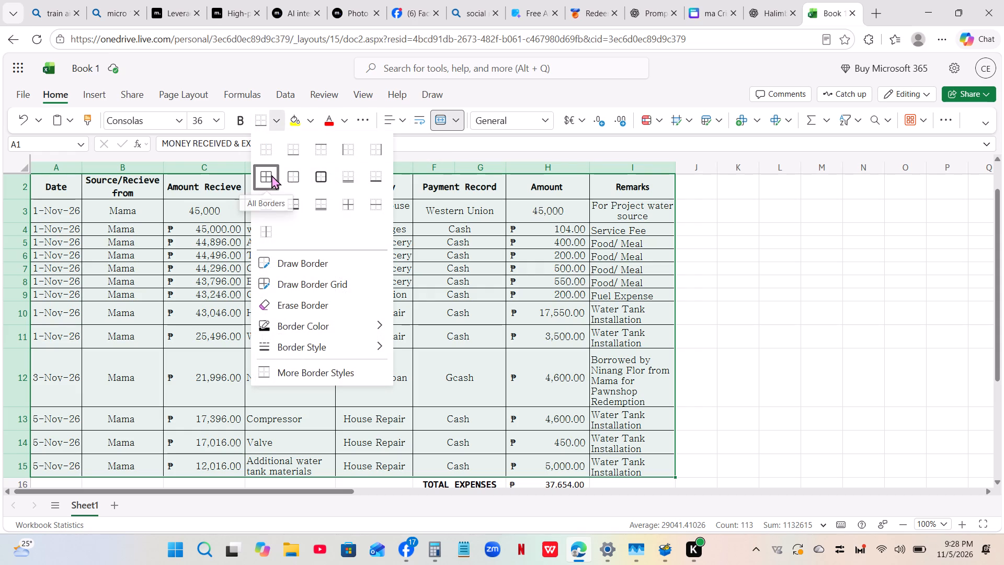
{"action": "left_click", "coordinate": [270, 175]}
{"action": "scroll", "coordinate": [485, 263], "scroll_direction": "up", "scroll_amount": 1}
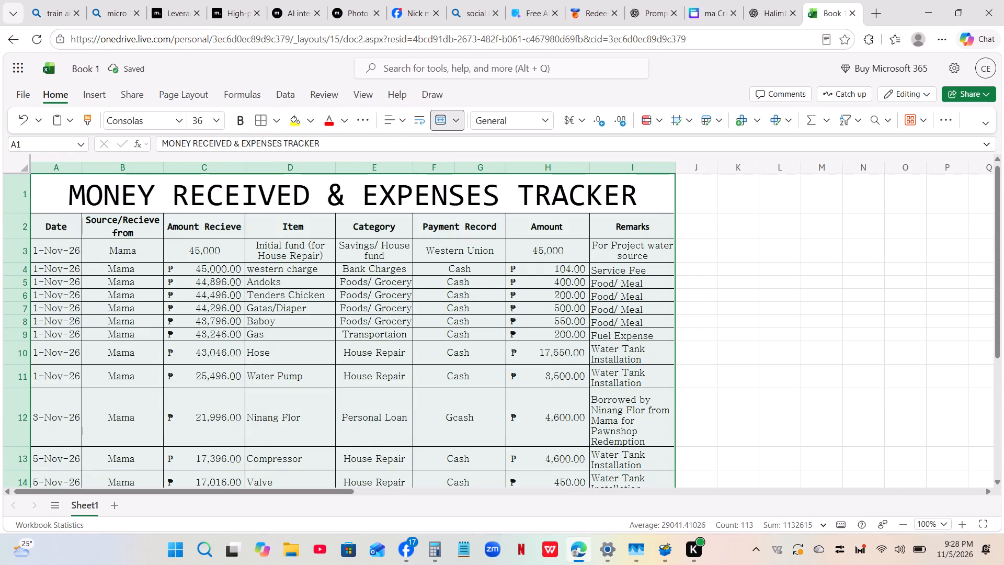
{"action": "left_click", "coordinate": [649, 285]}
{"action": "left_click", "coordinate": [736, 273]}
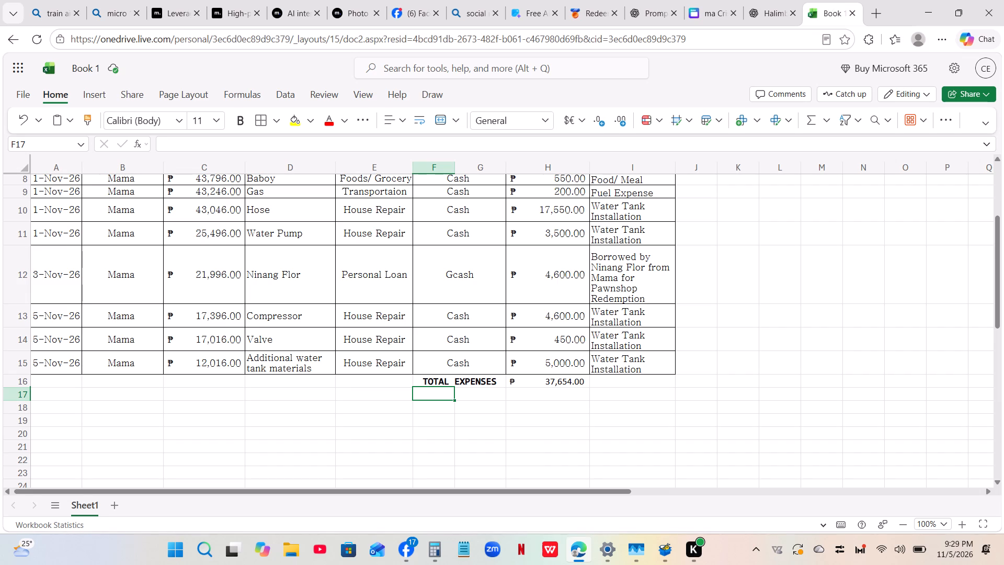
{"action": "left_click", "coordinate": [426, 382]}
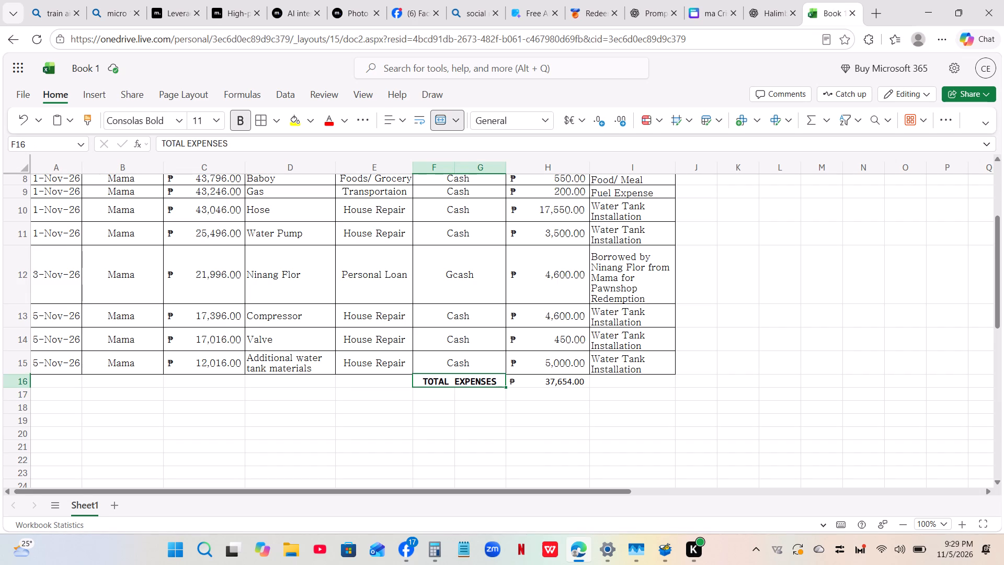
{"action": "left_click", "coordinate": [533, 380], "text": "ctrl+shift"}
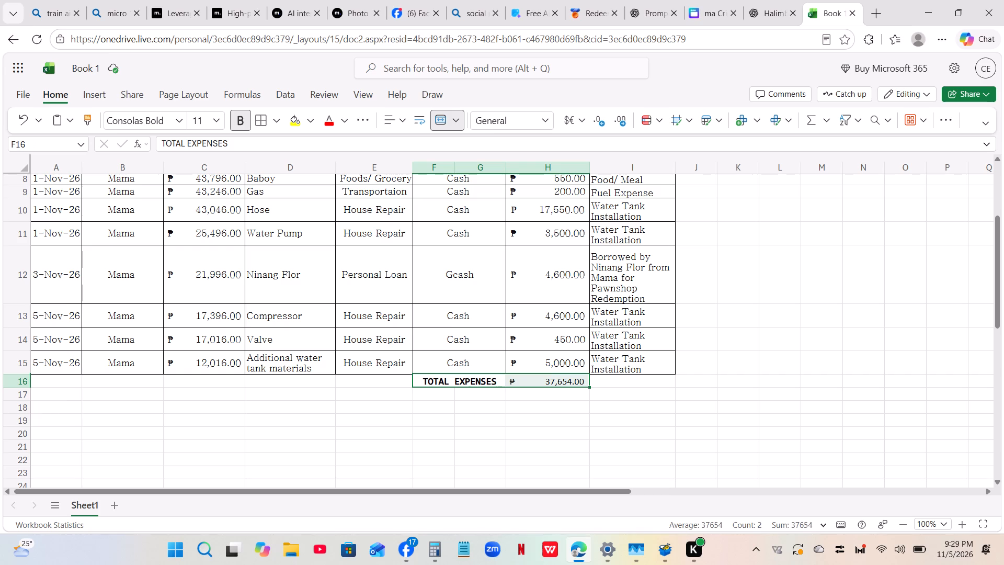
{"action": "left_click", "coordinate": [270, 121]}
{"action": "left_click", "coordinate": [269, 176]}
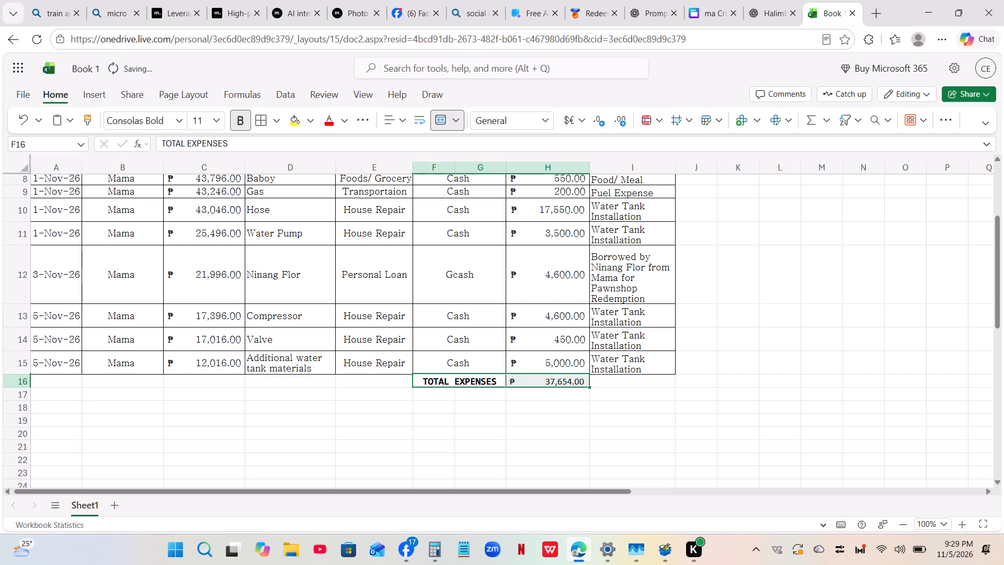
{"action": "left_click", "coordinate": [512, 445]}
Fill the TOTAL EXPENSES label and its amount in row 16 with yellow.
{"action": "left_click", "coordinate": [484, 383]}
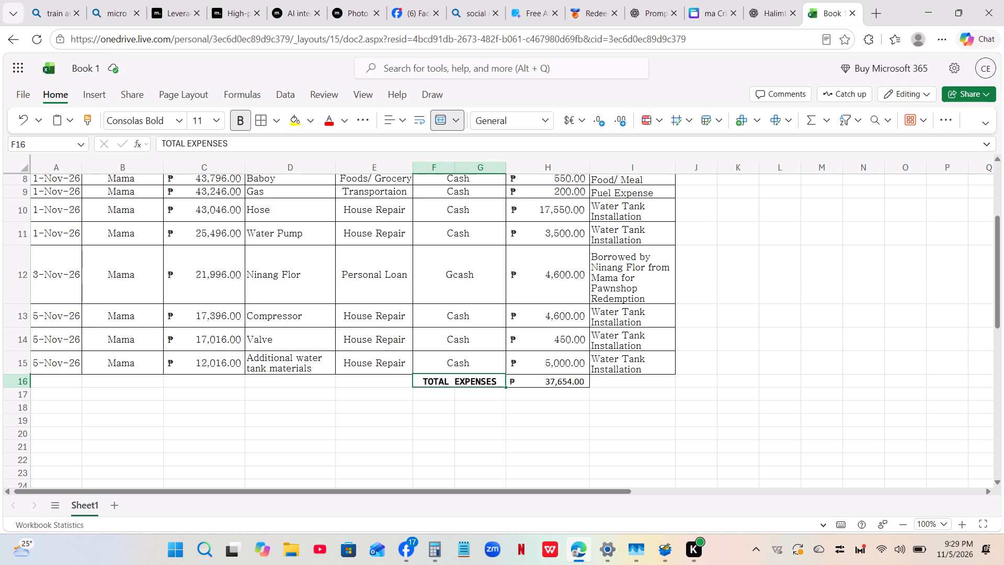
{"action": "left_click", "coordinate": [536, 382], "text": "ctrl+shift"}
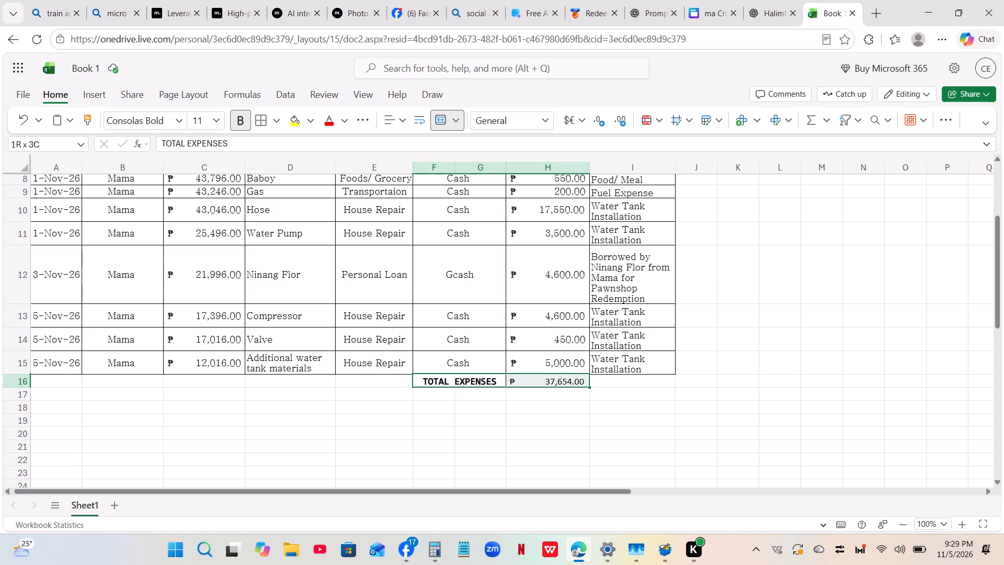
{"action": "left_click", "coordinate": [295, 120]}
{"action": "left_click", "coordinate": [349, 415]}
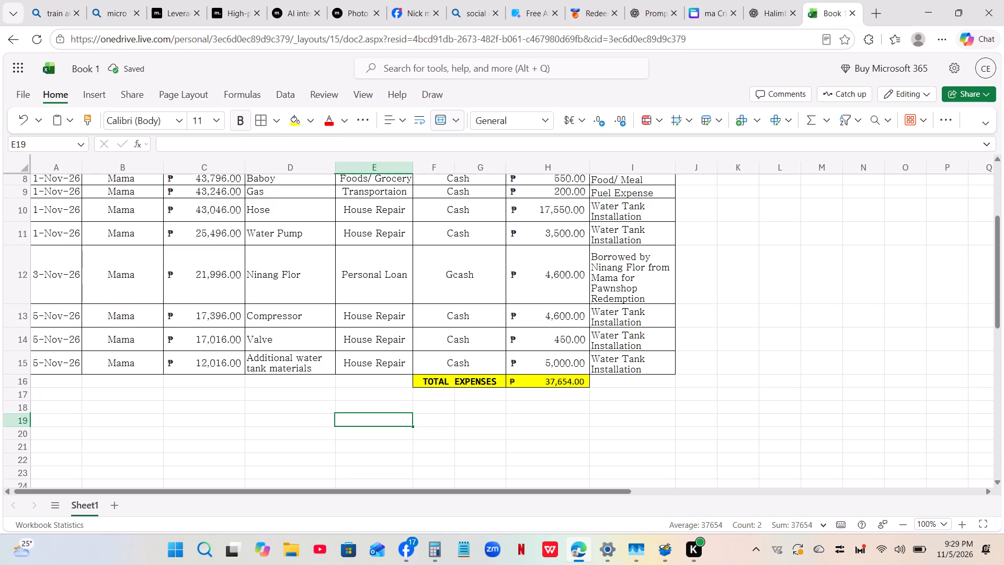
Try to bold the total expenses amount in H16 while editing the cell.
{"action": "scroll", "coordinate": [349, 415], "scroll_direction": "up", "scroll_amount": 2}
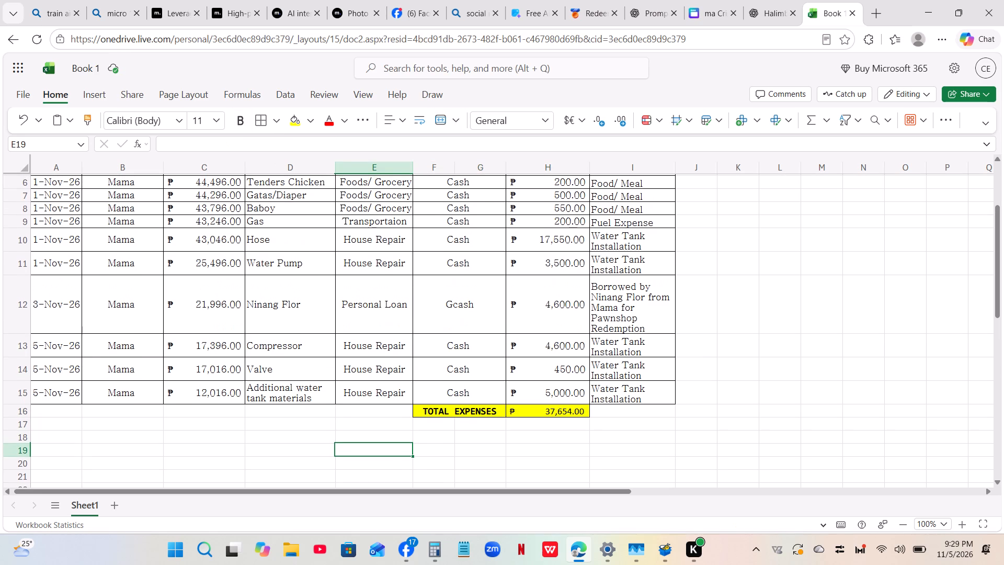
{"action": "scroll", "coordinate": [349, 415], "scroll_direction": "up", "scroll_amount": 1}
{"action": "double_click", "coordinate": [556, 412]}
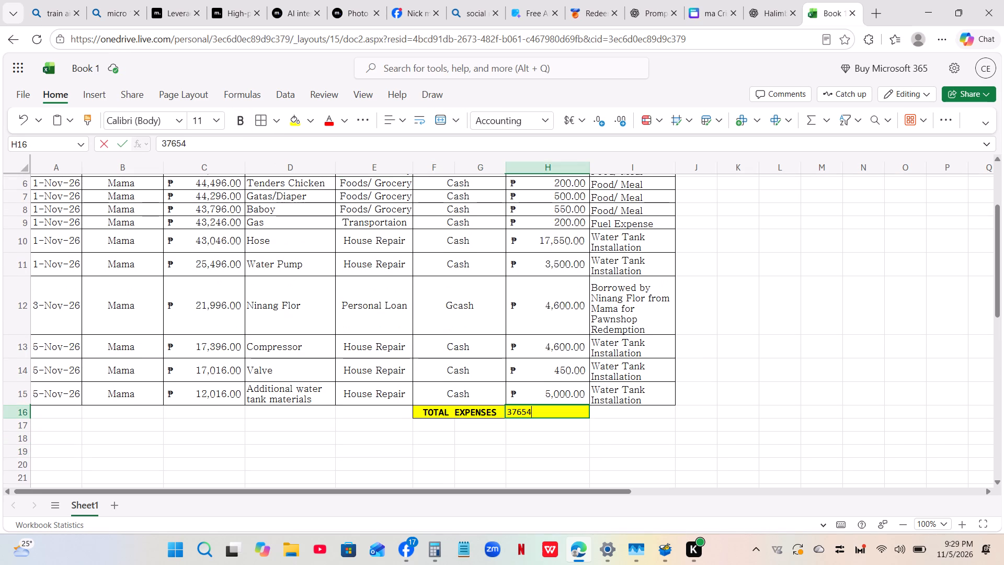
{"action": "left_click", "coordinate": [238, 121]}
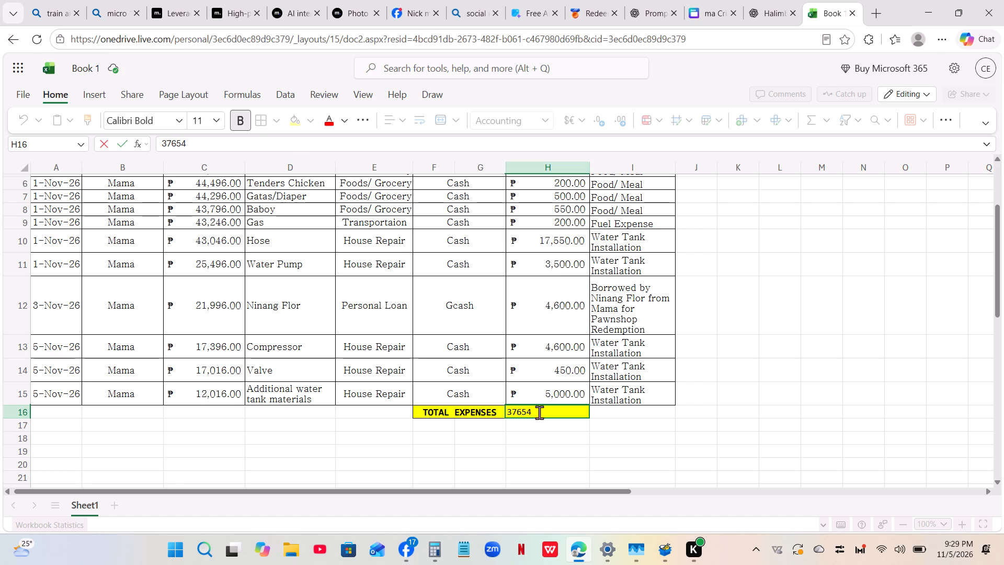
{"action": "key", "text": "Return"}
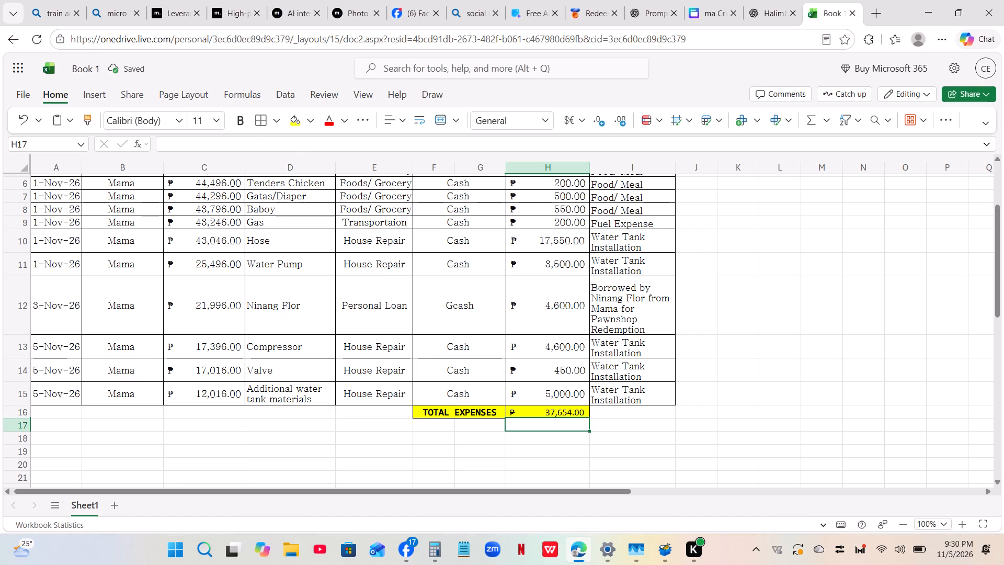
Format the total expenses amount in H16 with the Consolas font in bold.
{"action": "left_click", "coordinate": [472, 416]}
{"action": "left_click", "coordinate": [558, 413]}
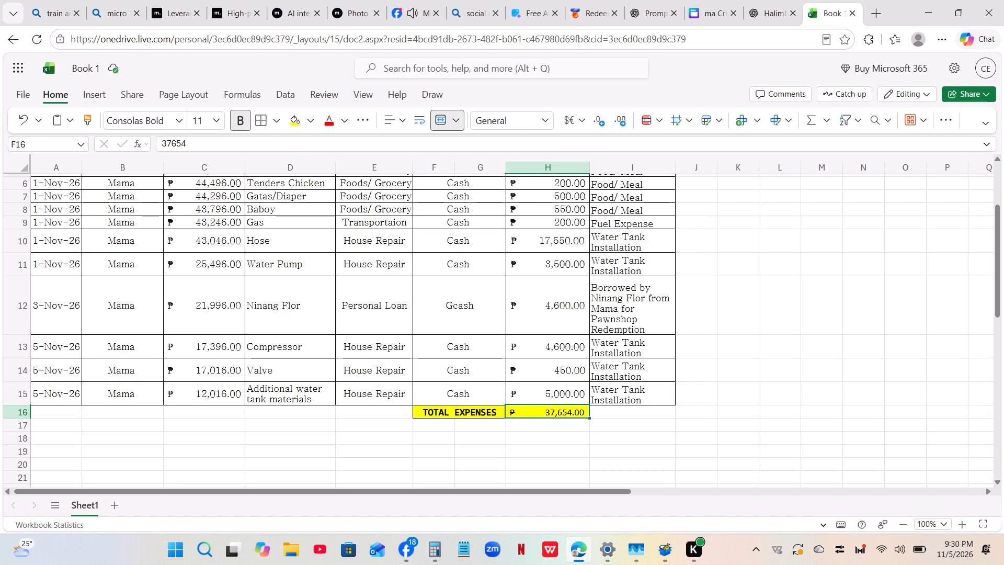
{"action": "left_click", "coordinate": [179, 120]}
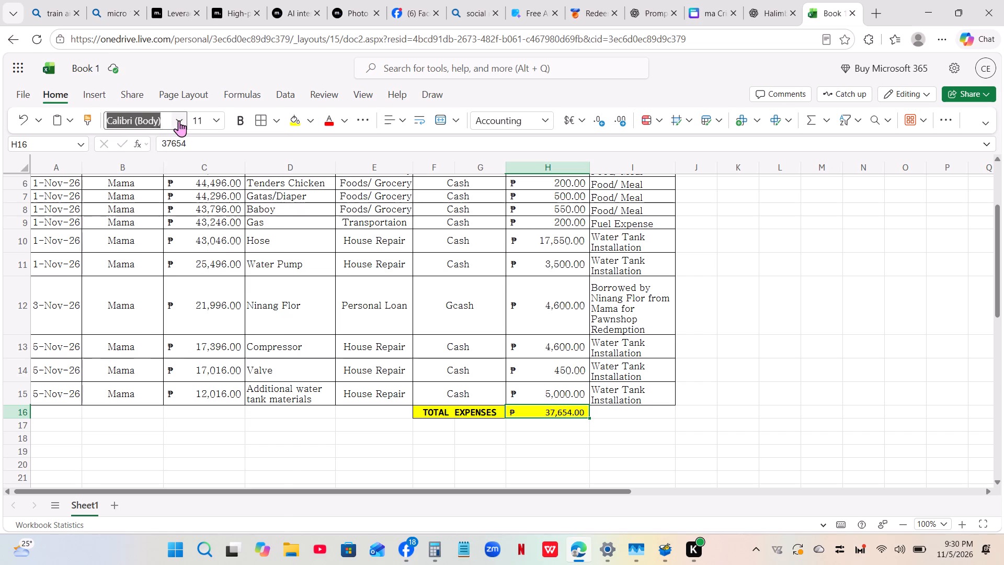
{"action": "left_click", "coordinate": [163, 204]}
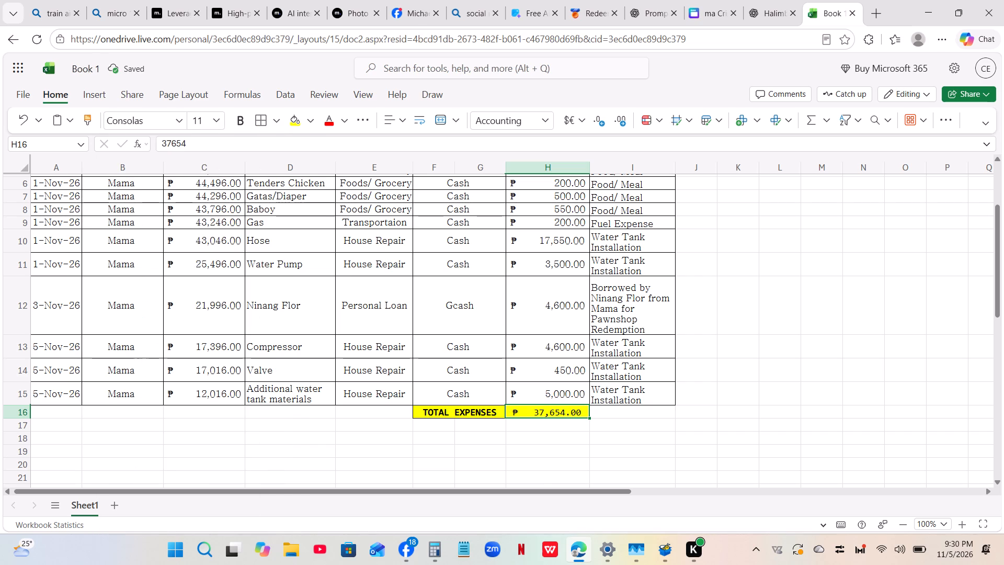
{"action": "left_click", "coordinate": [360, 435]}
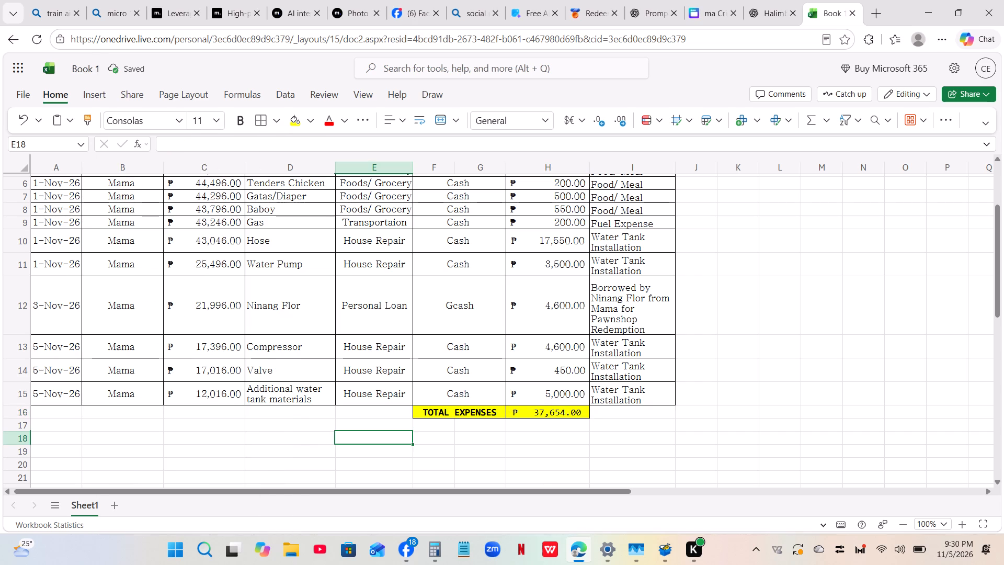
{"action": "left_click", "coordinate": [564, 414]}
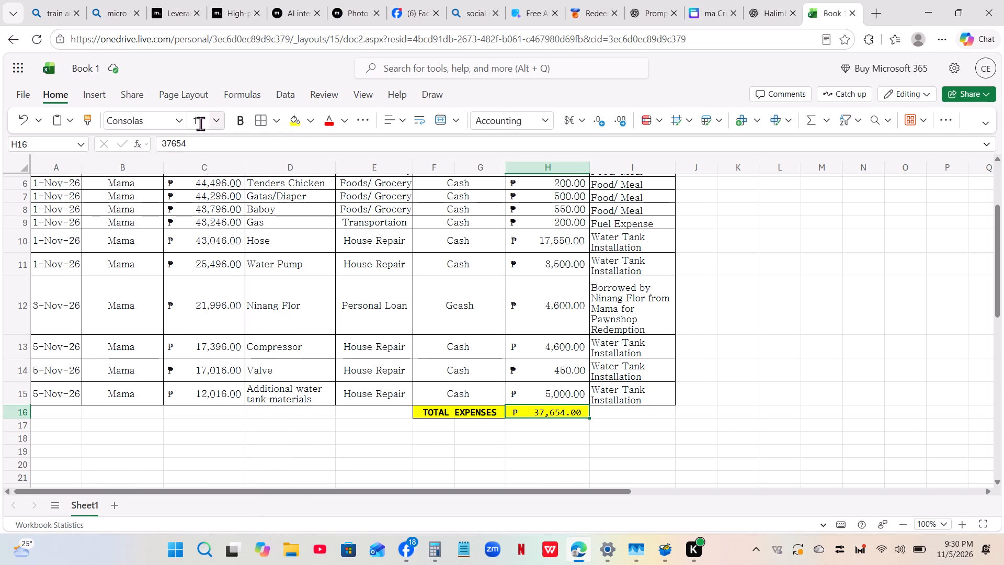
{"action": "left_click", "coordinate": [238, 116]}
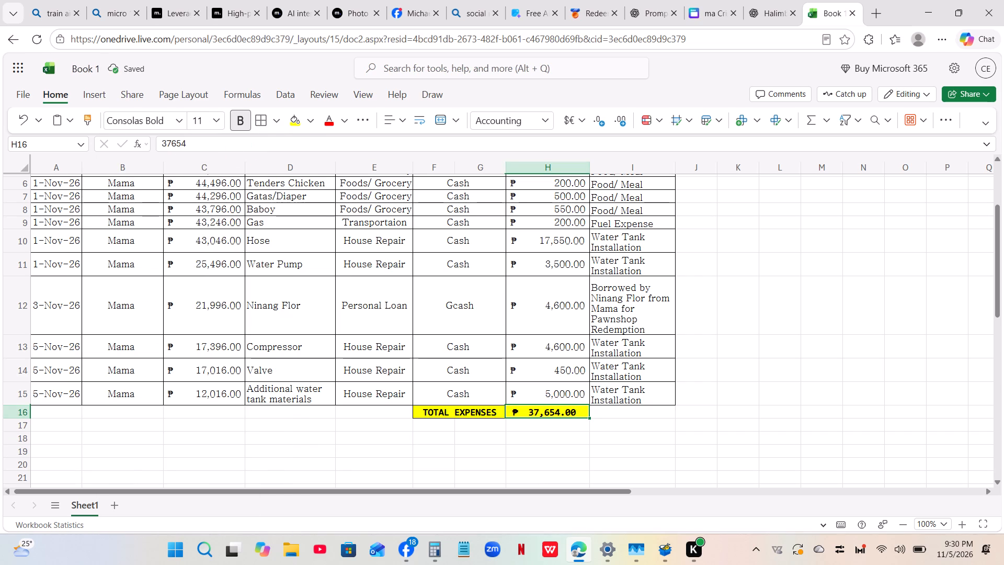
{"action": "left_click", "coordinate": [250, 446]}
{"action": "scroll", "coordinate": [250, 446], "scroll_direction": "up", "scroll_amount": 1}
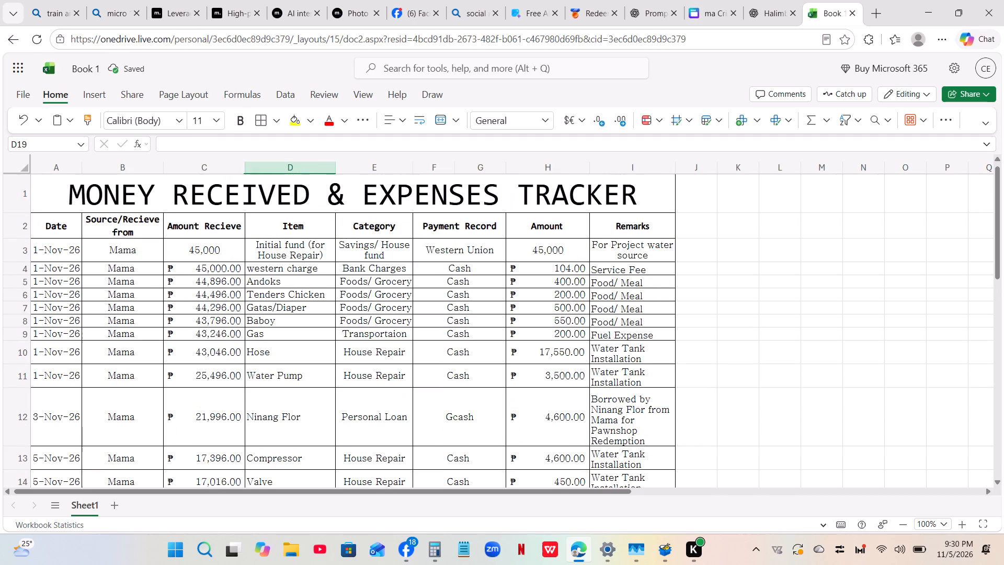
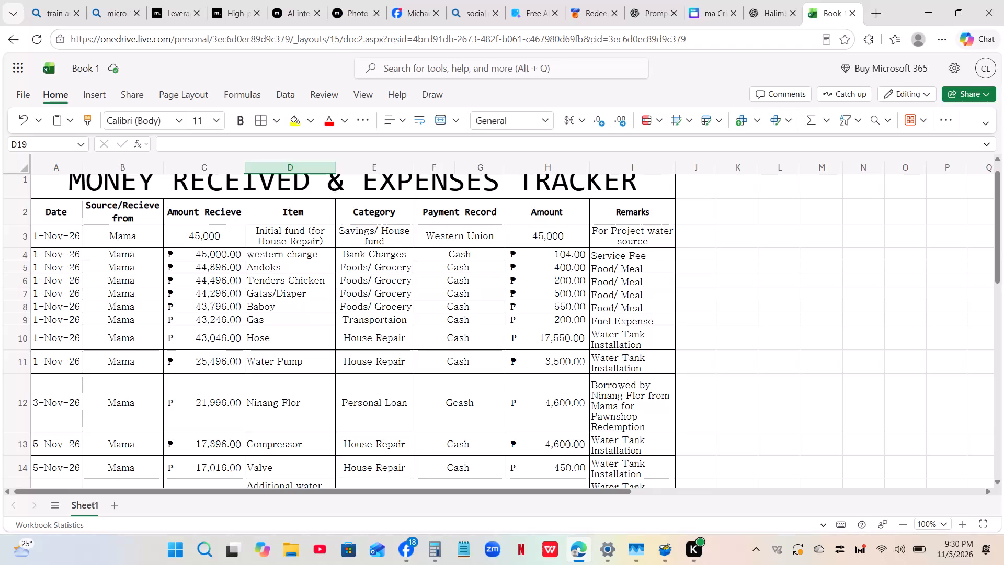
{"action": "scroll", "coordinate": [250, 446], "scroll_direction": "up", "scroll_amount": 1}
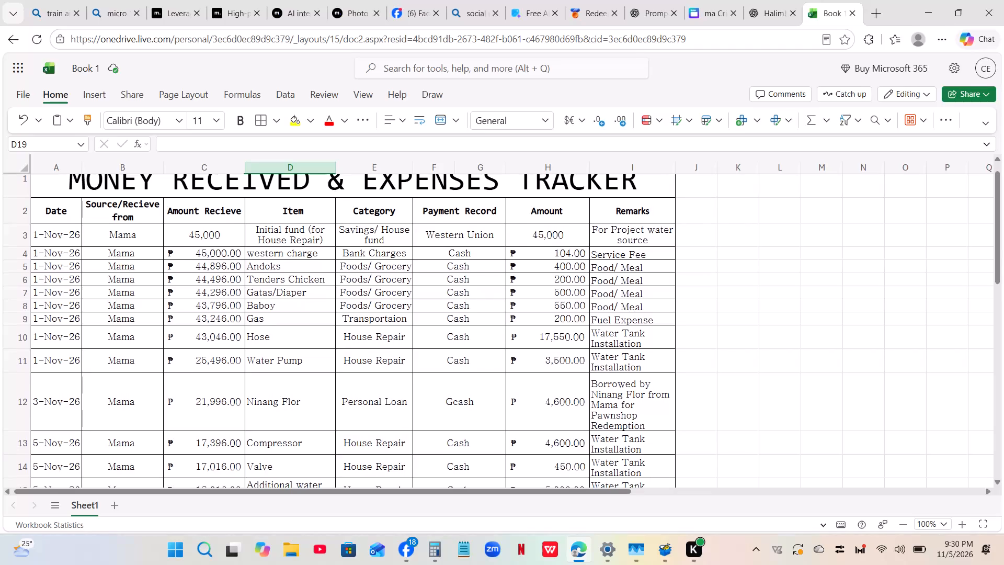
{"action": "scroll", "coordinate": [250, 446], "scroll_direction": "up", "scroll_amount": 2}
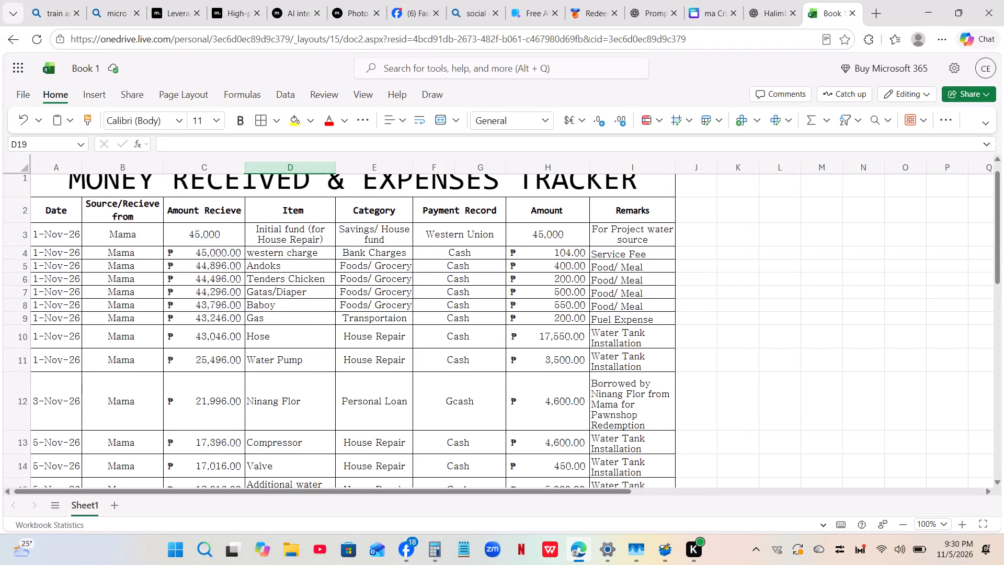
{"action": "scroll", "coordinate": [364, 304], "scroll_direction": "down", "scroll_amount": 1}
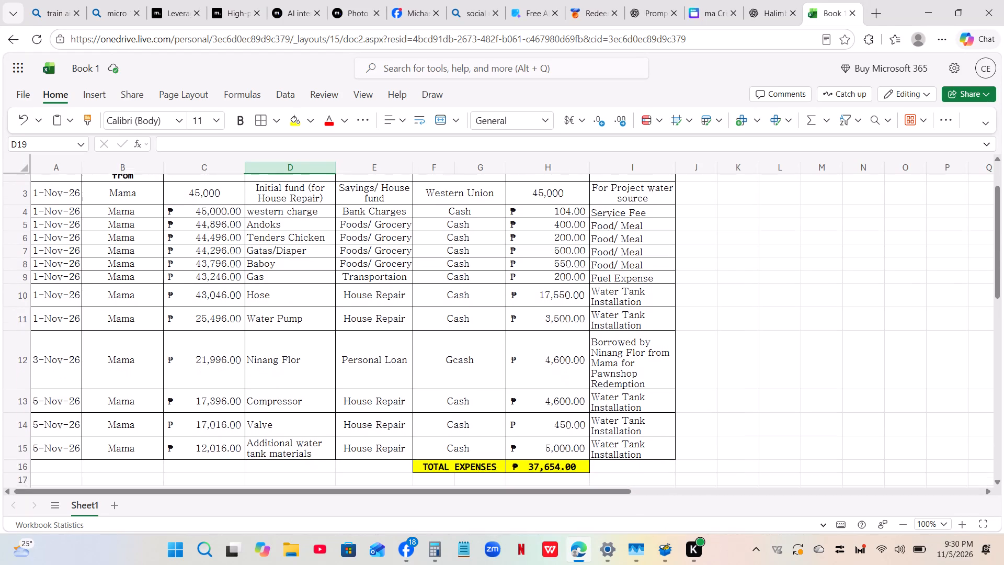
{"action": "scroll", "coordinate": [364, 304], "scroll_direction": "down", "scroll_amount": 1}
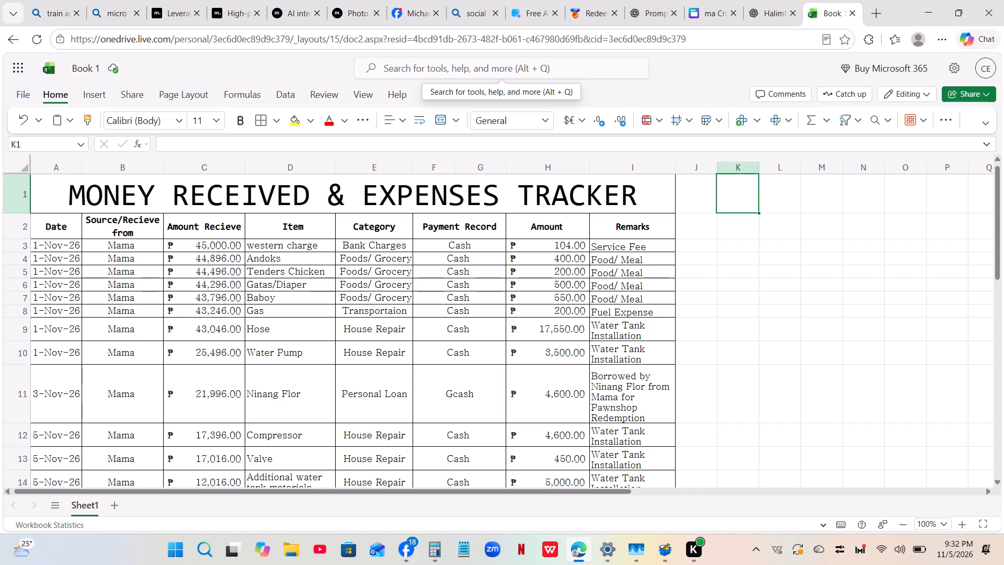
{"action": "left_click", "coordinate": [793, 210], "text": "ctrl+shift"}
{"action": "left_click", "coordinate": [812, 206], "text": "ctrl+shift"}
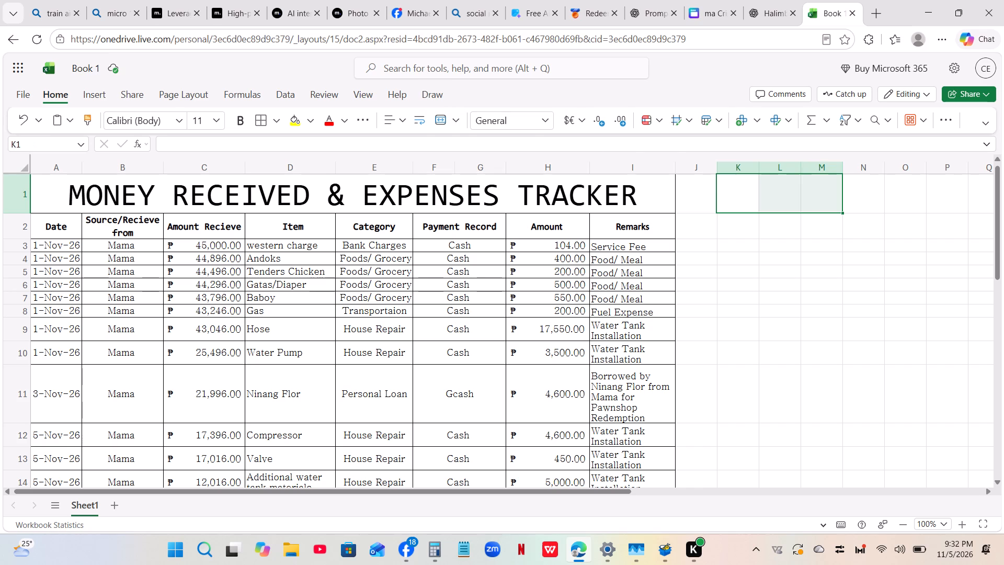
{"action": "left_click", "coordinate": [439, 119]}
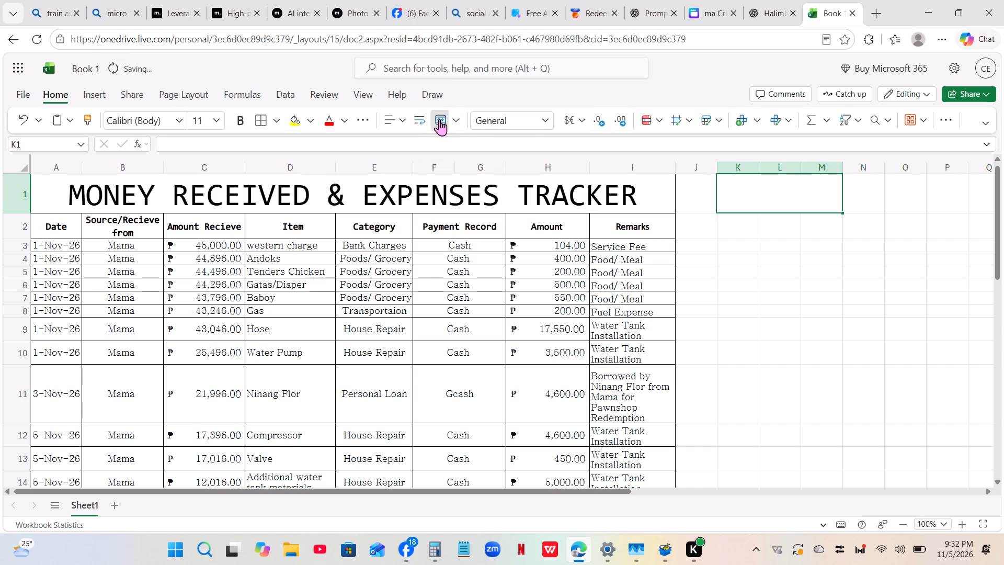
Enter the heading "Fund summary" in merged cell K1 and compare it with the layout in ChatGPT.
{"action": "left_click", "coordinate": [608, 137]}
{"action": "left_click", "coordinate": [608, 142]}
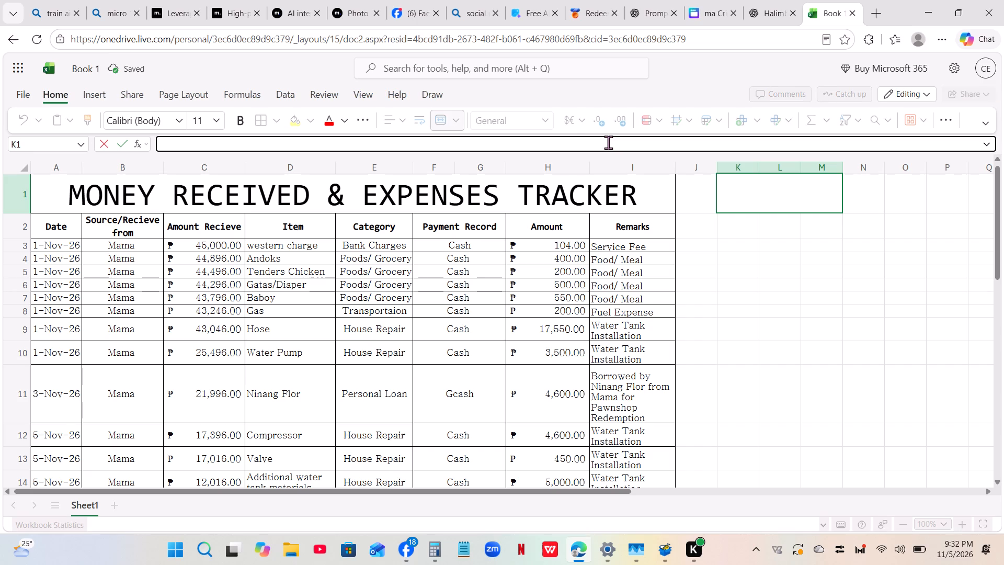
{"action": "key", "text": "f"}
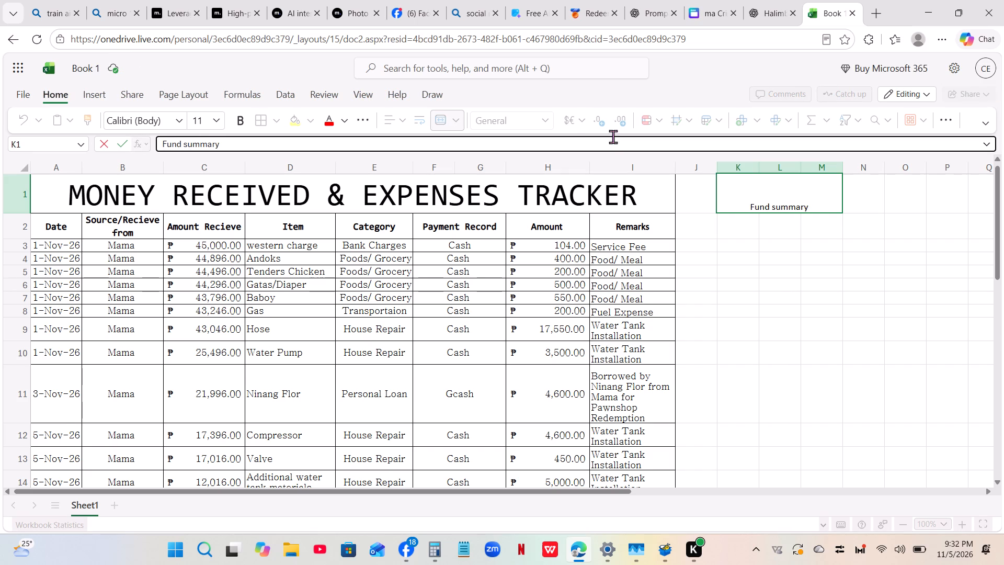
{"action": "left_click", "coordinate": [778, 0]}
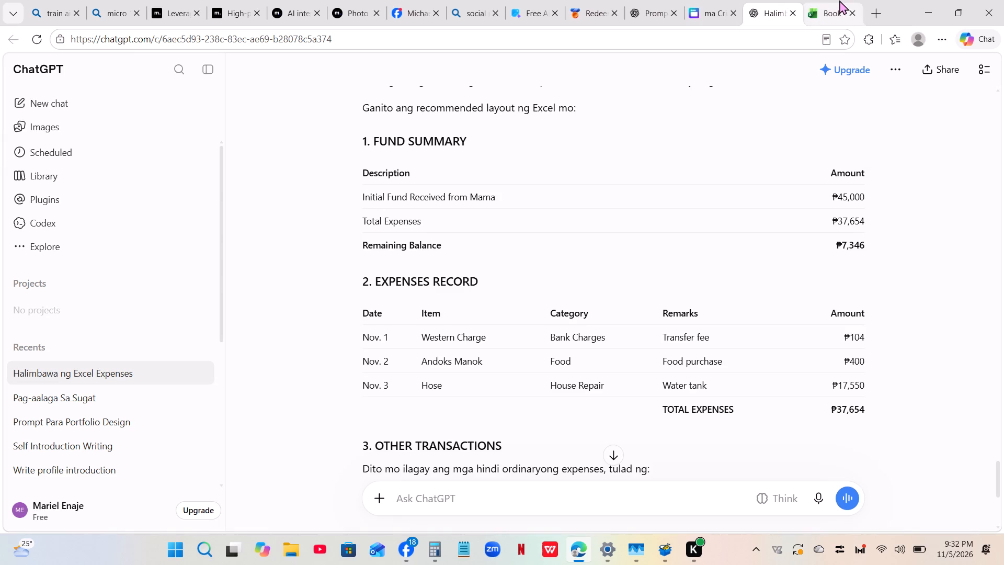
{"action": "left_click", "coordinate": [839, 0]}
{"action": "left_click", "coordinate": [754, 0]}
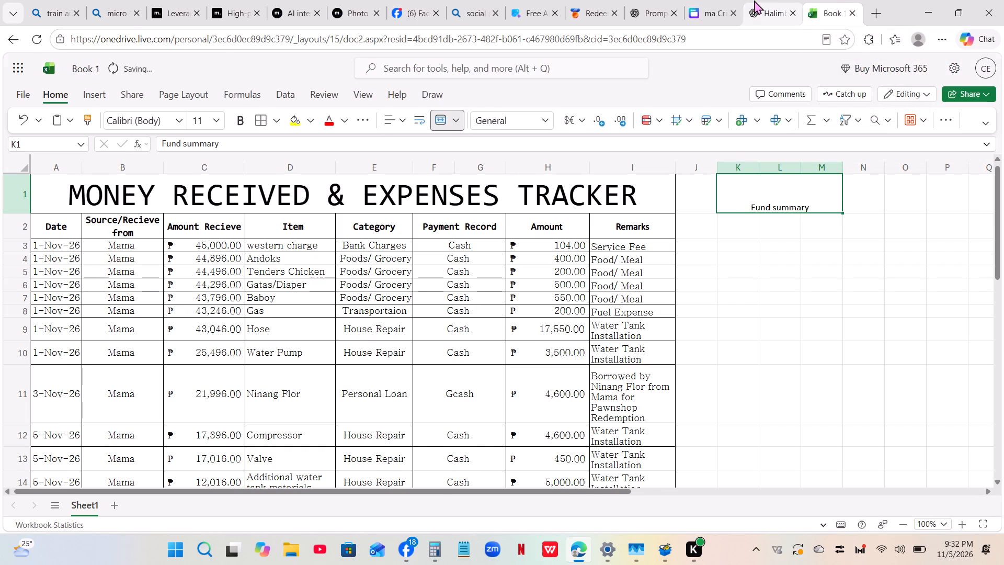
{"action": "left_click", "coordinate": [818, 0]}
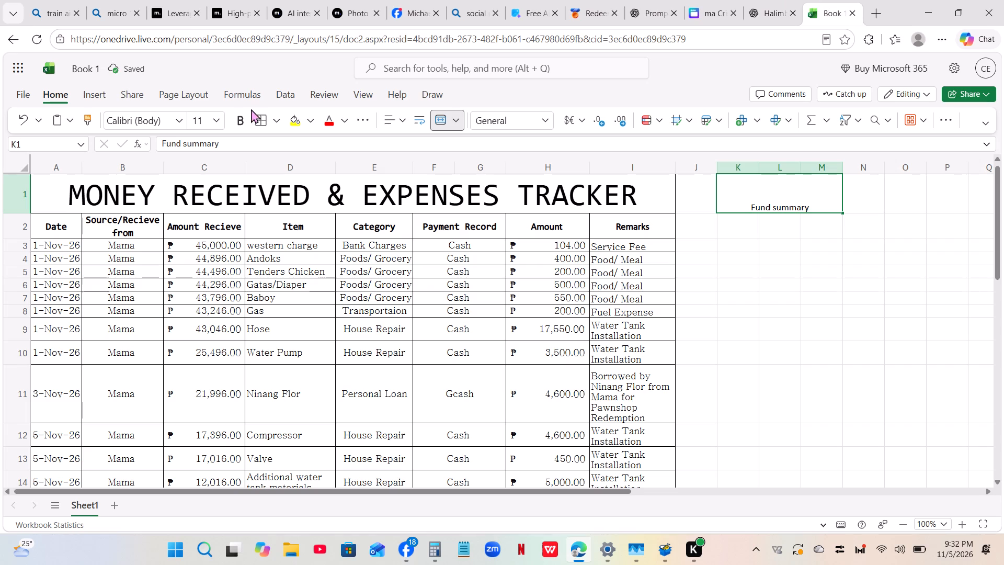
Format the Fund summary heading with font size 24 and middle vertical alignment.
{"action": "left_click", "coordinate": [215, 125]}
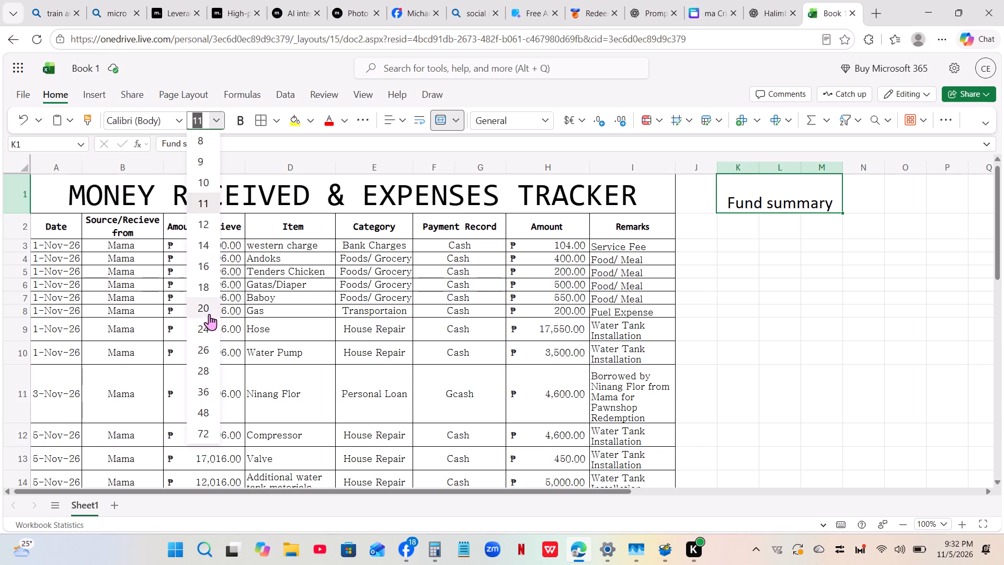
{"action": "left_click", "coordinate": [209, 327]}
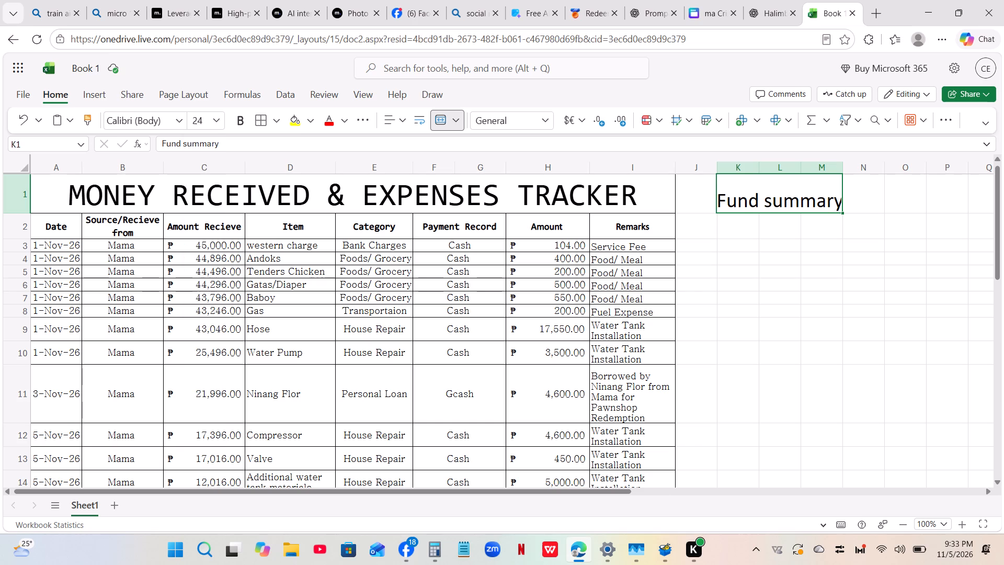
{"action": "left_click", "coordinate": [814, 358]}
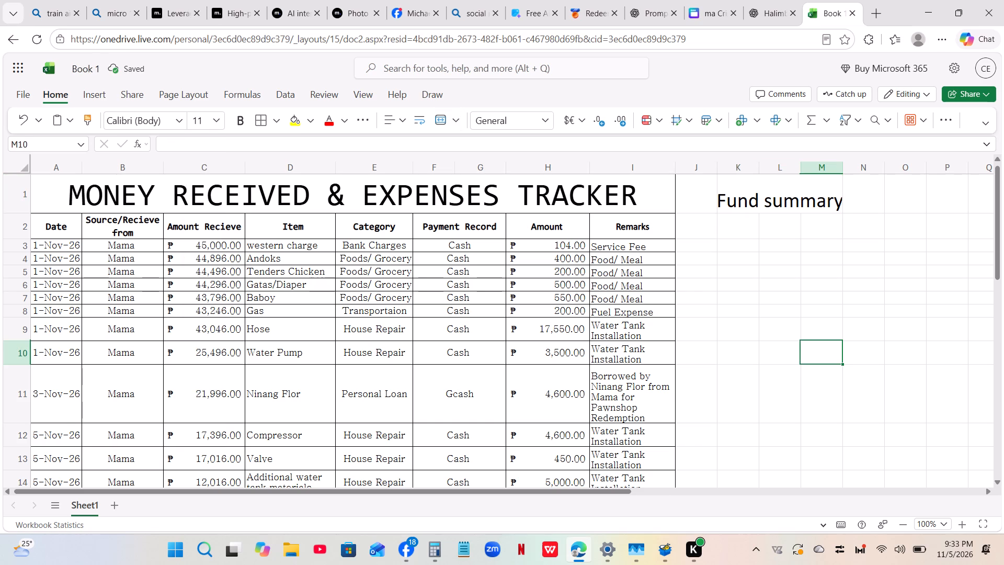
{"action": "left_click", "coordinate": [794, 197]}
{"action": "left_click", "coordinate": [402, 117]}
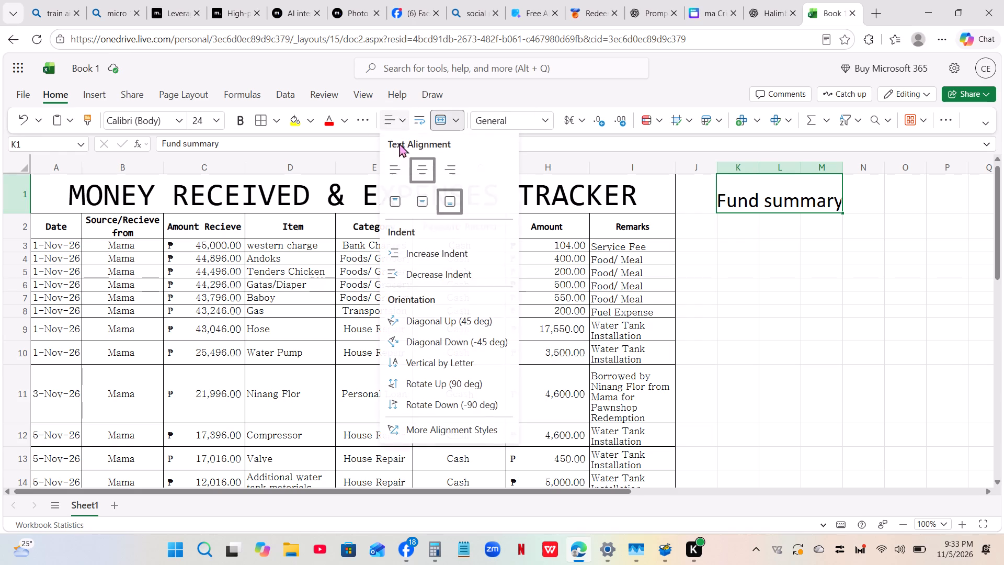
{"action": "left_click", "coordinate": [421, 202]}
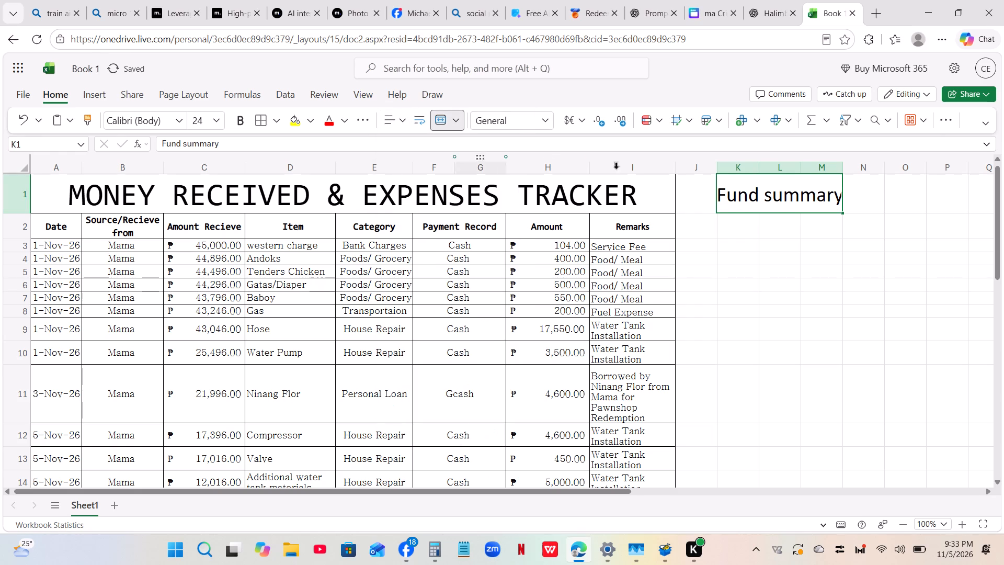
Widen column M slightly so the Fund summary heading has more room.
{"action": "left_click_drag", "start_coordinate": [843, 171], "coordinate": [862, 171]}
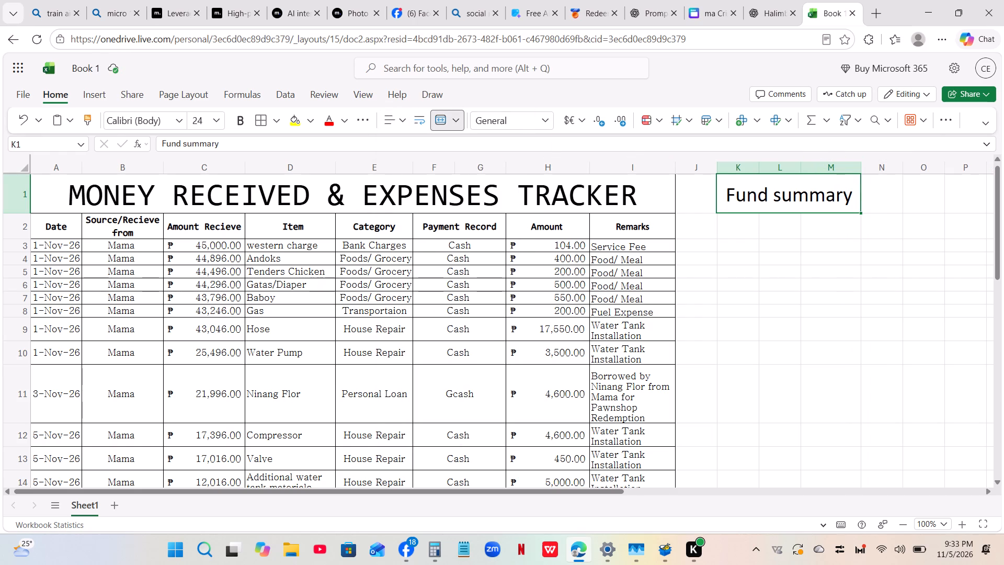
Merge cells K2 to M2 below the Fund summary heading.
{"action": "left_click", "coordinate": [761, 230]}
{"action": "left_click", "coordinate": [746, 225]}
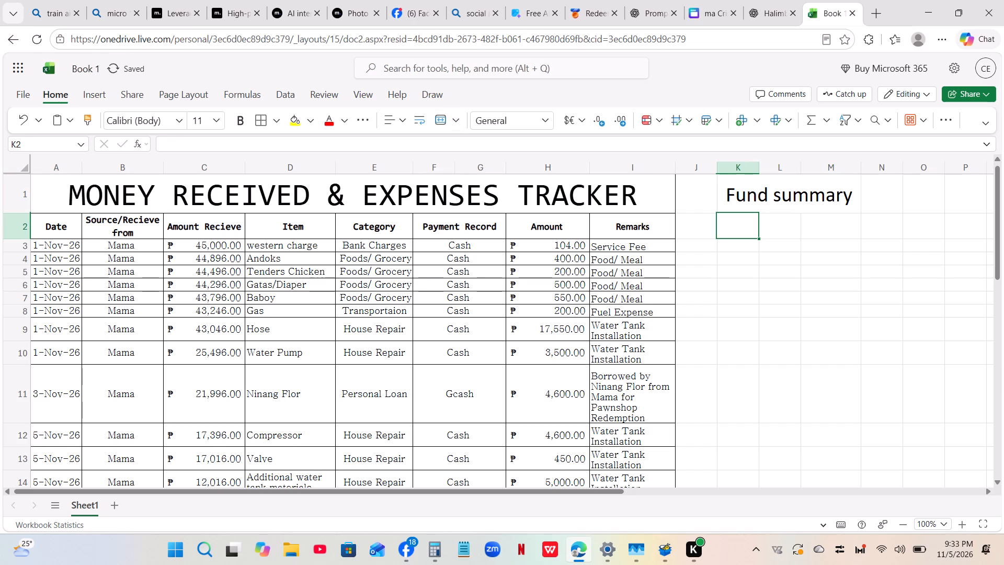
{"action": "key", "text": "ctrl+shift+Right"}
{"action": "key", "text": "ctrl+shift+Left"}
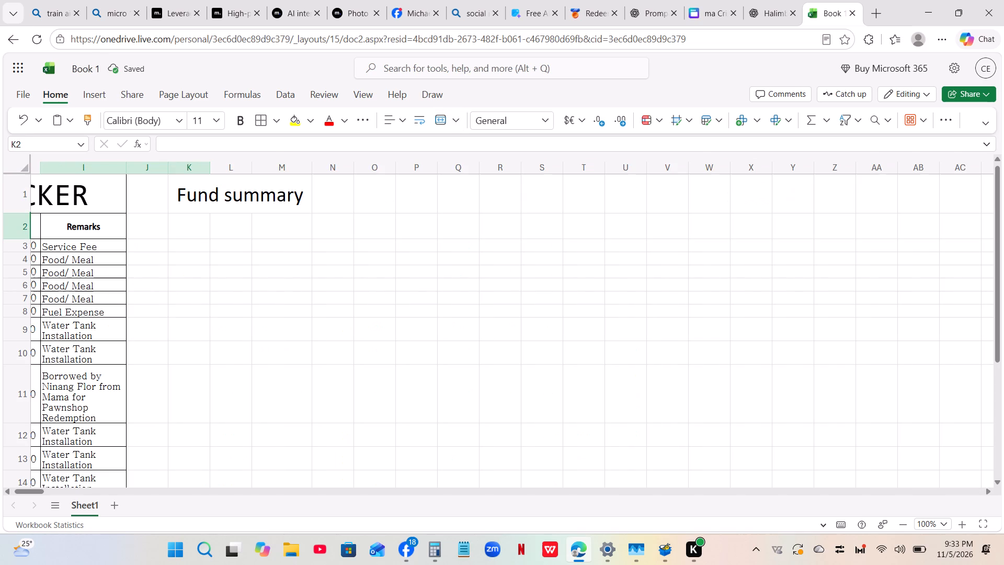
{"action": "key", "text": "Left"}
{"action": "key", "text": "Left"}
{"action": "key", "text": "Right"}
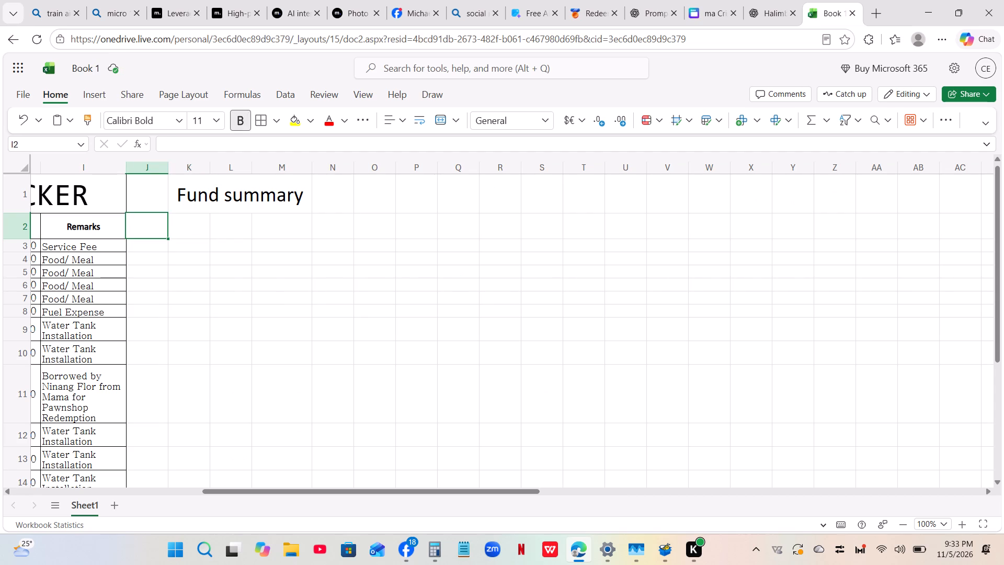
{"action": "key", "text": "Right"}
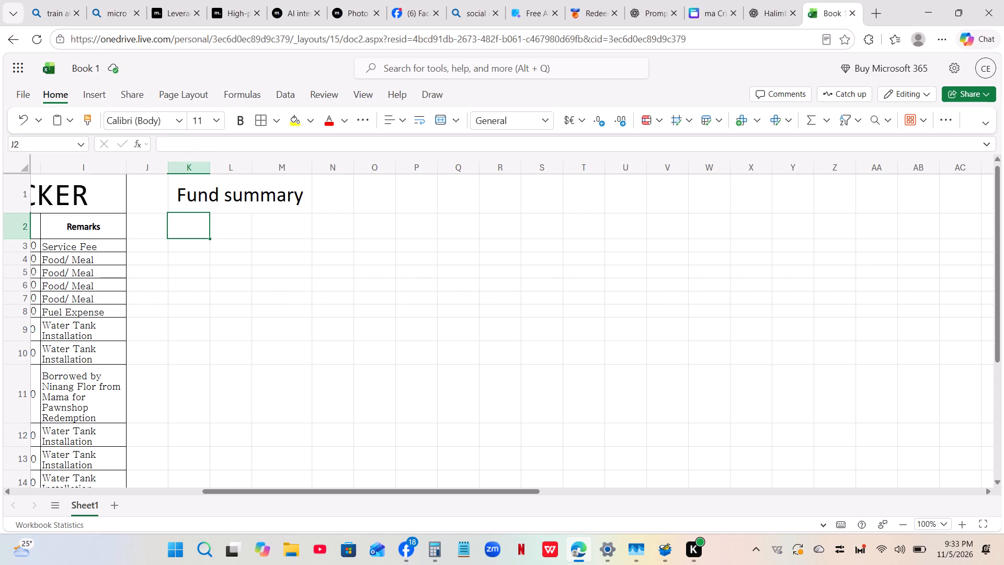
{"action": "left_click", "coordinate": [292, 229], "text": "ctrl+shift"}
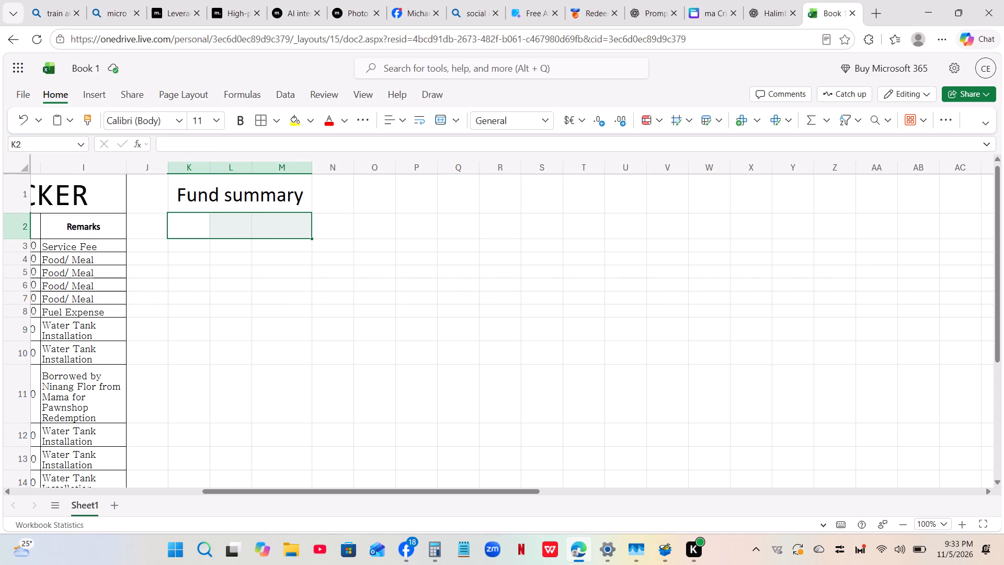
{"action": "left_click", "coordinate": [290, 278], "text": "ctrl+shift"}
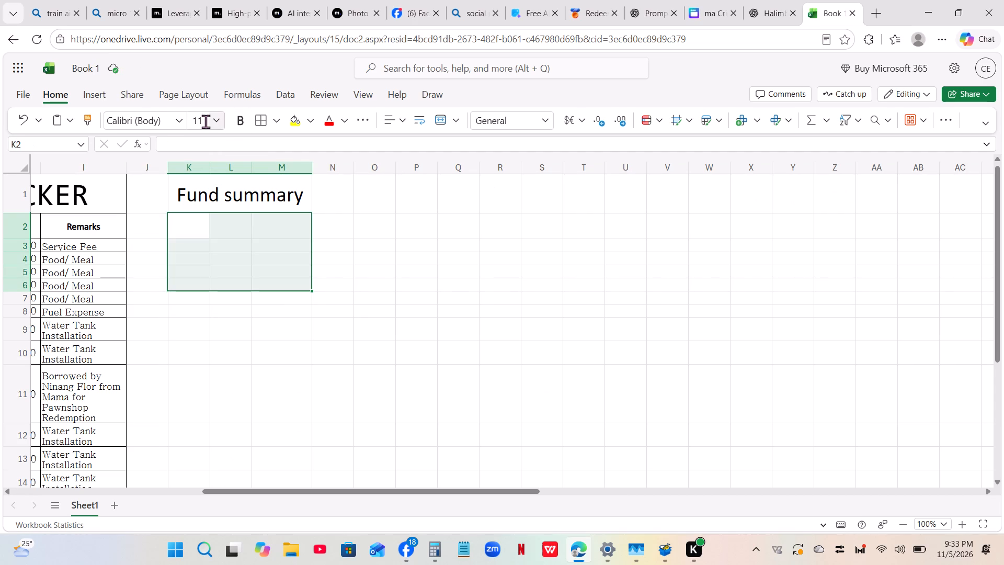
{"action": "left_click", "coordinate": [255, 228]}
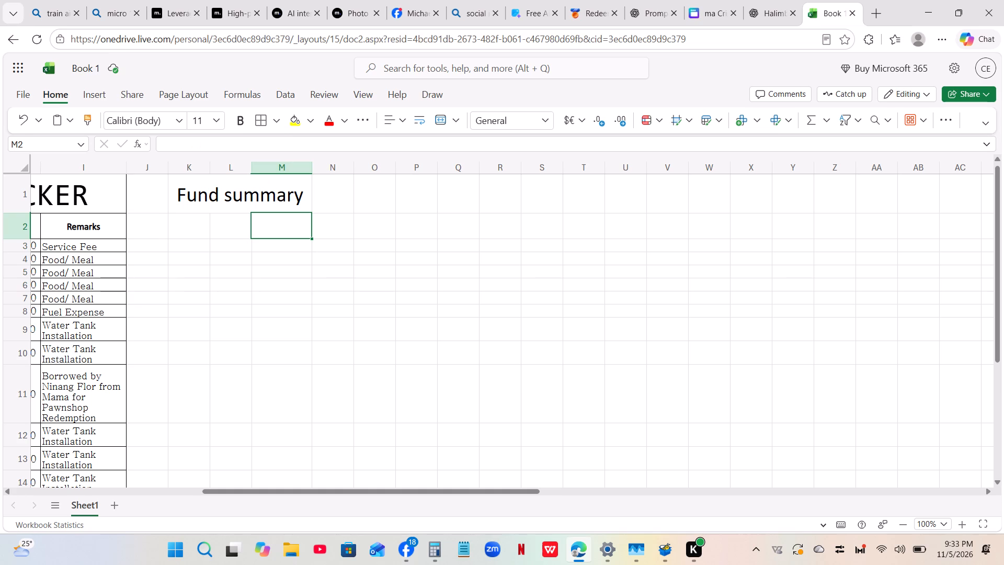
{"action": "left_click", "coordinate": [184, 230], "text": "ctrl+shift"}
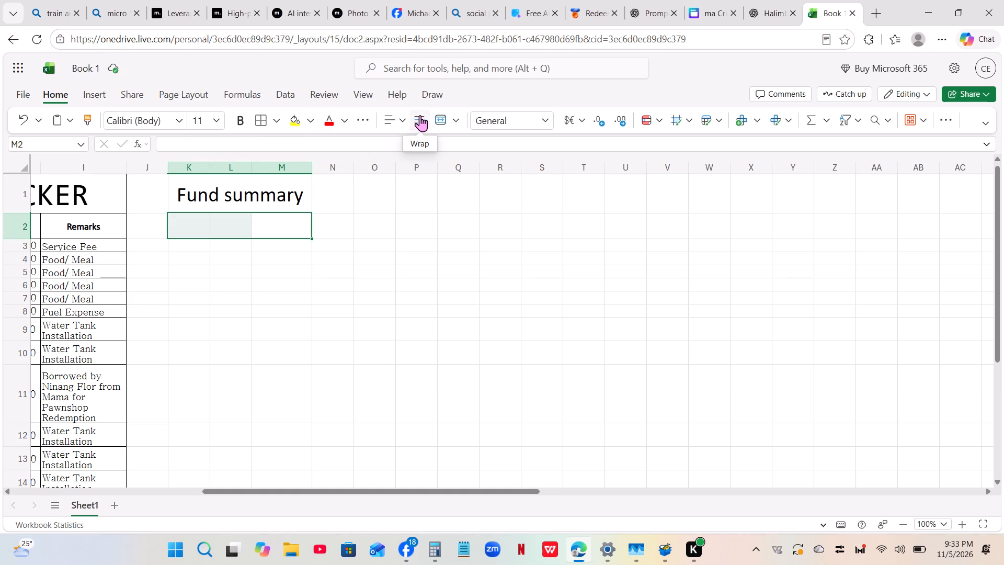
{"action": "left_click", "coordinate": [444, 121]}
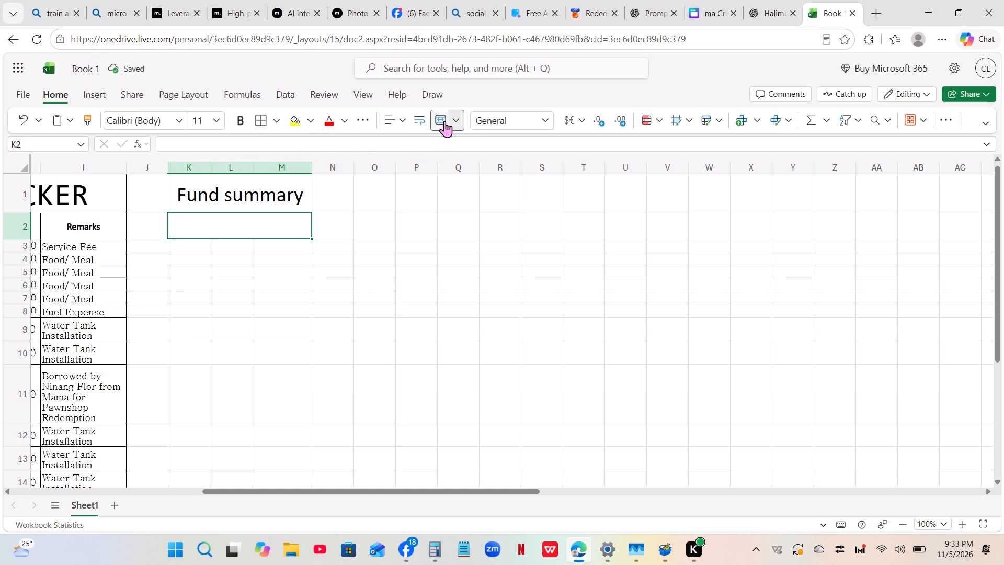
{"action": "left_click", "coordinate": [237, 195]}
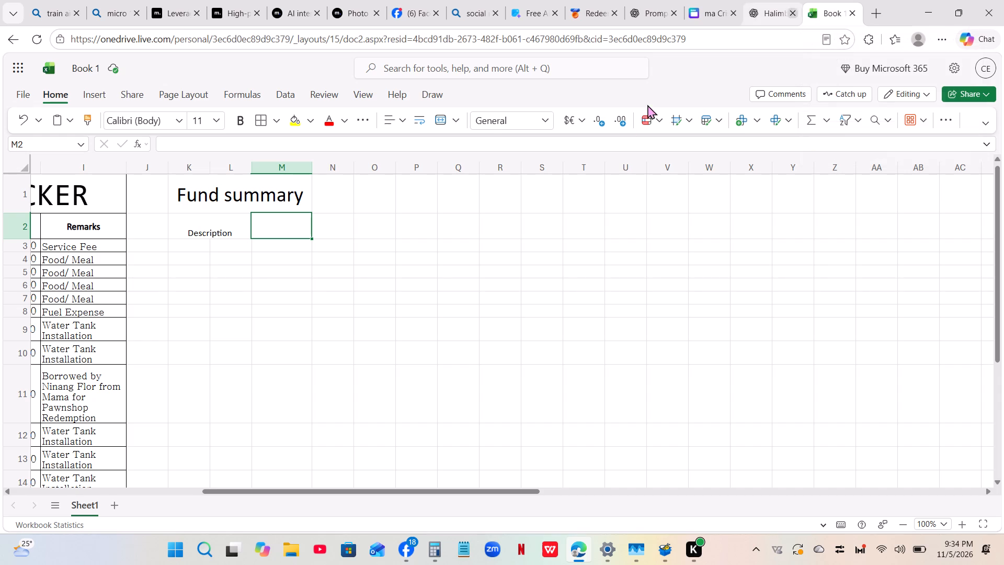
{"action": "type", "text": "amo"}
{"action": "key", "text": "BackSpace"}
{"action": "key", "text": "BackSpace"}
{"action": "key", "text": "BackSpace"}
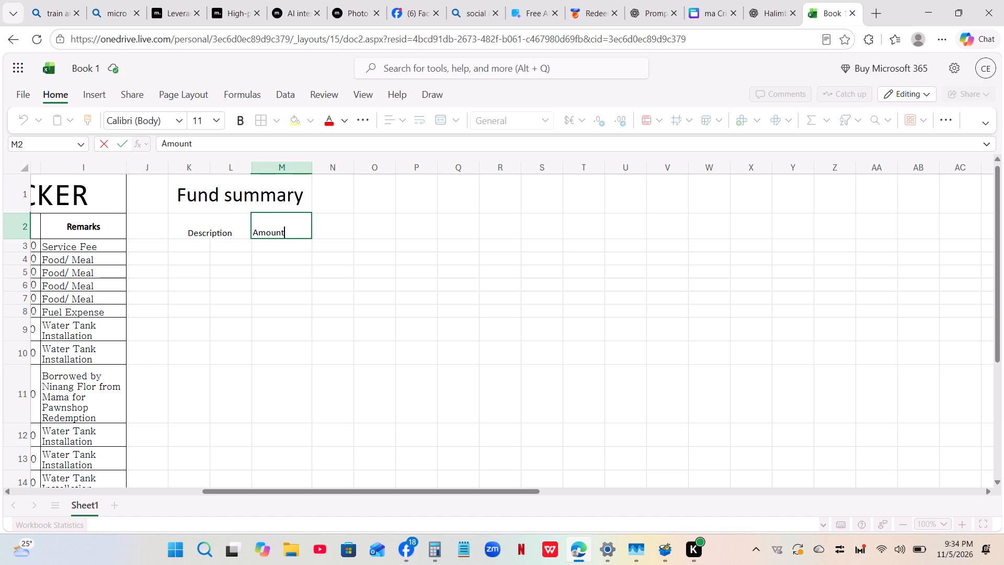
{"action": "left_click", "coordinate": [368, 235]}
Widen column L to roughly two and a half times its width, giving the Description column more room.
{"action": "left_click", "coordinate": [242, 167]}
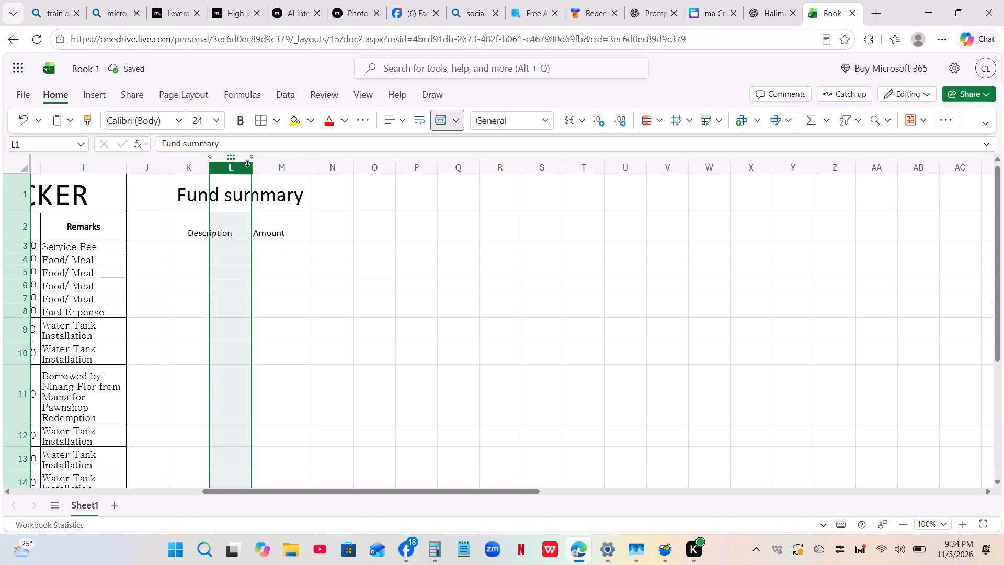
{"action": "left_click", "coordinate": [255, 168]}
{"action": "left_click_drag", "start_coordinate": [255, 168], "coordinate": [269, 167]}
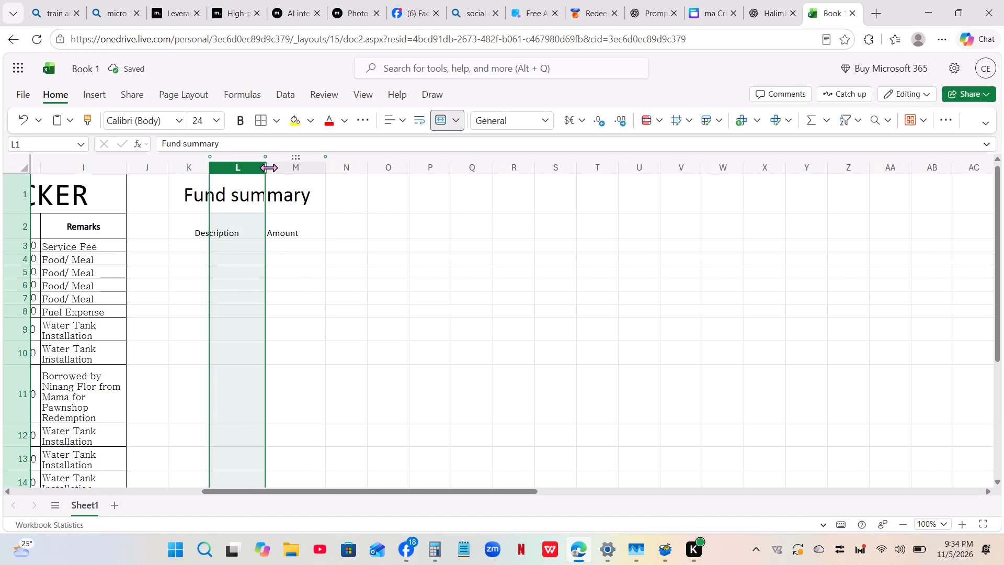
{"action": "left_click_drag", "start_coordinate": [268, 167], "coordinate": [319, 171]}
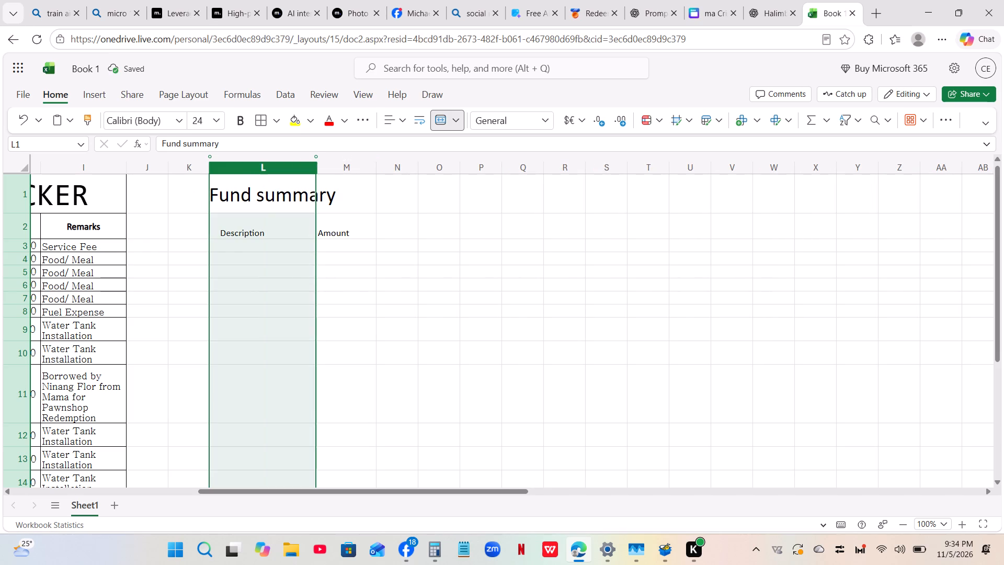
Set the font size of the Description and Amount headers in row 2 to 12.
{"action": "left_click", "coordinate": [200, 224]}
{"action": "left_click", "coordinate": [247, 221]}
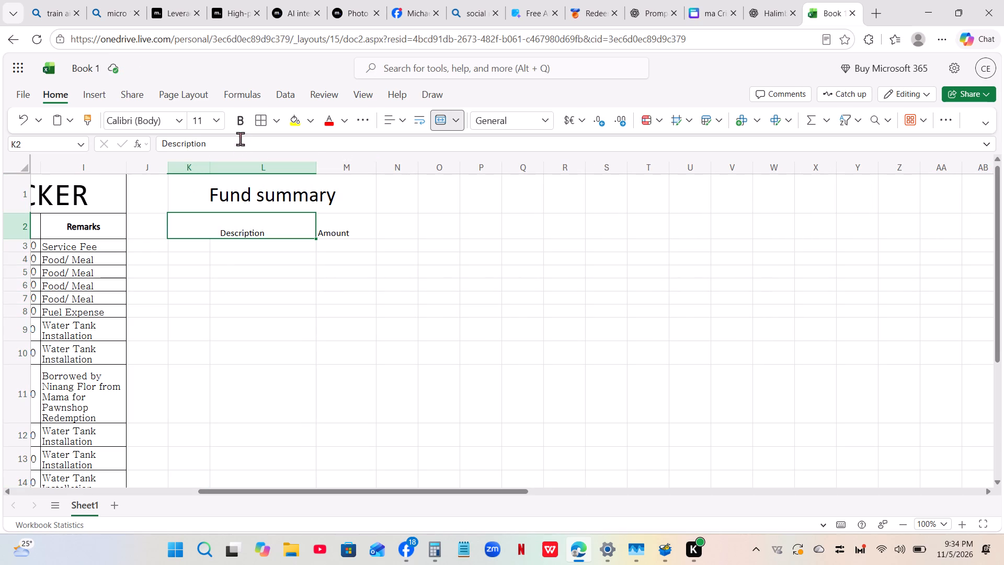
{"action": "left_click", "coordinate": [218, 120]}
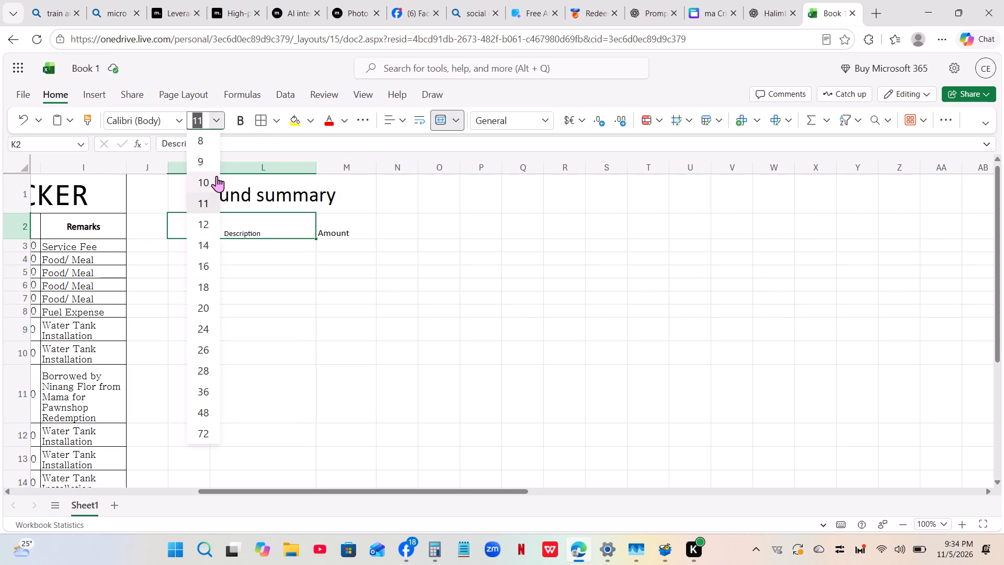
{"action": "left_click", "coordinate": [209, 216]}
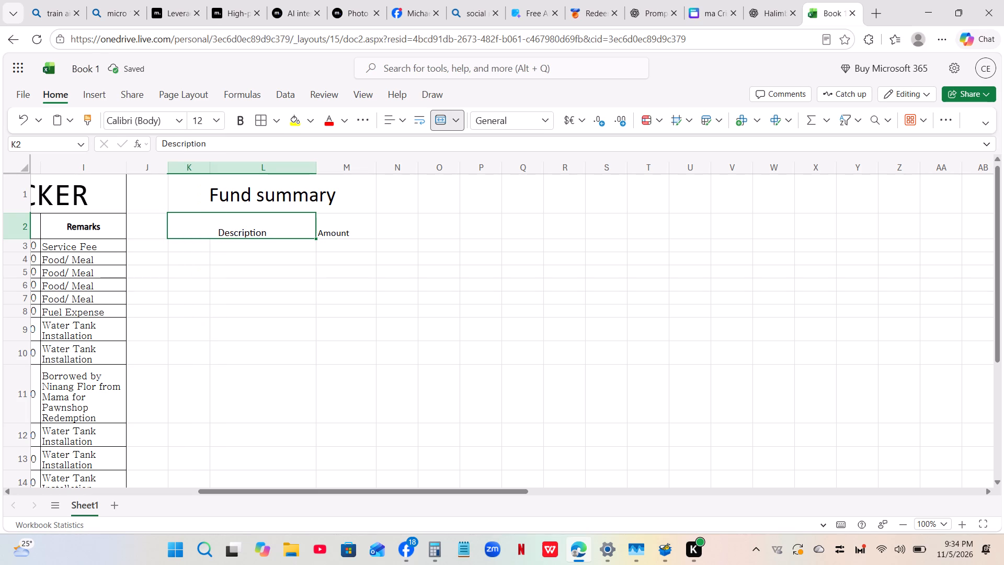
{"action": "left_click", "coordinate": [337, 229]}
{"action": "left_click", "coordinate": [214, 118]}
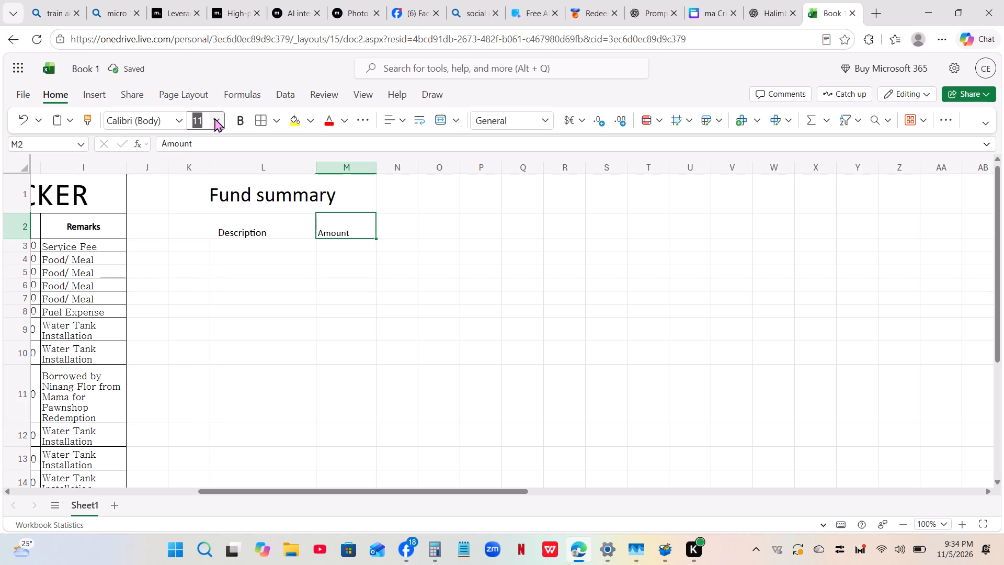
{"action": "left_click", "coordinate": [213, 221]}
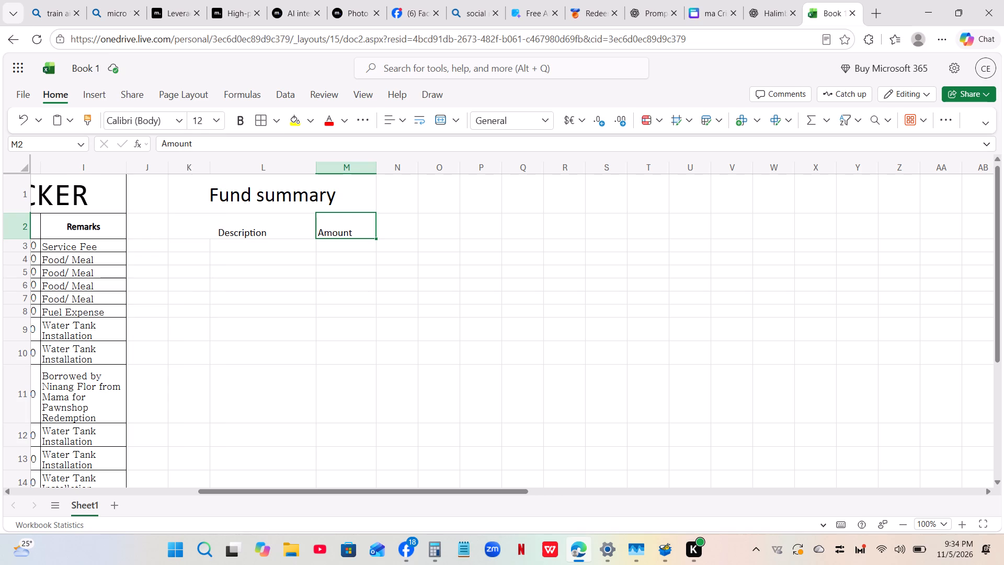
Center the Amount header horizontally in cell M2.
{"action": "left_click", "coordinate": [281, 231]}
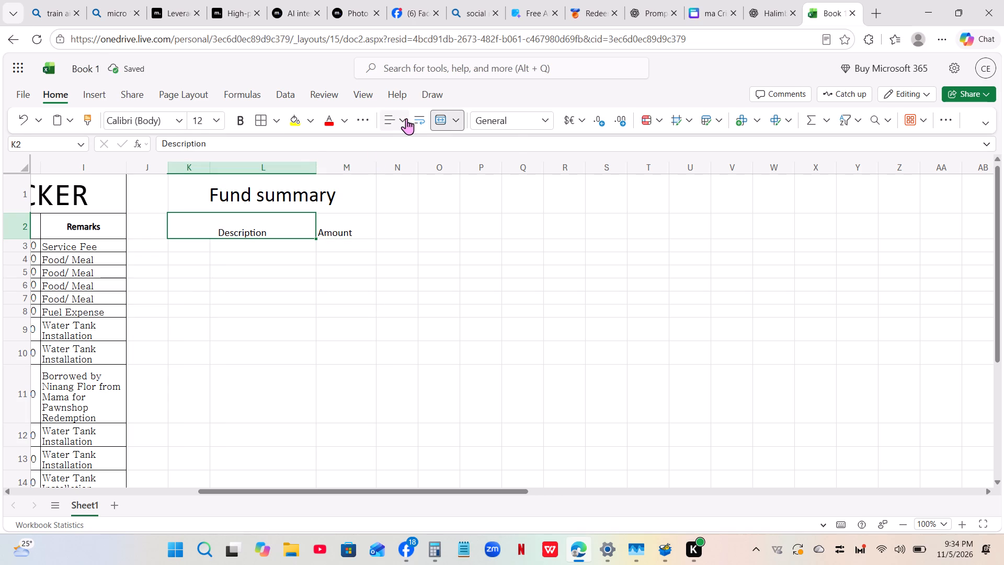
{"action": "left_click", "coordinate": [405, 118]}
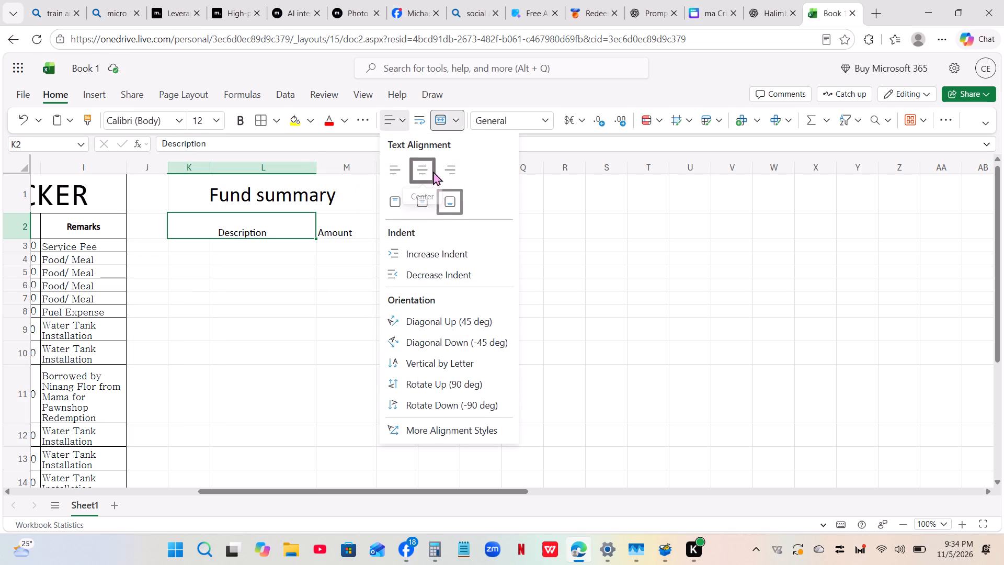
{"action": "left_click", "coordinate": [350, 228]}
{"action": "left_click", "coordinate": [338, 224]}
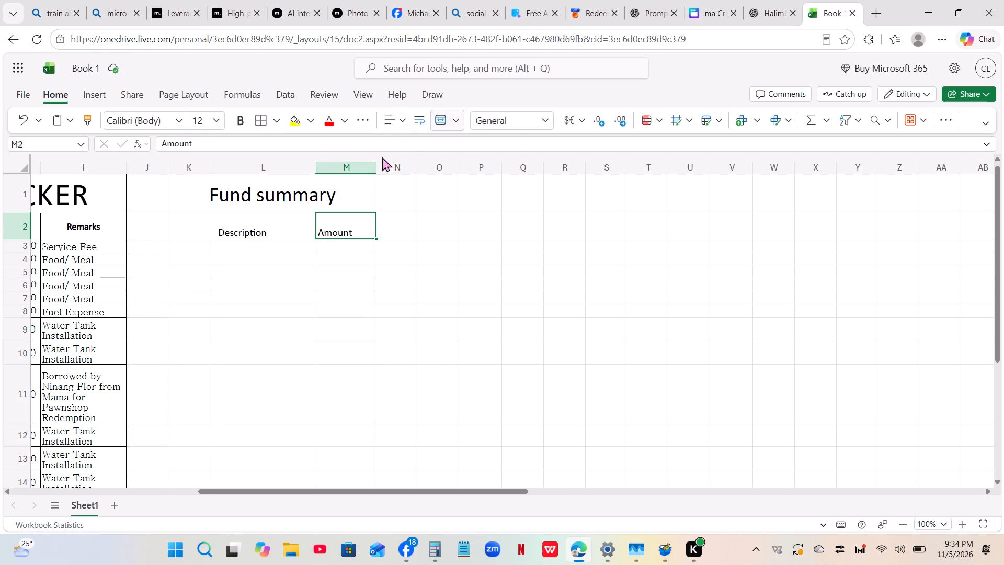
{"action": "left_click", "coordinate": [402, 118]}
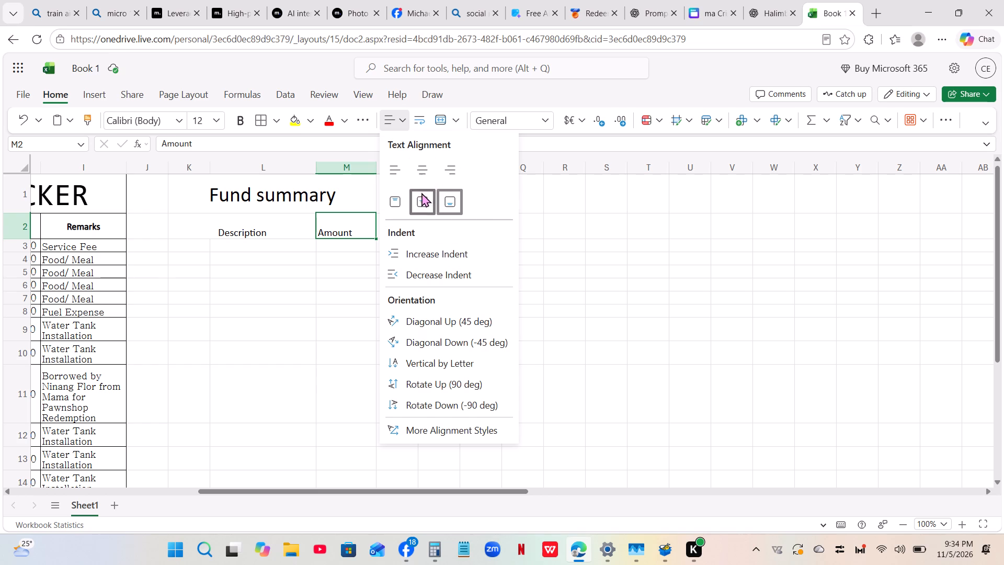
{"action": "left_click", "coordinate": [424, 175]}
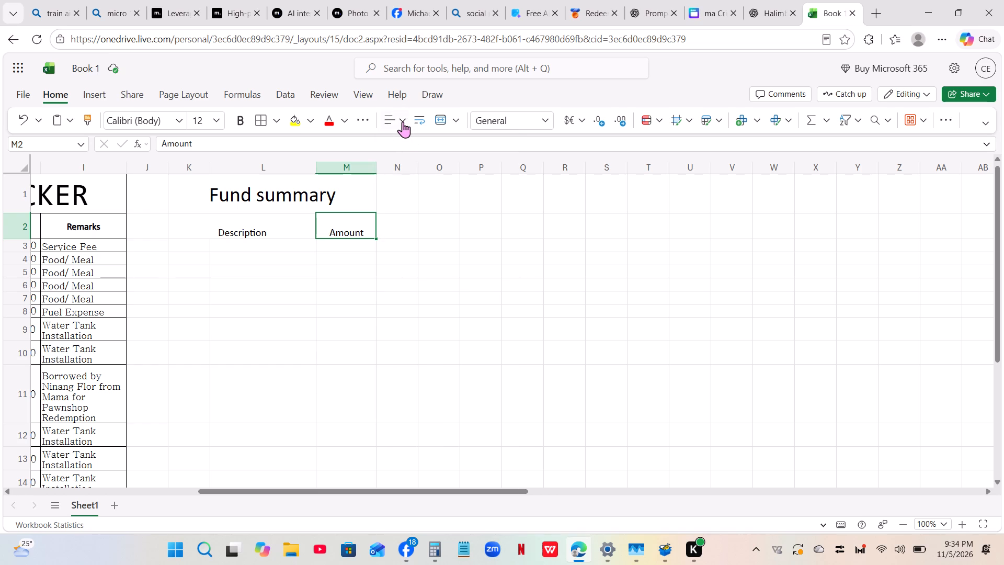
Middle-align the Description and Amount headers vertically in cells K2 to M2.
{"action": "left_click", "coordinate": [248, 229]}
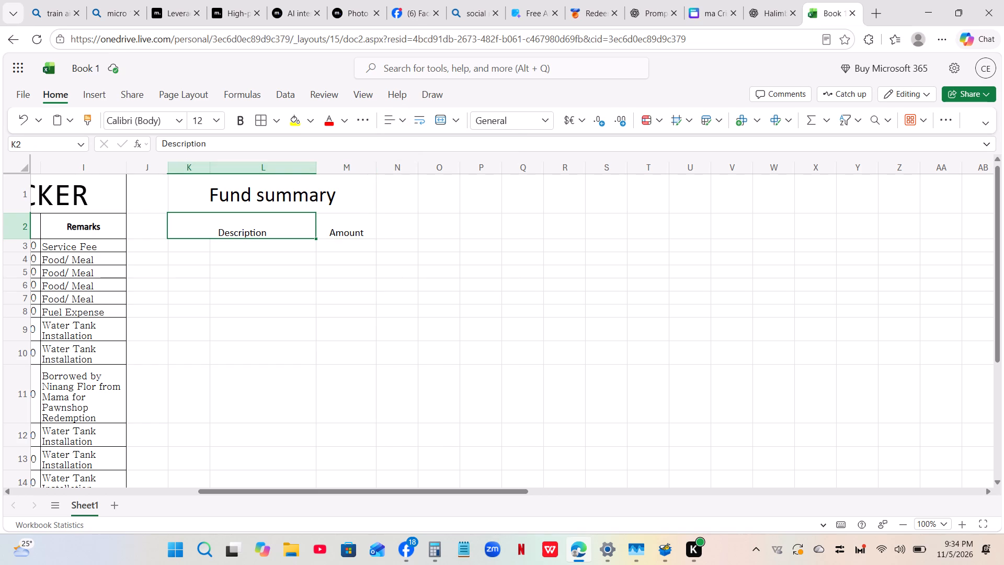
{"action": "key", "text": "ctrl+shift+Right"}
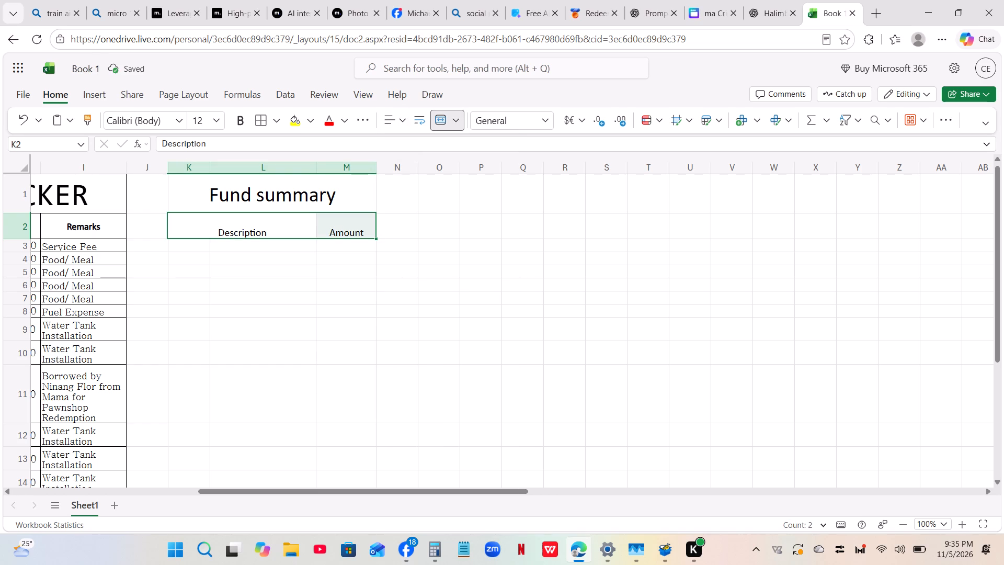
{"action": "left_click", "coordinate": [325, 231], "text": "ctrl+shift"}
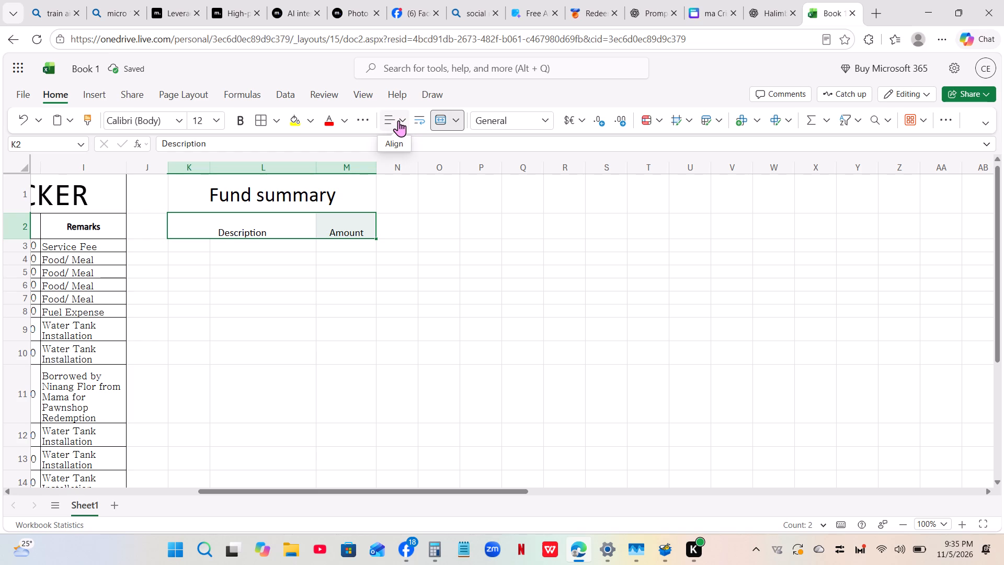
{"action": "left_click", "coordinate": [398, 120]}
{"action": "left_click", "coordinate": [424, 199]}
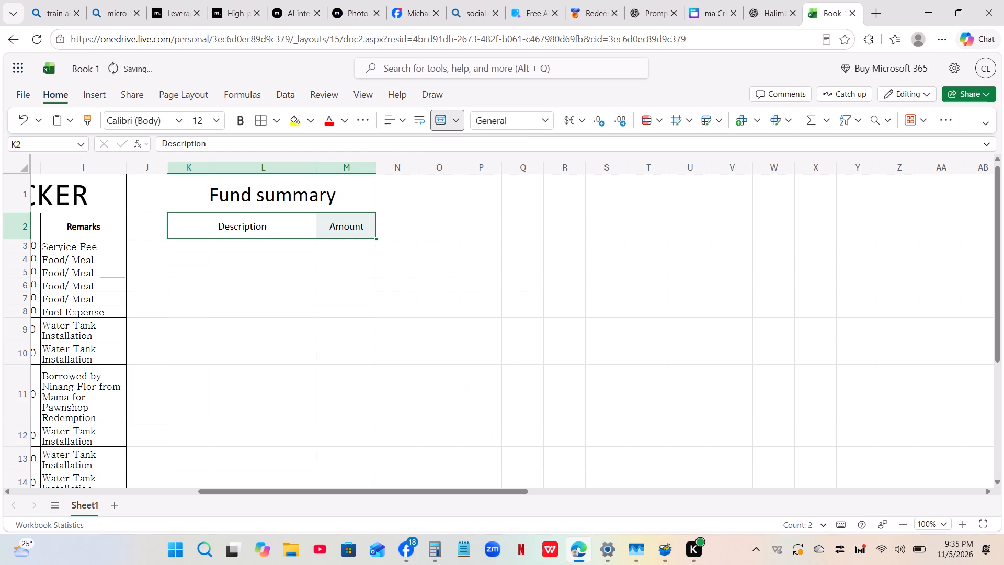
{"action": "left_click", "coordinate": [308, 267]}
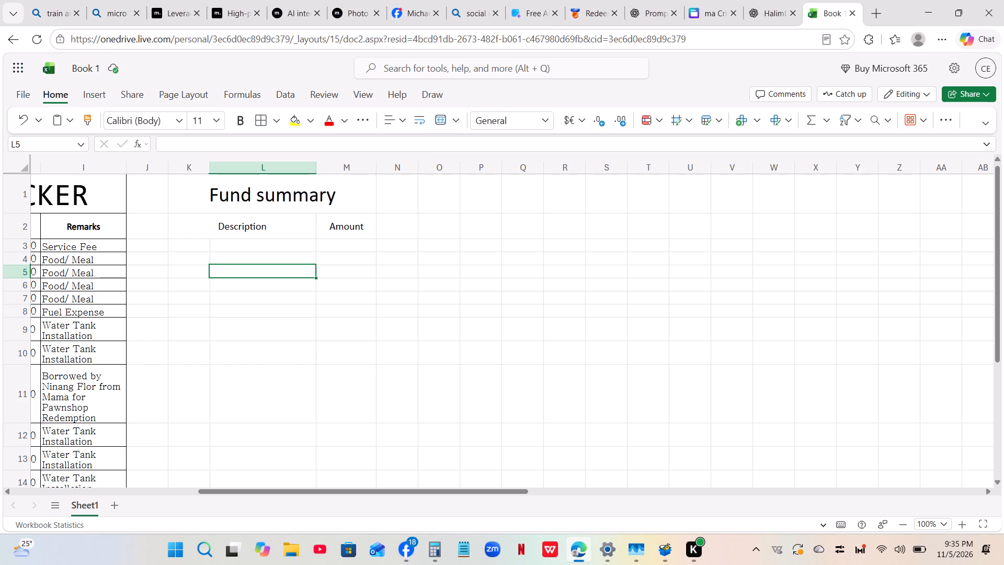
Unmerge the Fund summary heading and merge and center it again across cells K1 to N1.
{"action": "left_click", "coordinate": [316, 198]}
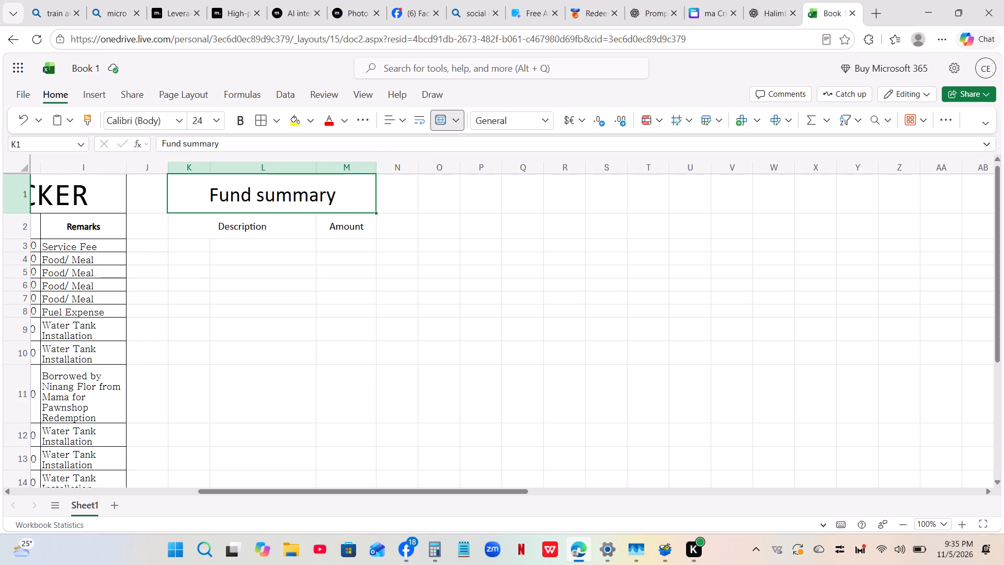
{"action": "left_click", "coordinate": [393, 203], "text": "ctrl+shift"}
{"action": "left_click", "coordinate": [449, 122]}
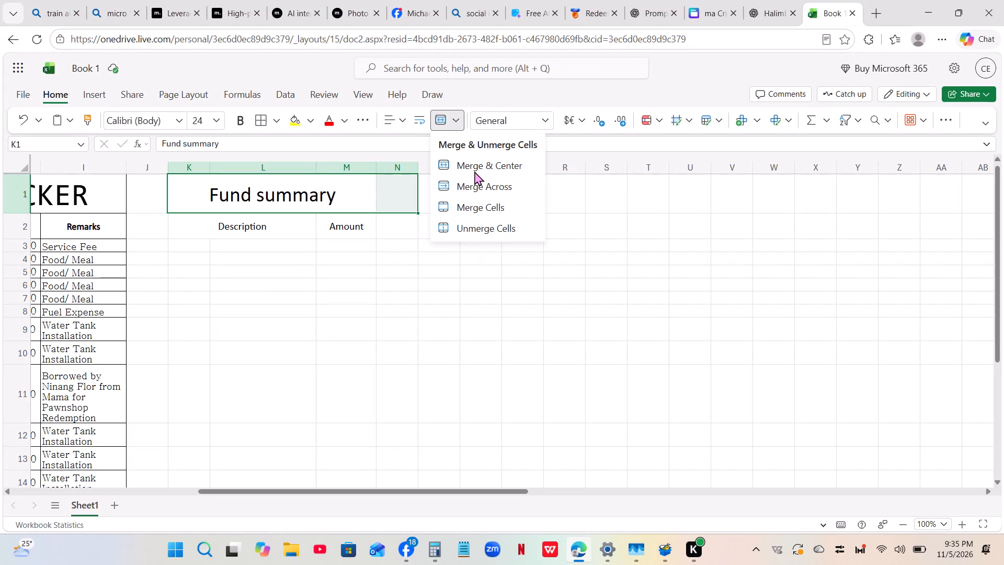
{"action": "left_click", "coordinate": [474, 171]}
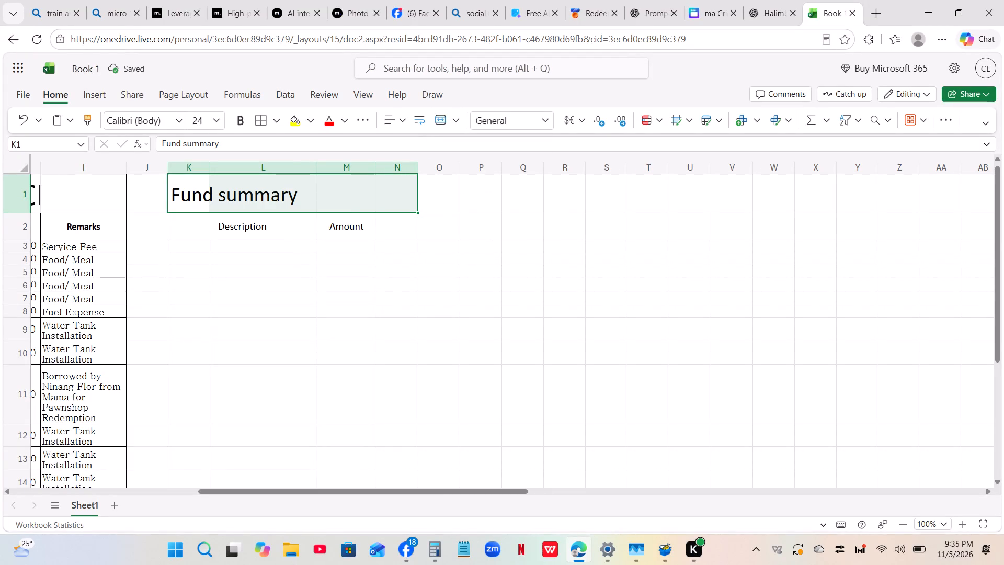
{"action": "left_click", "coordinate": [464, 213]}
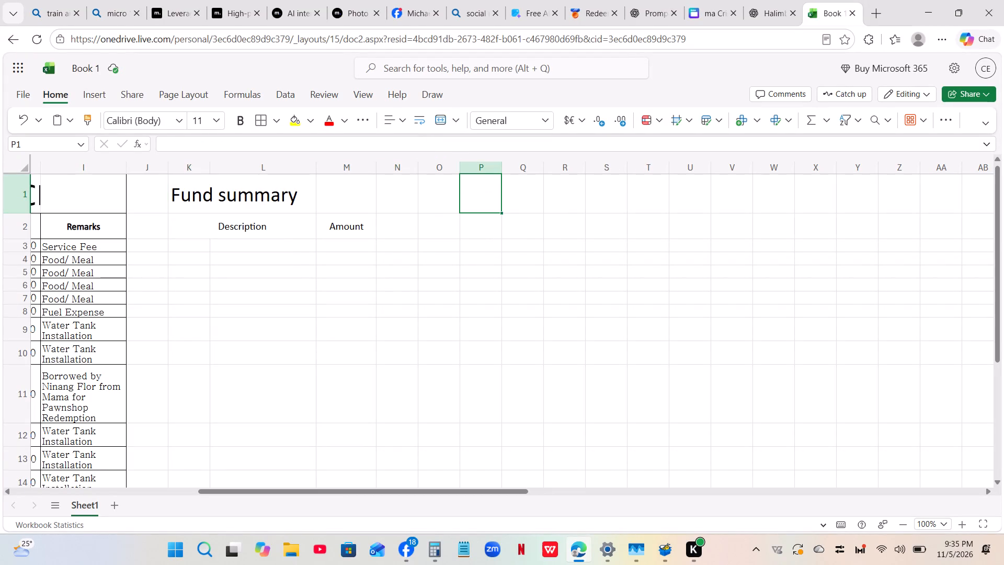
{"action": "left_click", "coordinate": [289, 200], "text": "ctrl+shift"}
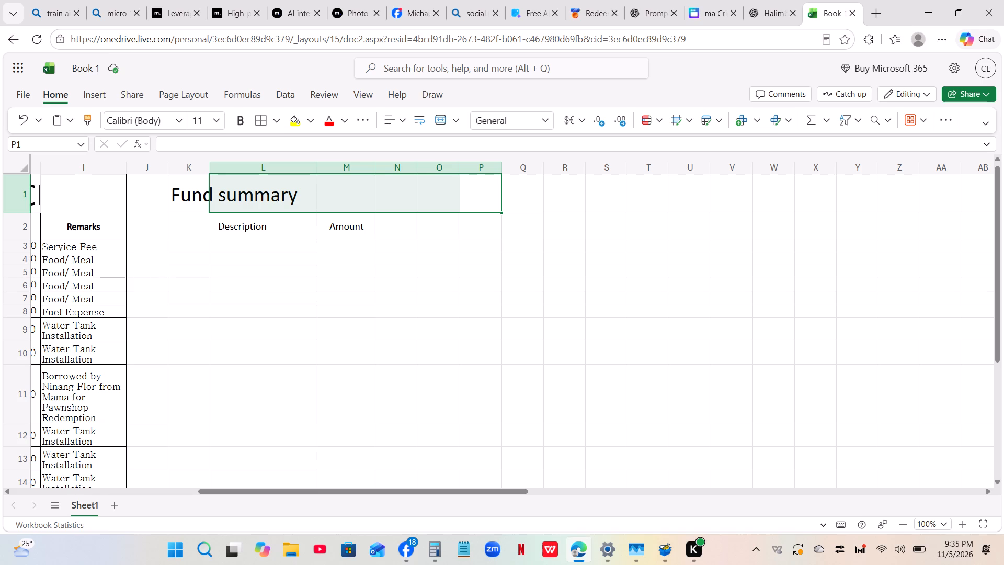
{"action": "left_click", "coordinate": [205, 189]}
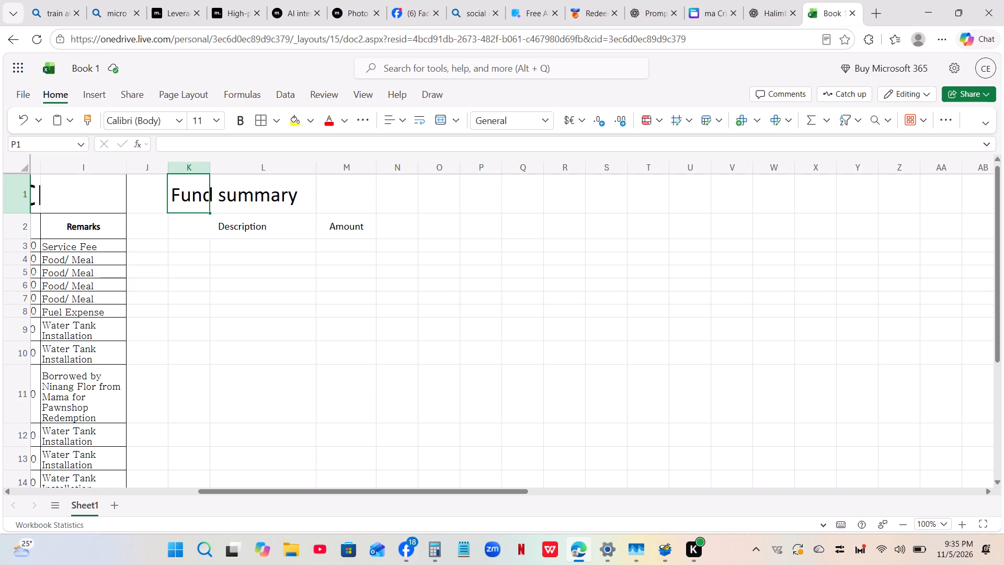
{"action": "left_click", "coordinate": [280, 201], "text": "ctrl+shift"}
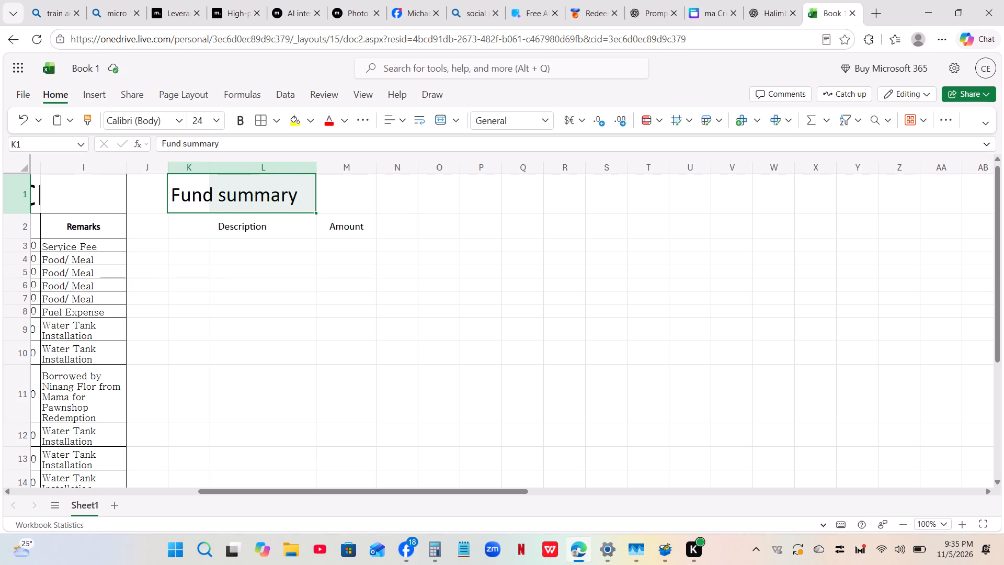
{"action": "left_click", "coordinate": [327, 200], "text": "ctrl+shift"}
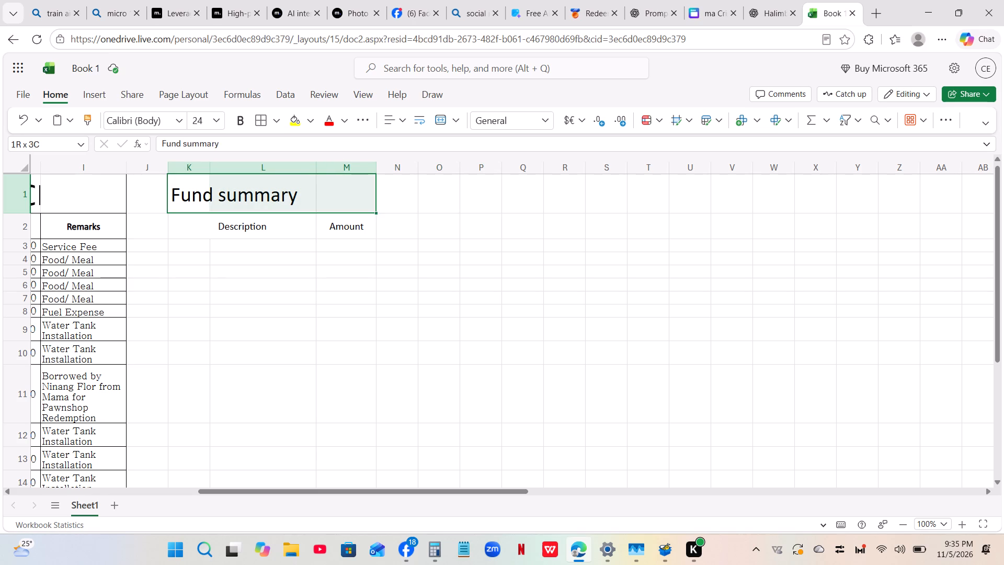
{"action": "left_click", "coordinate": [406, 191], "text": "ctrl+shift"}
{"action": "left_click", "coordinate": [441, 122]}
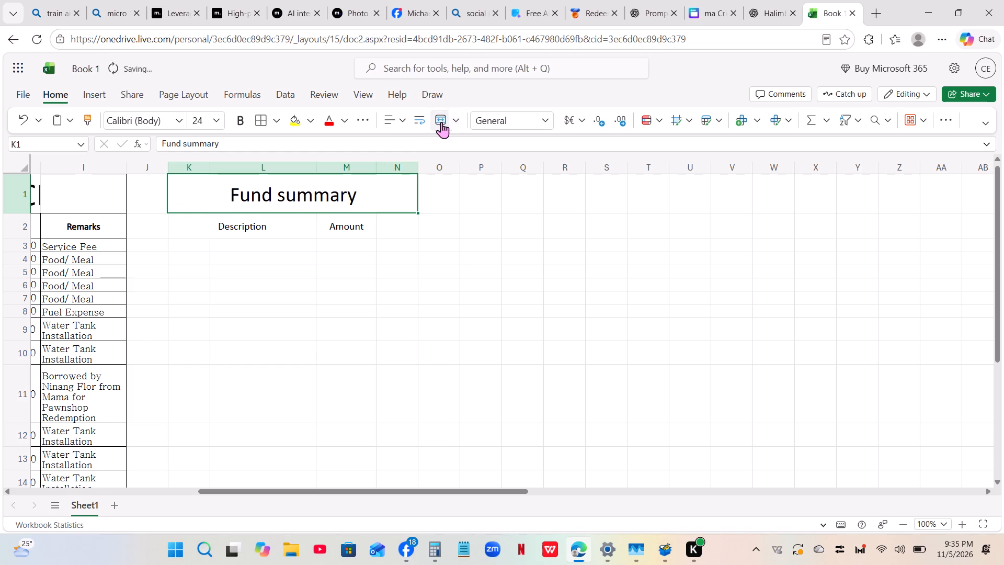
{"action": "left_click", "coordinate": [451, 262]}
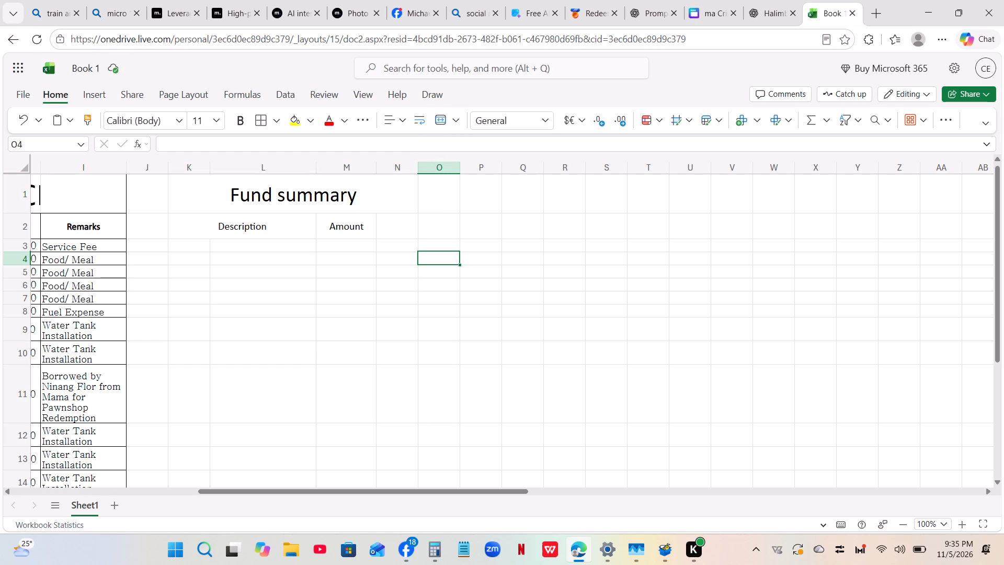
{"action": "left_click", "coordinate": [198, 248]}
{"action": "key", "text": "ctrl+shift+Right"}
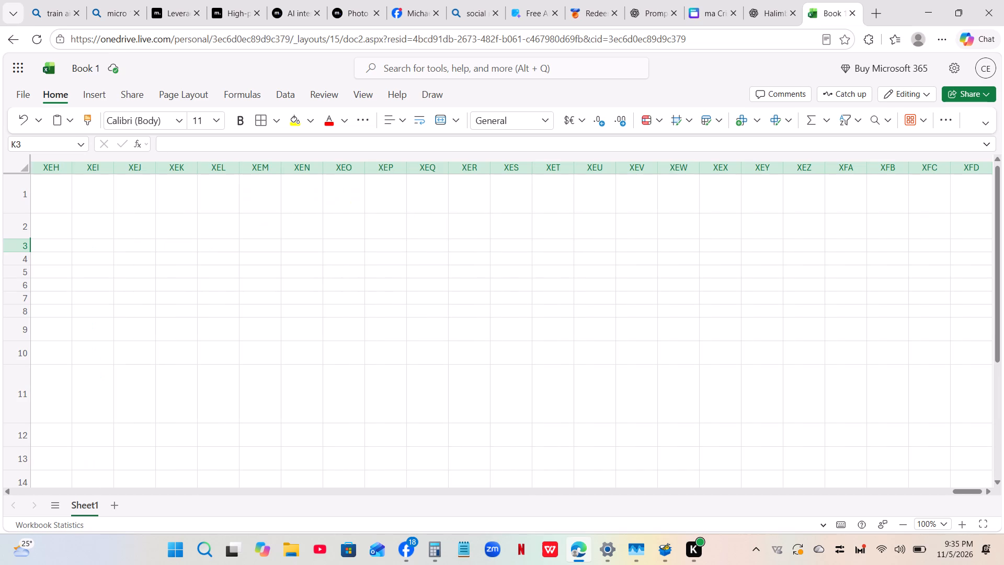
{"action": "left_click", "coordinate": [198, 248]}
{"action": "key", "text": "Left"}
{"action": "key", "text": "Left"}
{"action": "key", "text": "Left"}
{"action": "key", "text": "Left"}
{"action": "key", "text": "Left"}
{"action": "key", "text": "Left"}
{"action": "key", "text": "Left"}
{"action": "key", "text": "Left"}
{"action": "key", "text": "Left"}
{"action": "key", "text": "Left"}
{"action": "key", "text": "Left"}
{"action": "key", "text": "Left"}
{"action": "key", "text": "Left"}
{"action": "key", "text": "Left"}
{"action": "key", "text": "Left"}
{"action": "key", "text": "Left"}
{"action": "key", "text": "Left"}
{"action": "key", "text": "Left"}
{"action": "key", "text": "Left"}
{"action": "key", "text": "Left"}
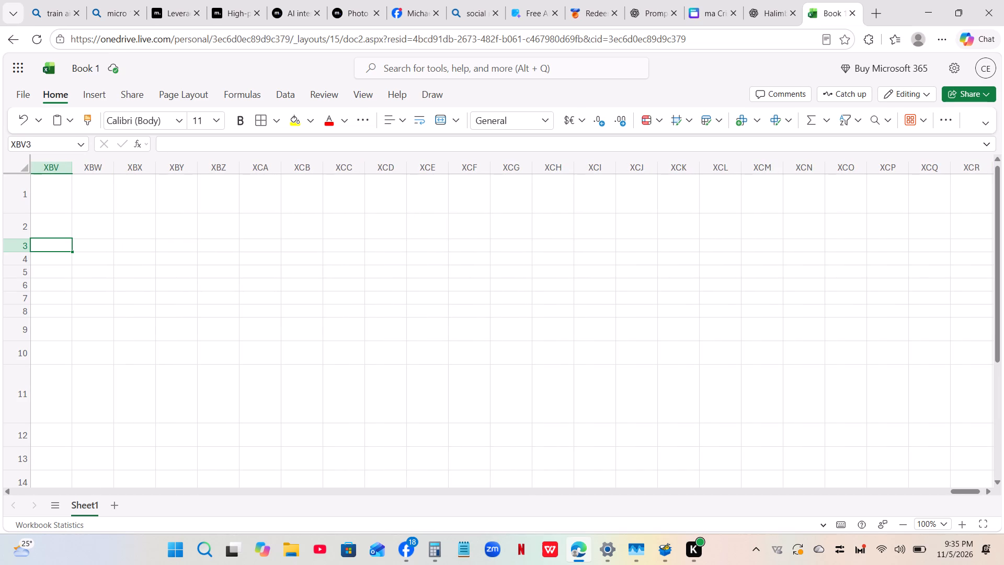
{"action": "left_click_drag", "start_coordinate": [972, 492], "coordinate": [552, 564]}
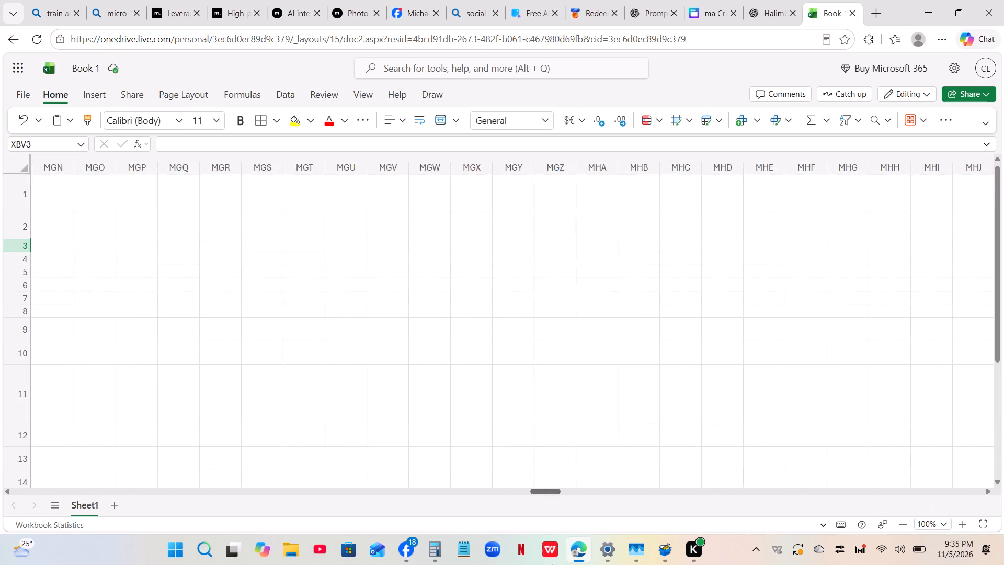
{"action": "left_click_drag", "start_coordinate": [552, 564], "coordinate": [0, 496]}
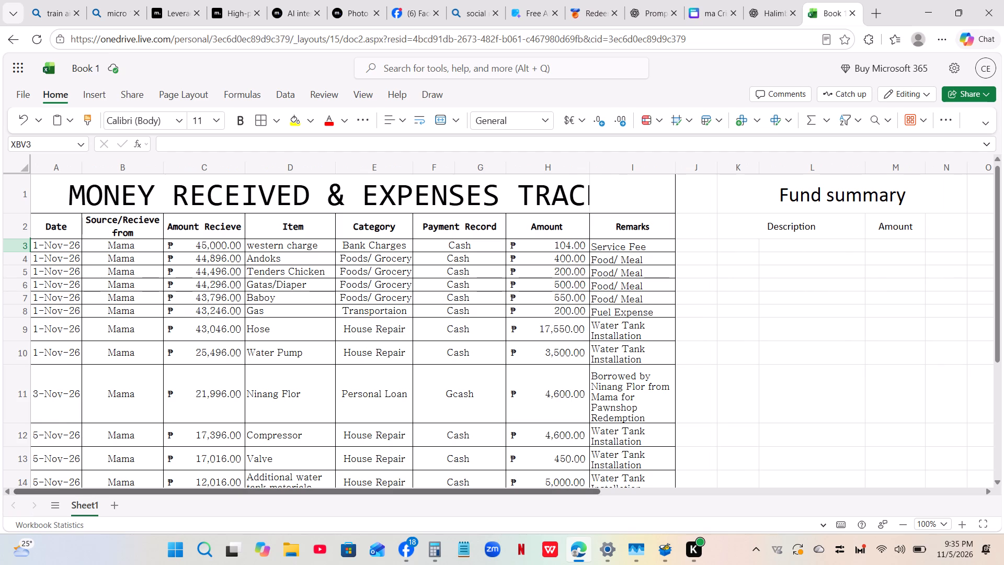
{"action": "left_click", "coordinate": [793, 240]}
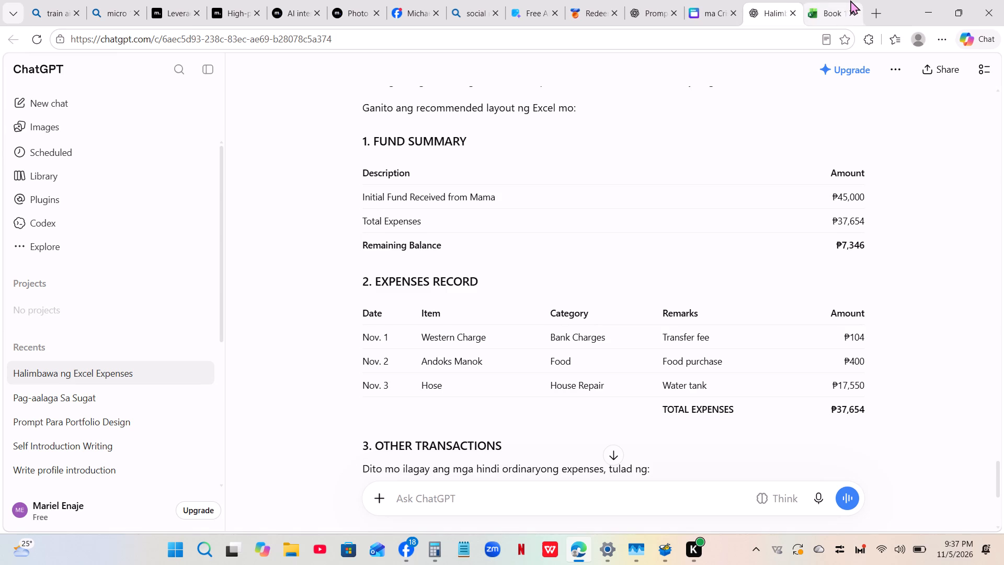
{"action": "left_click", "coordinate": [835, 0]}
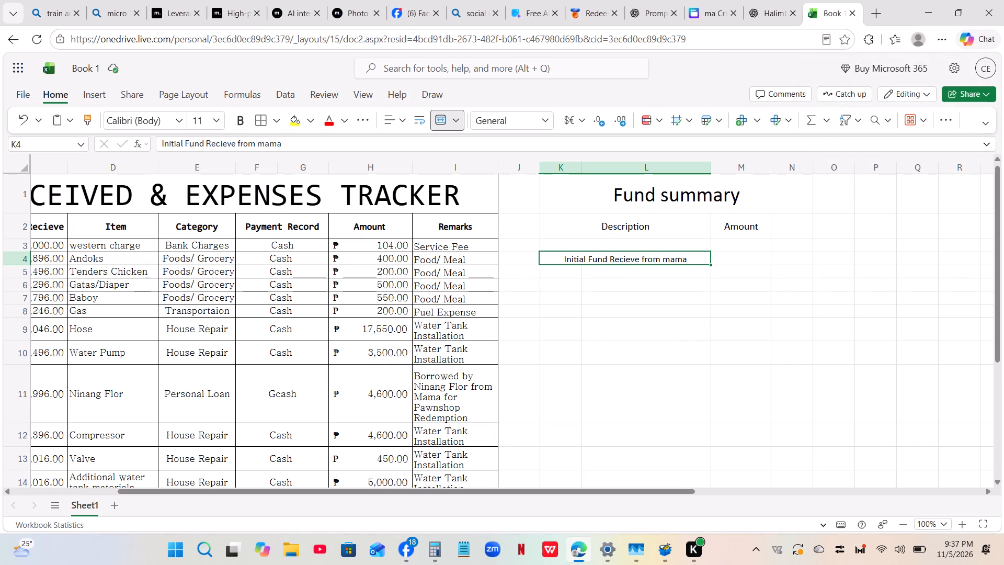
{"action": "left_click", "coordinate": [575, 273]}
{"action": "key", "text": "ctrl+shift+Right"}
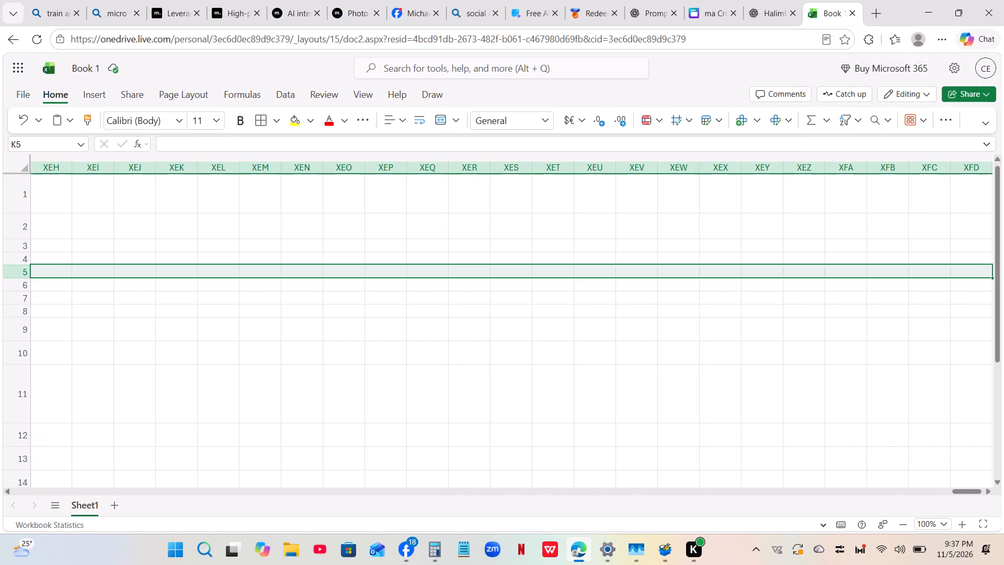
{"action": "key", "text": "ctrl+shift+Left"}
{"action": "left_click", "coordinate": [230, 284]}
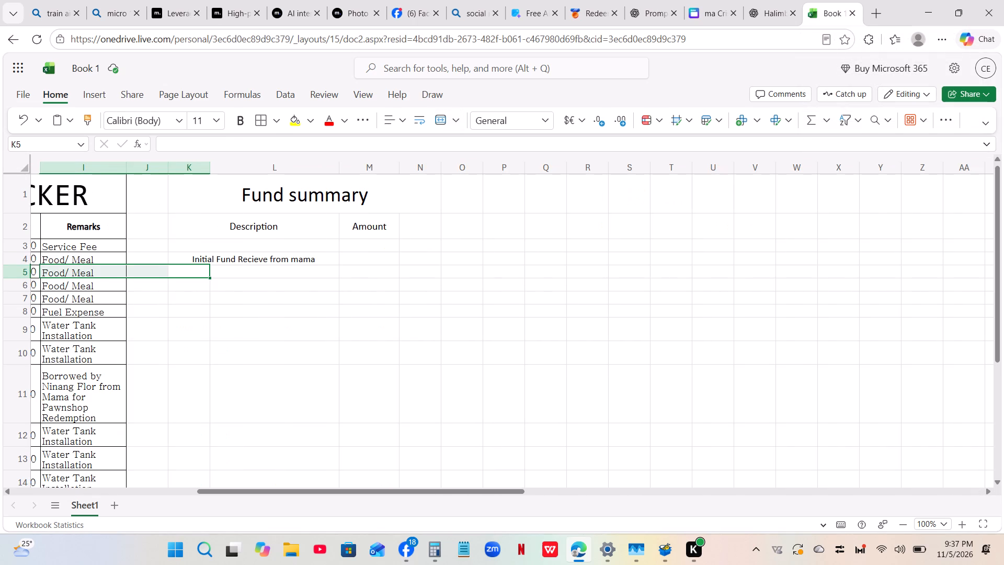
{"action": "left_click", "coordinate": [199, 272]}
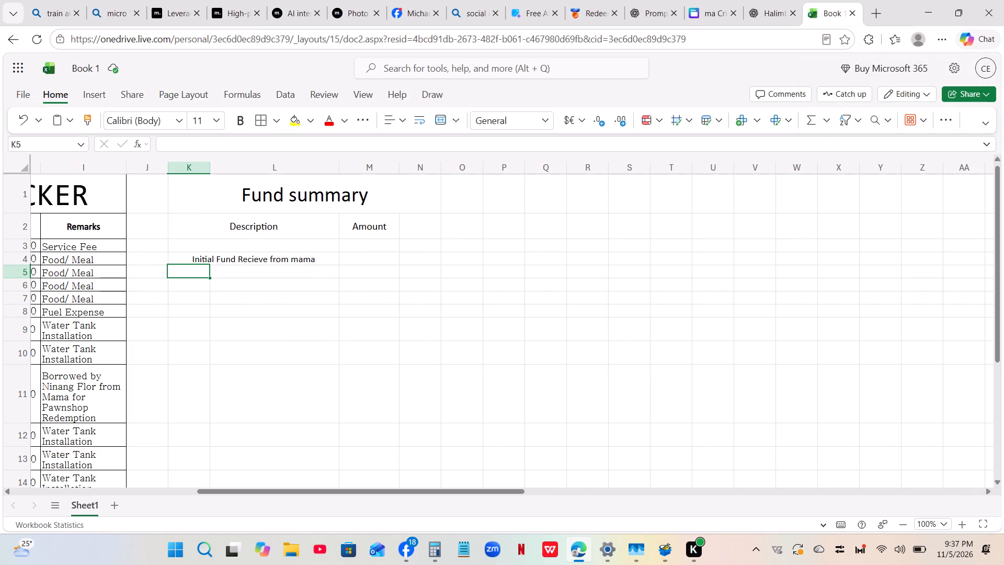
{"action": "left_click", "coordinate": [231, 269], "text": "ctrl+shift"}
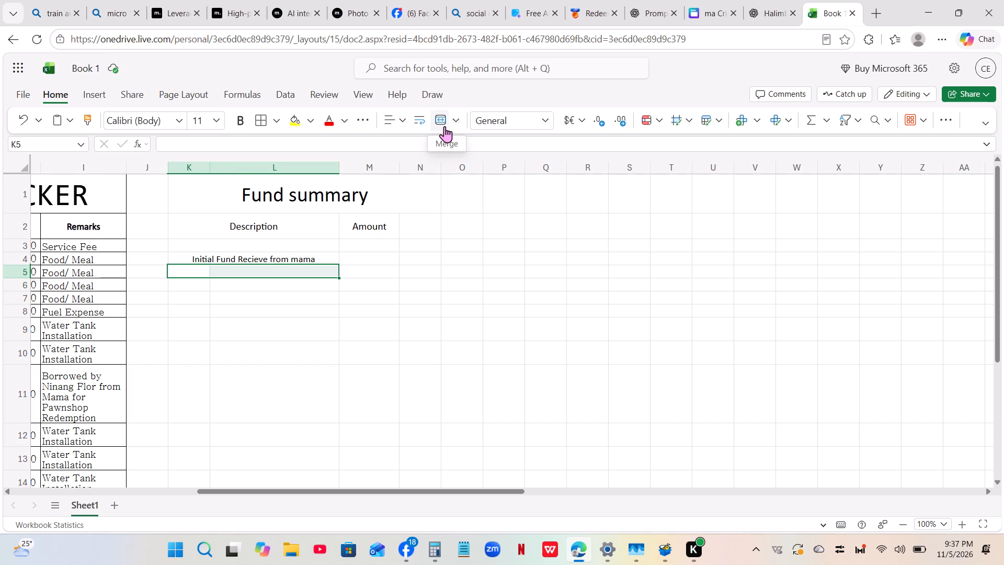
{"action": "left_click", "coordinate": [443, 119]}
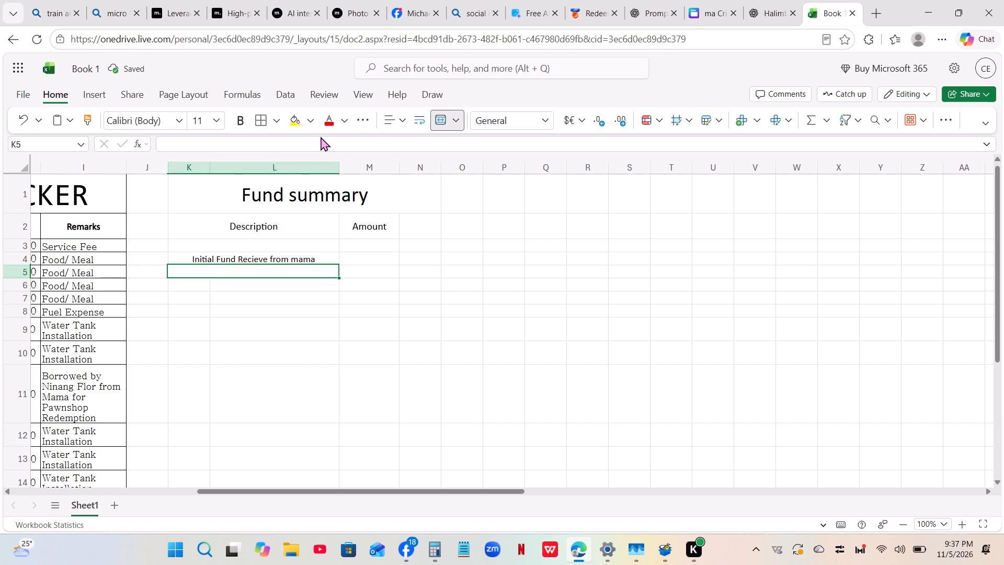
Enter the label "Total Expense" in merged cell K5 of the fund summary.
{"action": "left_click", "coordinate": [321, 137]}
{"action": "left_click", "coordinate": [322, 143]}
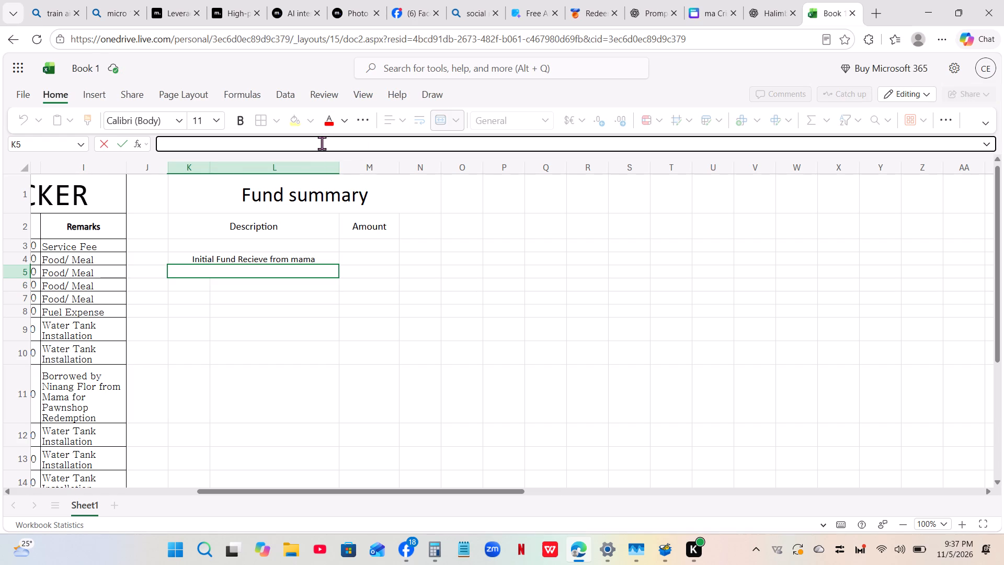
{"action": "type", "text": "to"}
{"action": "key", "text": "BackSpace"}
{"action": "key", "text": "BackSpace"}
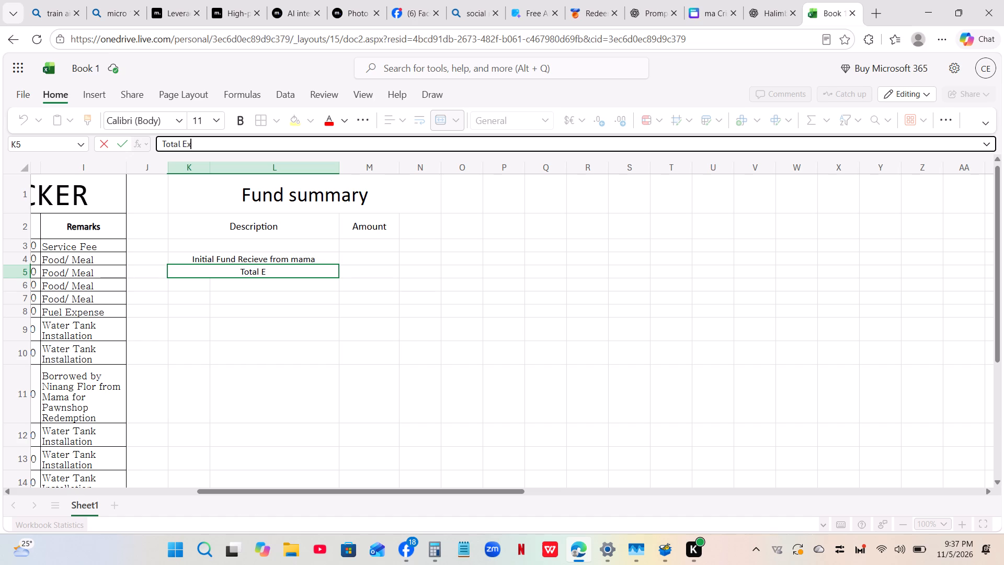
{"action": "type", "text": "pense"}
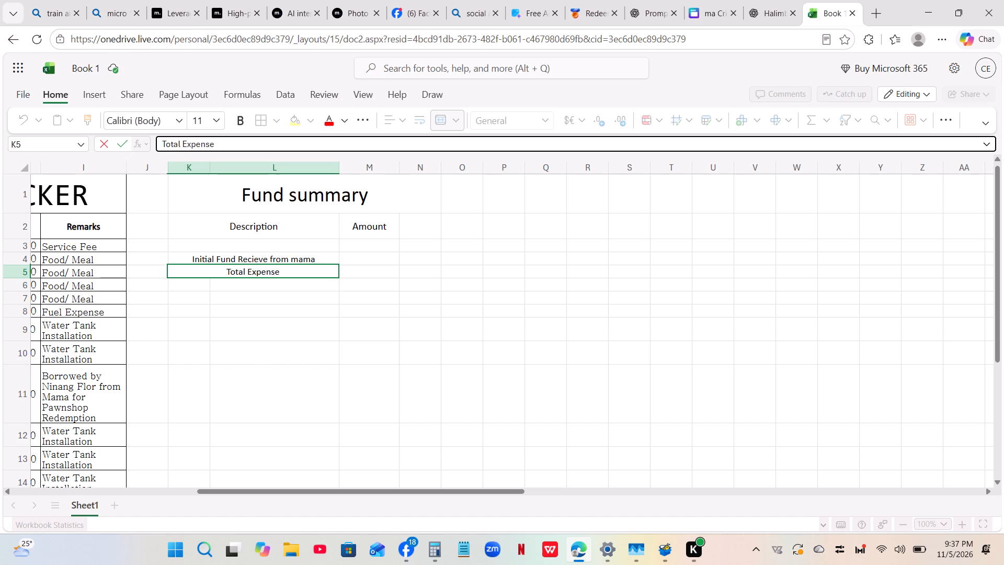
{"action": "key", "text": "Return"}
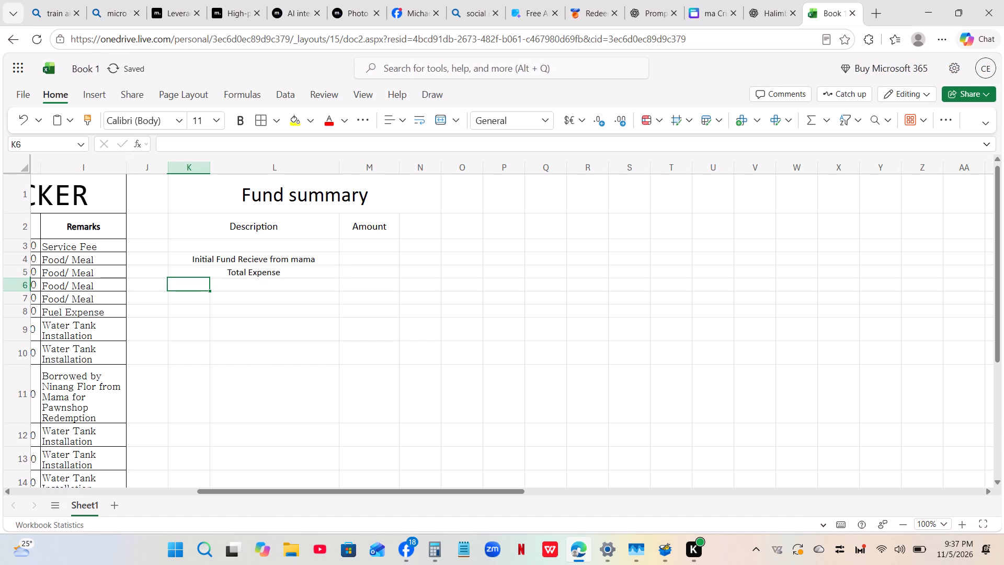
Check the ChatGPT layout and correct the label in cell K5 to "Total Expenses".
{"action": "left_click", "coordinate": [779, 0]}
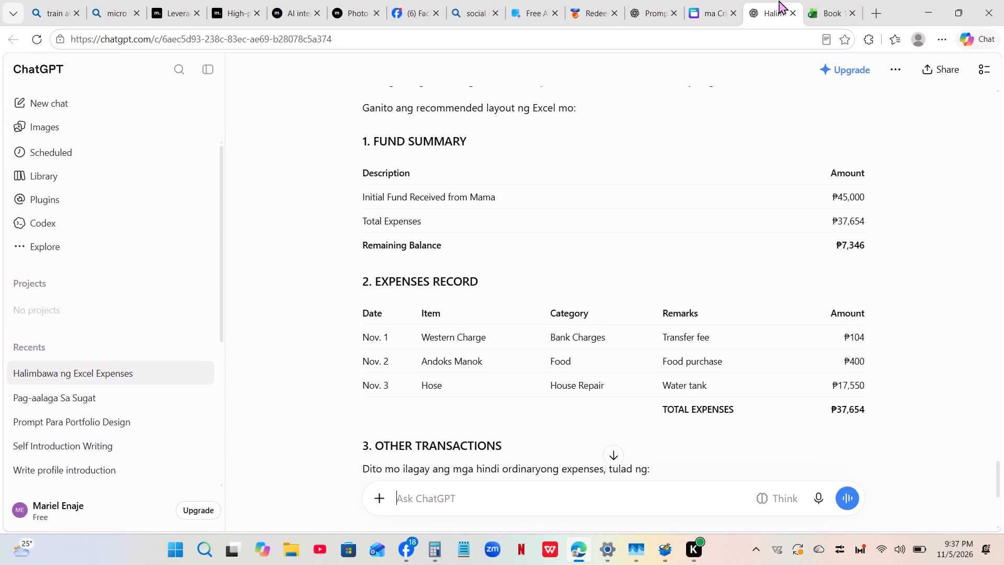
{"action": "left_click", "coordinate": [830, 0]}
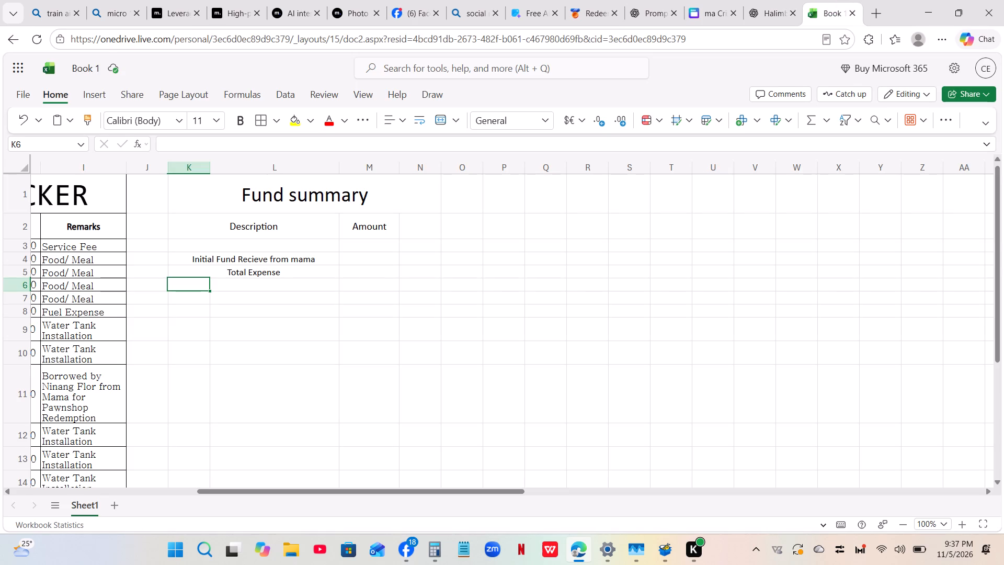
{"action": "left_click", "coordinate": [291, 277]}
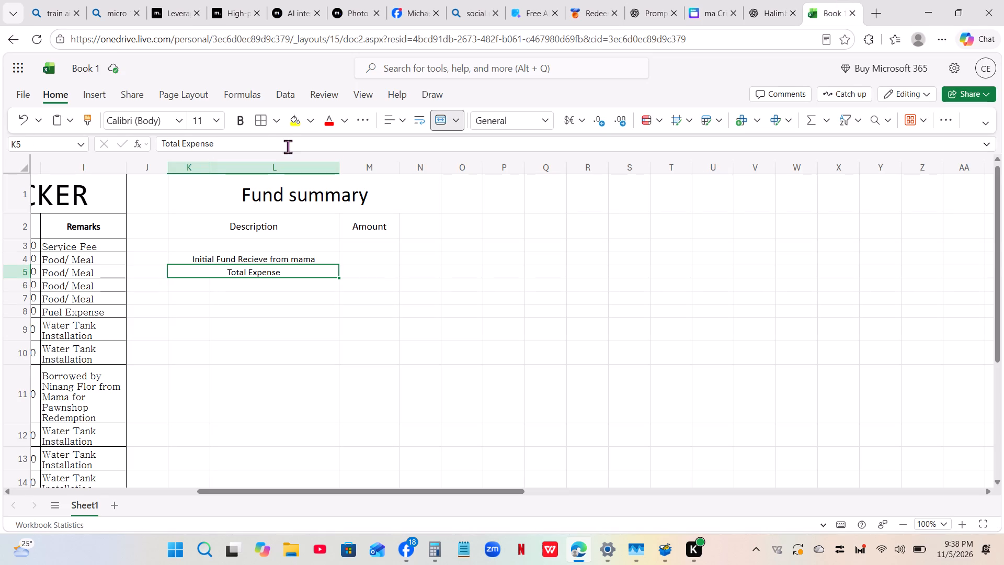
{"action": "key", "text": "s"}
{"action": "key", "text": "BackSpace"}
{"action": "key", "text": "BackSpace"}
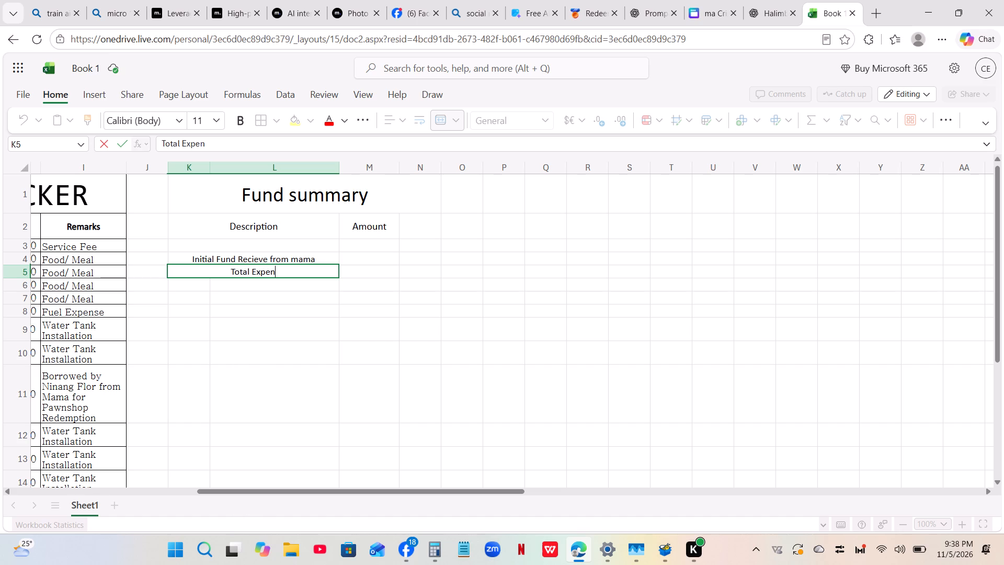
{"action": "left_click", "coordinate": [269, 309]}
Align the "Total Expenses" label in cell K5 to the left horizontally and to the middle vertically.
{"action": "left_click", "coordinate": [272, 275]}
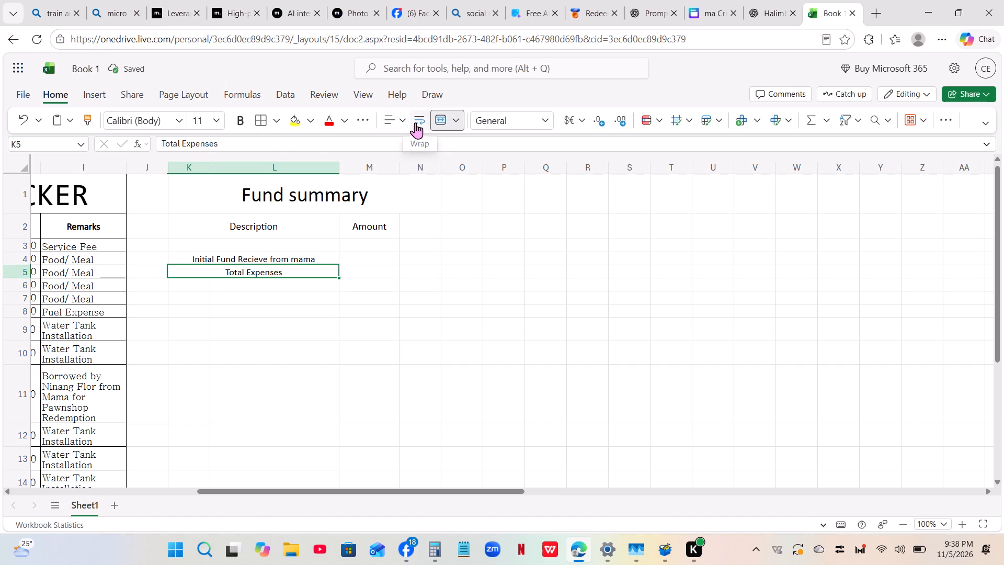
{"action": "left_click", "coordinate": [399, 120]}
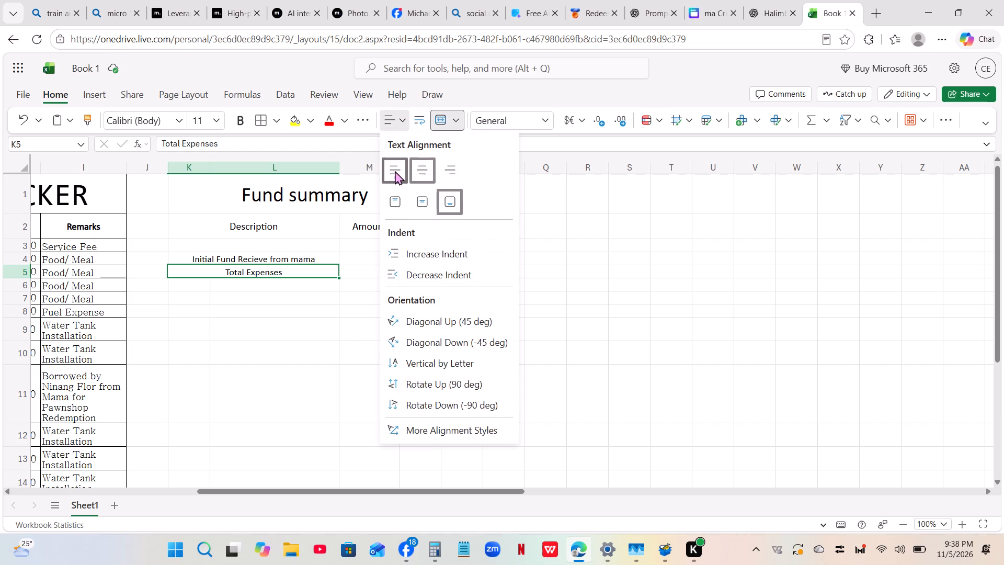
{"action": "left_click", "coordinate": [420, 168]}
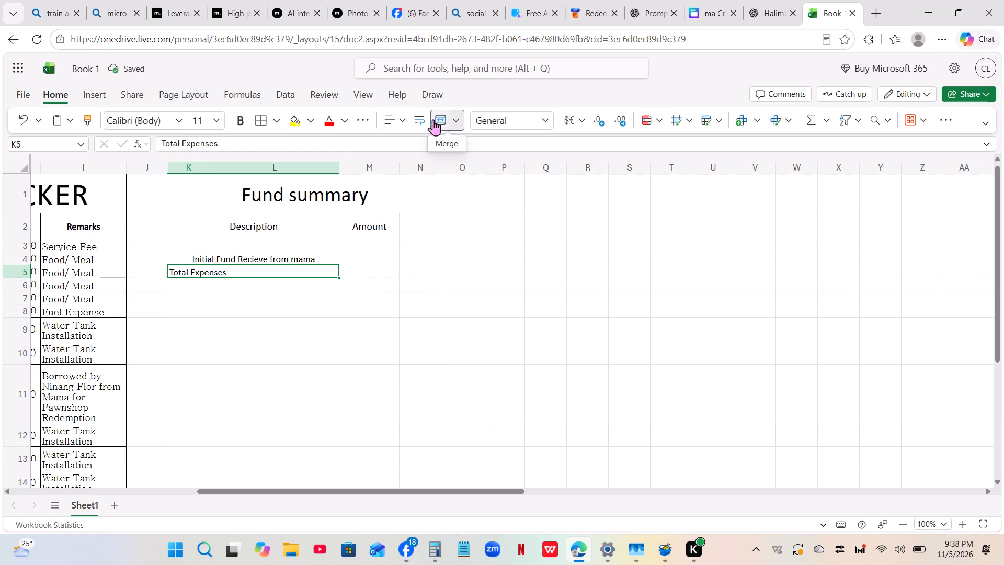
{"action": "left_click", "coordinate": [402, 123]}
{"action": "left_click", "coordinate": [417, 171]}
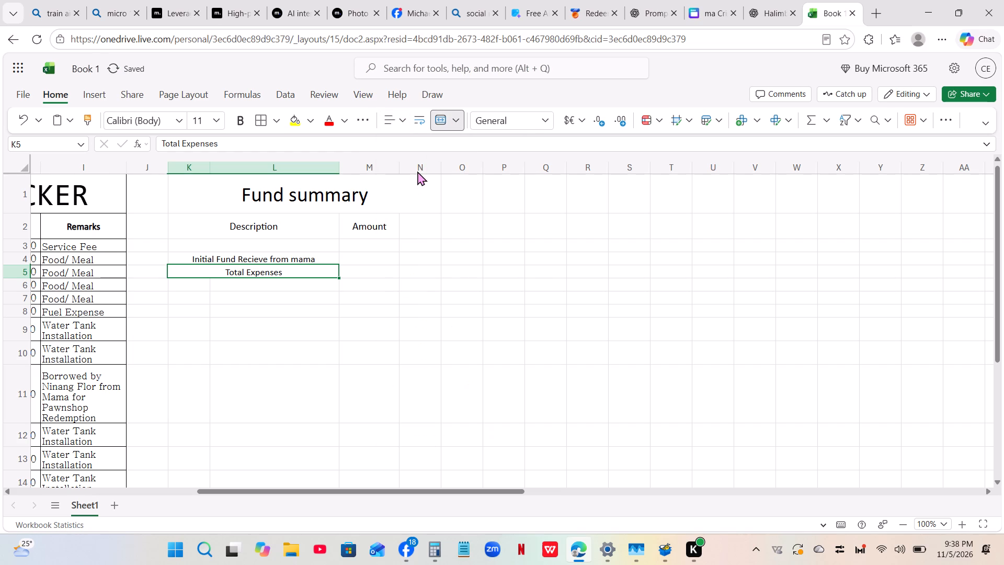
{"action": "left_click", "coordinate": [396, 123]}
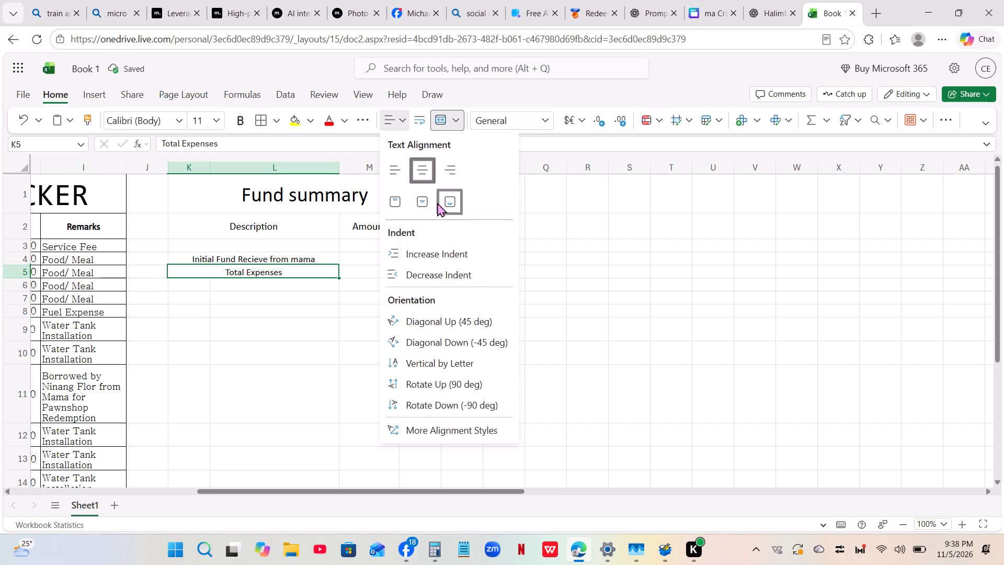
{"action": "left_click", "coordinate": [424, 204]}
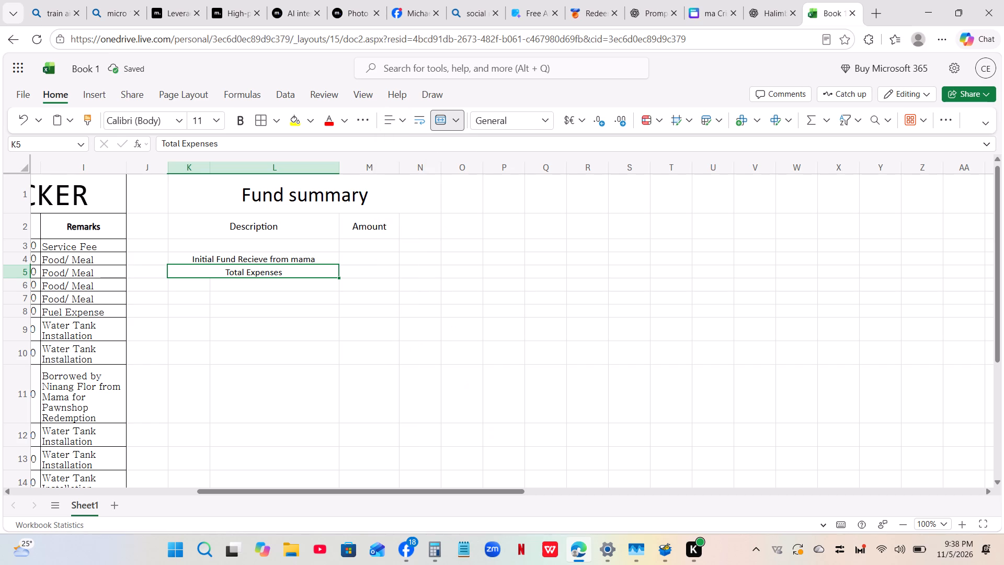
{"action": "left_click", "coordinate": [401, 116]}
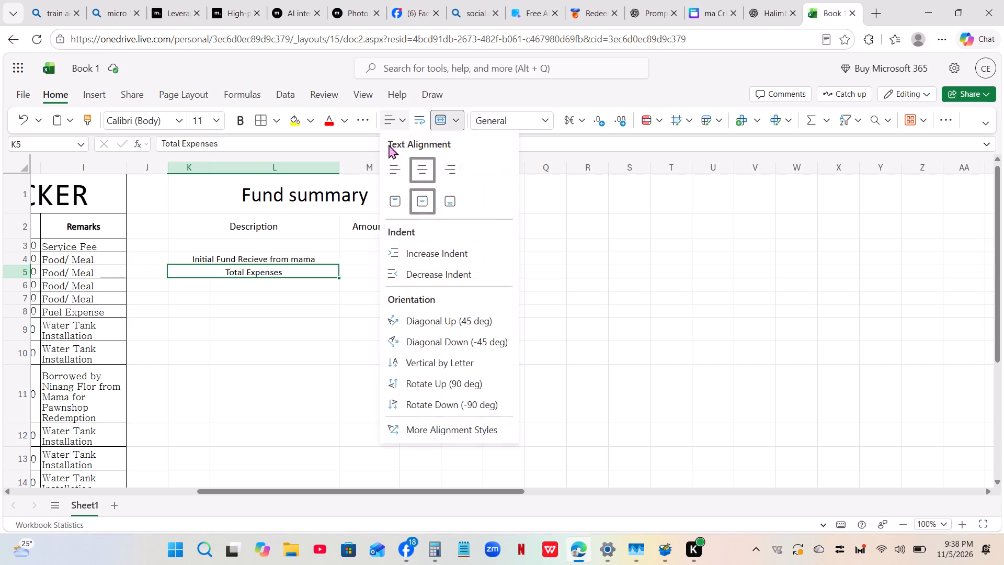
{"action": "left_click", "coordinate": [391, 175]}
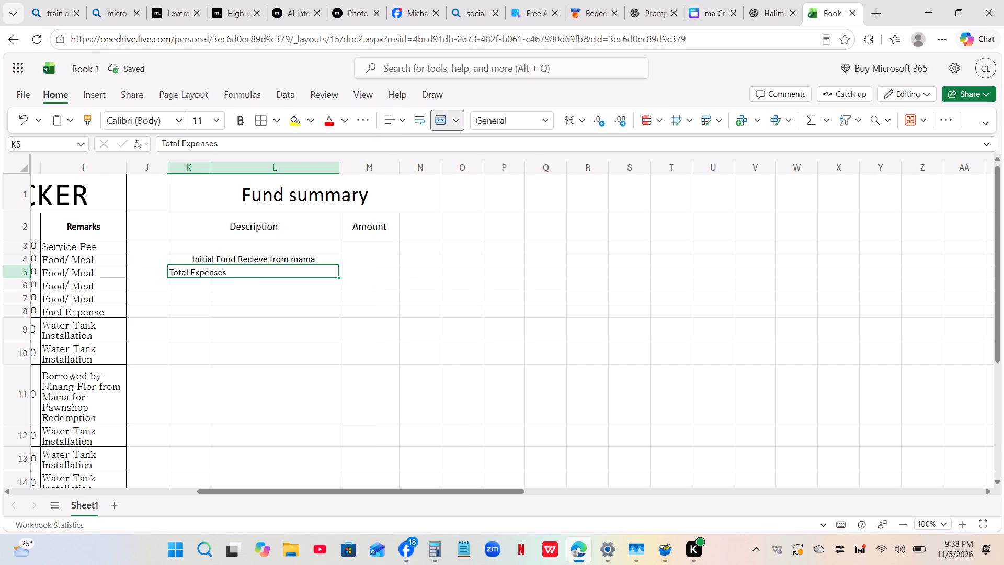
Left-align the initial fund label in cell K4.
{"action": "left_click", "coordinate": [291, 264]}
{"action": "left_click", "coordinate": [323, 250]}
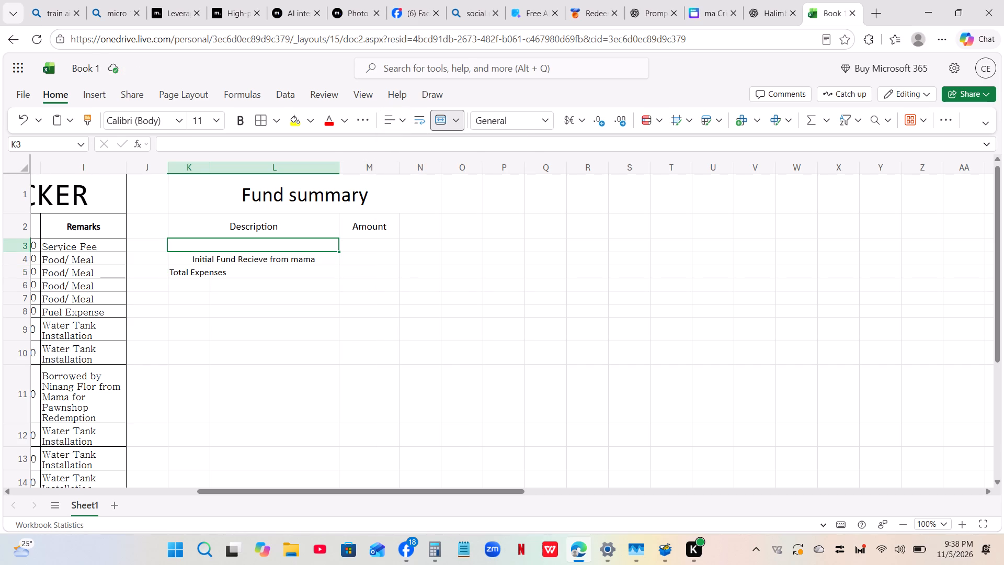
{"action": "left_click", "coordinate": [324, 256]}
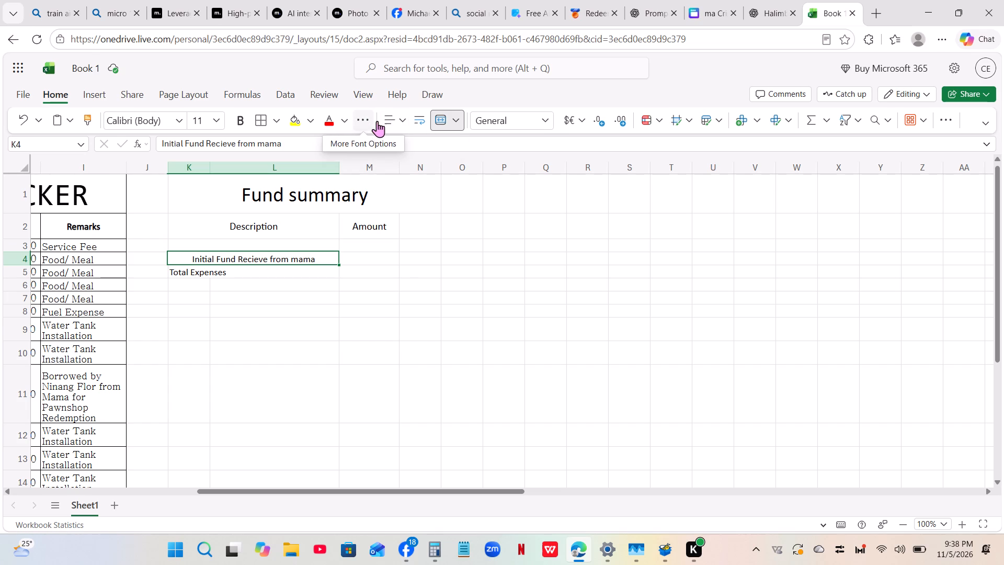
{"action": "left_click", "coordinate": [401, 120]}
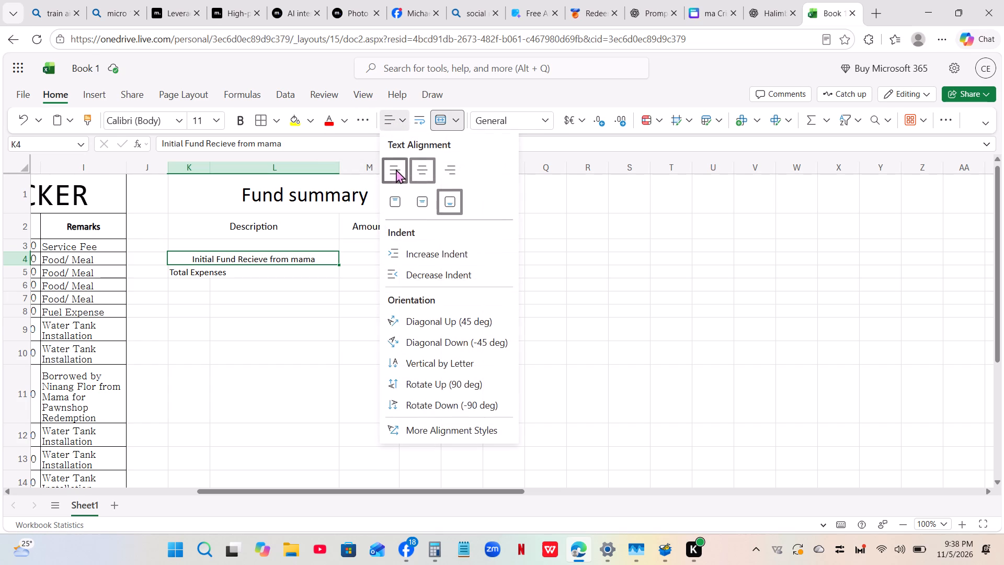
{"action": "left_click", "coordinate": [396, 169]}
{"action": "left_click", "coordinate": [353, 287]}
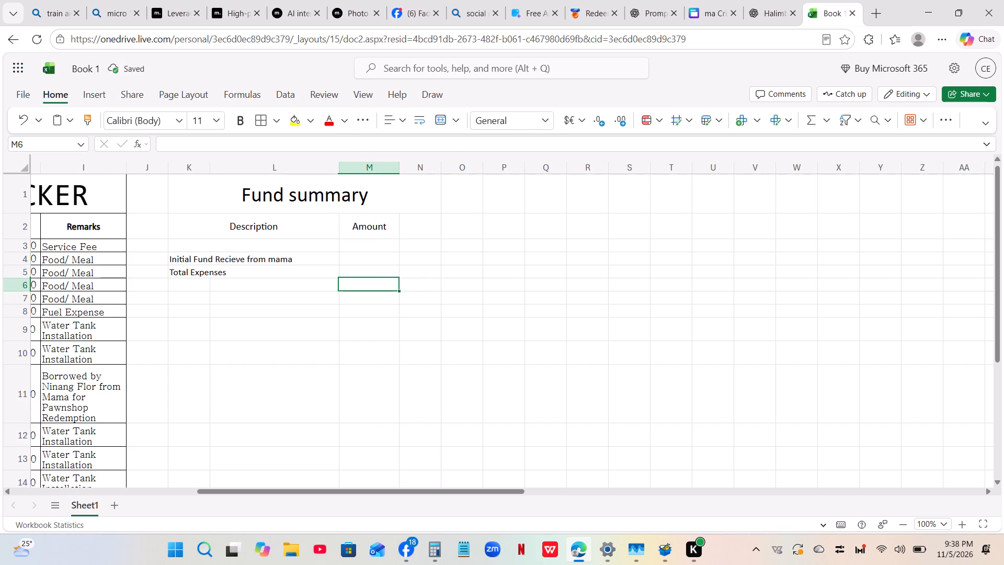
Copy the initial fund label from cell K4 into cell K3, directly below the Description header.
{"action": "left_click", "coordinate": [291, 262]}
{"action": "key", "text": "ctrl+c"}
{"action": "key", "text": "Up"}
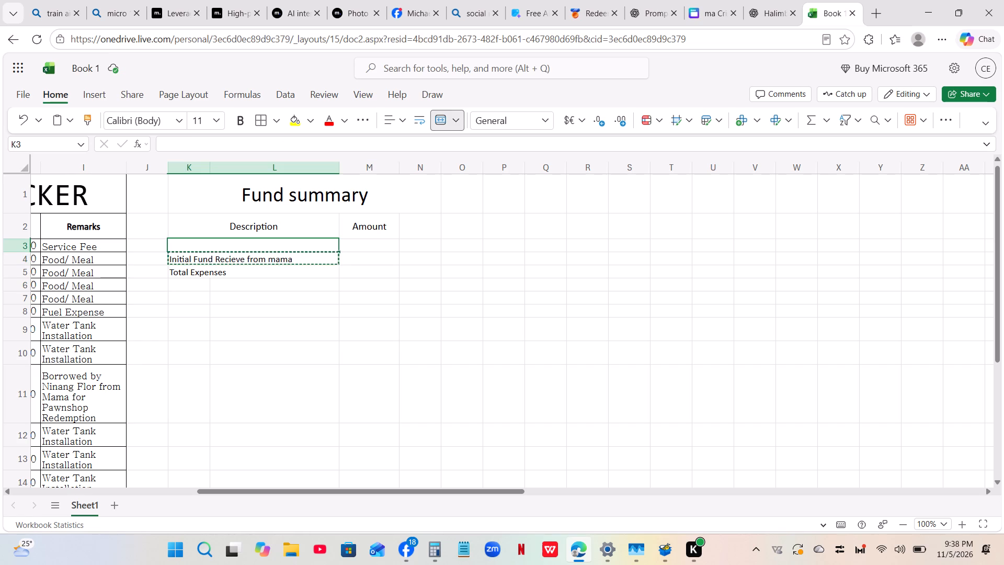
{"action": "key", "text": "ctrl+v"}
Move the "Total Expenses" label up by copying it from K5 over K4 and clearing K5.
{"action": "key", "text": "Down"}
{"action": "key", "text": "Down"}
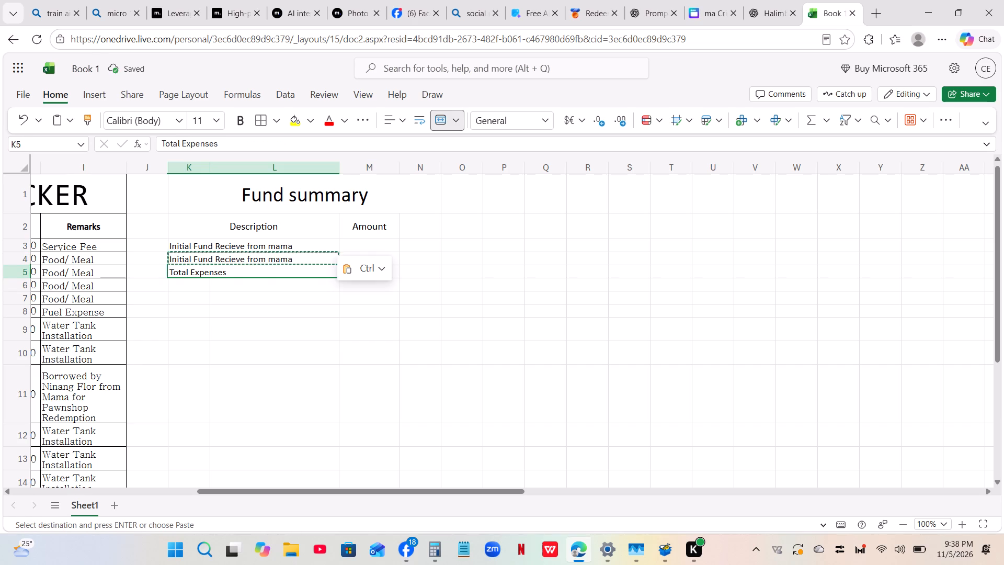
{"action": "key", "text": "ctrl+c"}
{"action": "key", "text": "Down"}
{"action": "key", "text": "Down"}
{"action": "key", "text": "Up"}
{"action": "key", "text": "Up"}
{"action": "key", "text": "Up"}
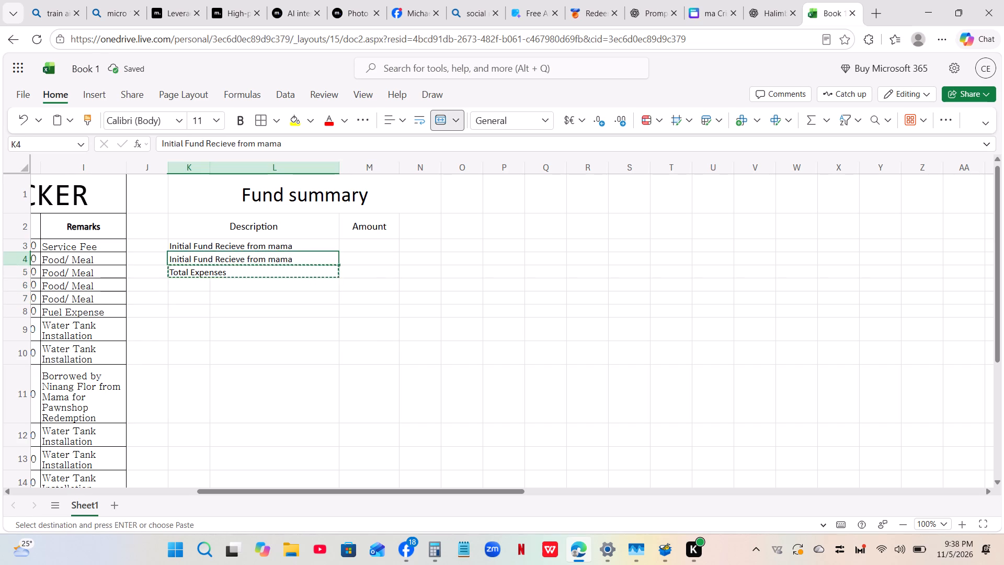
{"action": "key", "text": "ctrl+v"}
{"action": "key", "text": "Down"}
{"action": "key", "text": "BackSpace"}
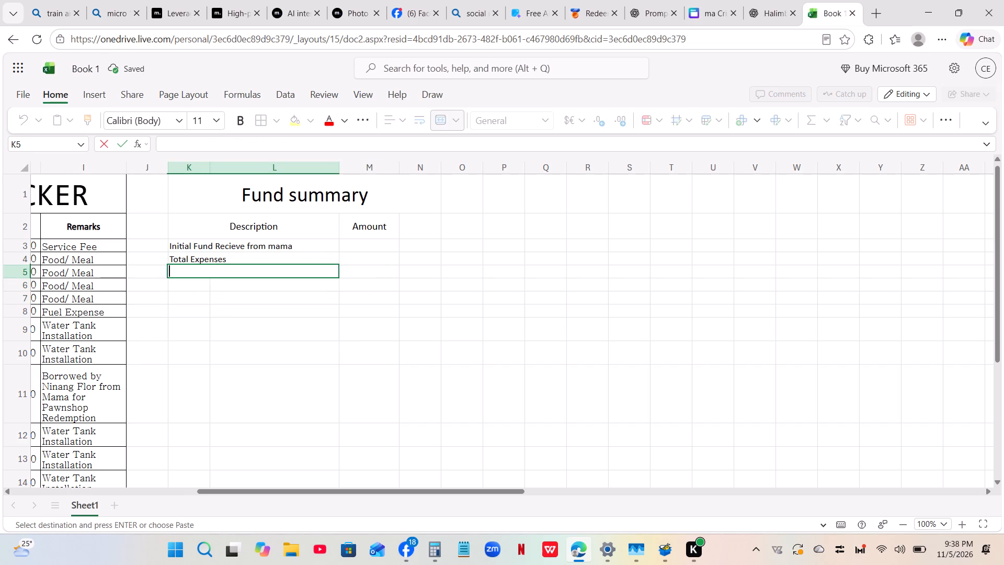
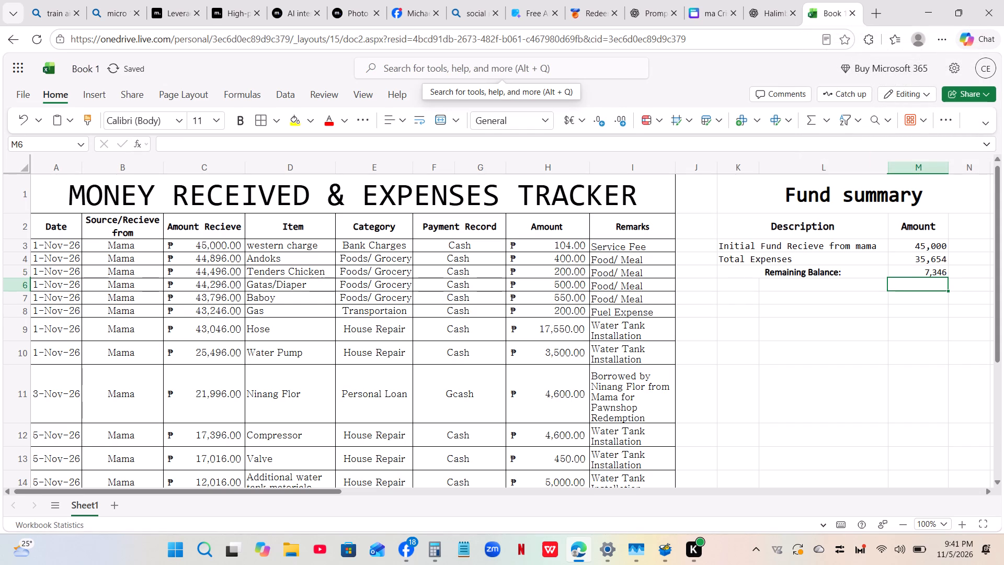
Try to apply the Accounting format with the ₱ Filipino symbol to the fund summary amounts, M3 to M5.
{"action": "left_click", "coordinate": [923, 243]}
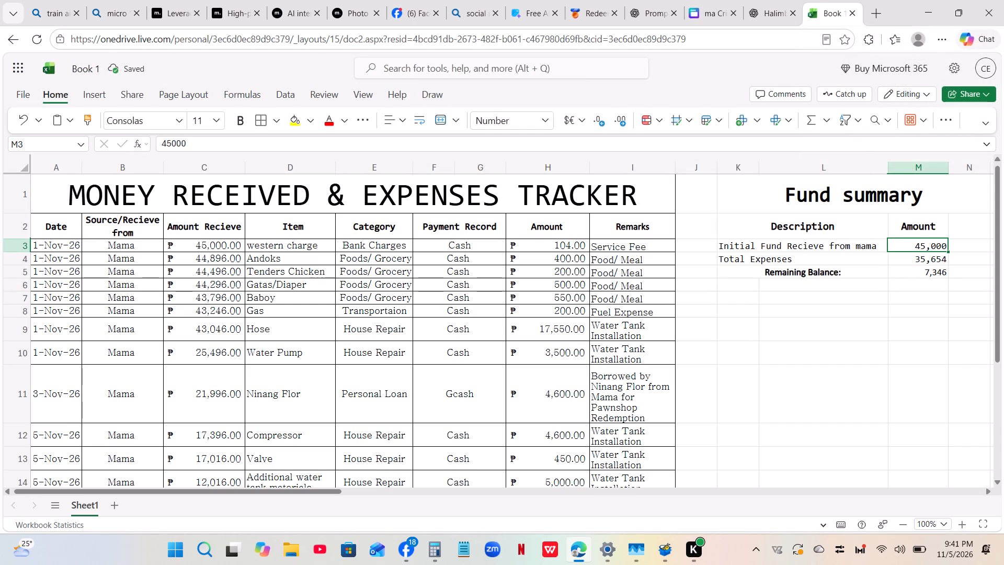
{"action": "left_click", "coordinate": [932, 271], "text": "ctrl+shift"}
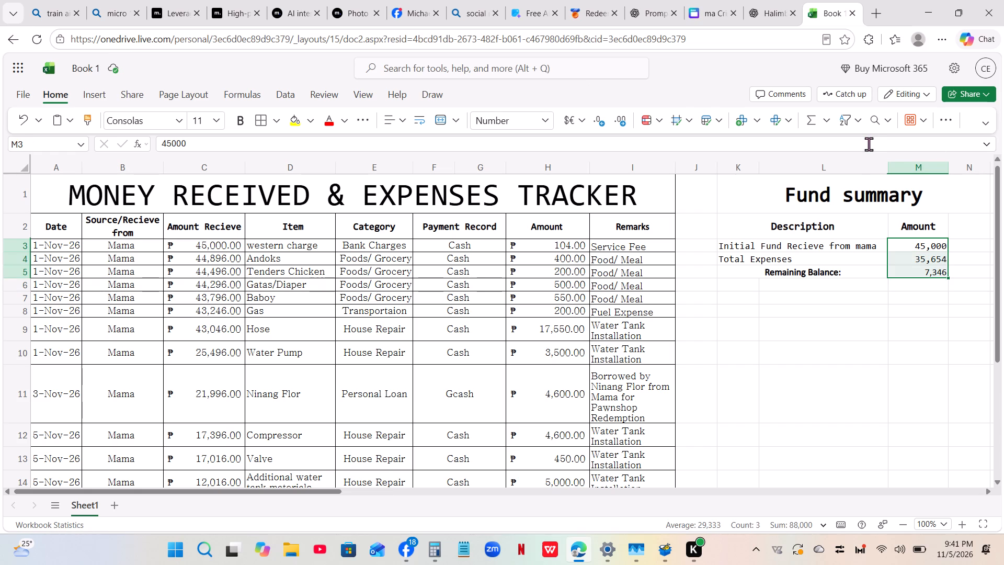
{"action": "left_click", "coordinate": [577, 116]}
{"action": "double_click", "coordinate": [617, 248]}
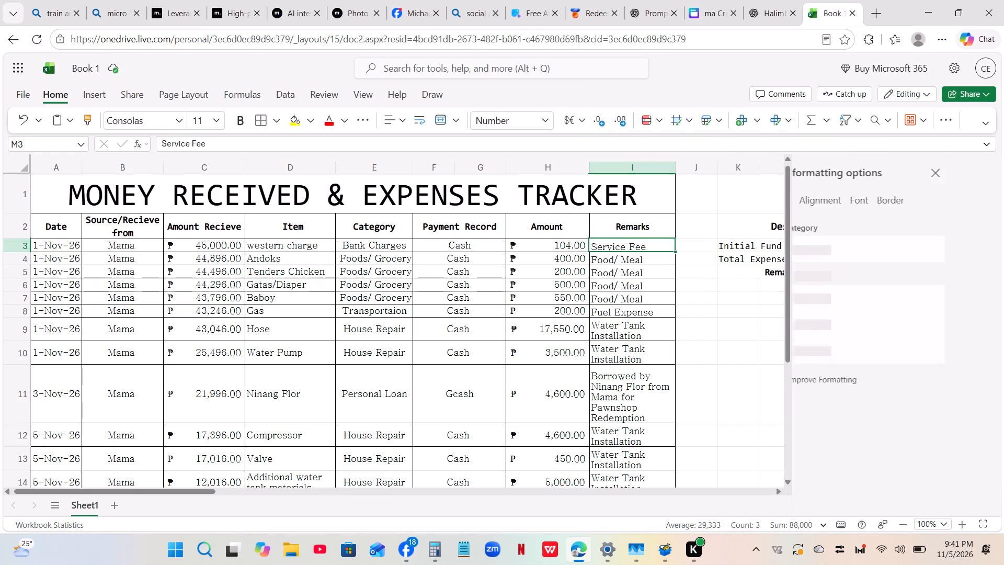
{"action": "scroll", "coordinate": [877, 307], "scroll_direction": "down", "scroll_amount": 1}
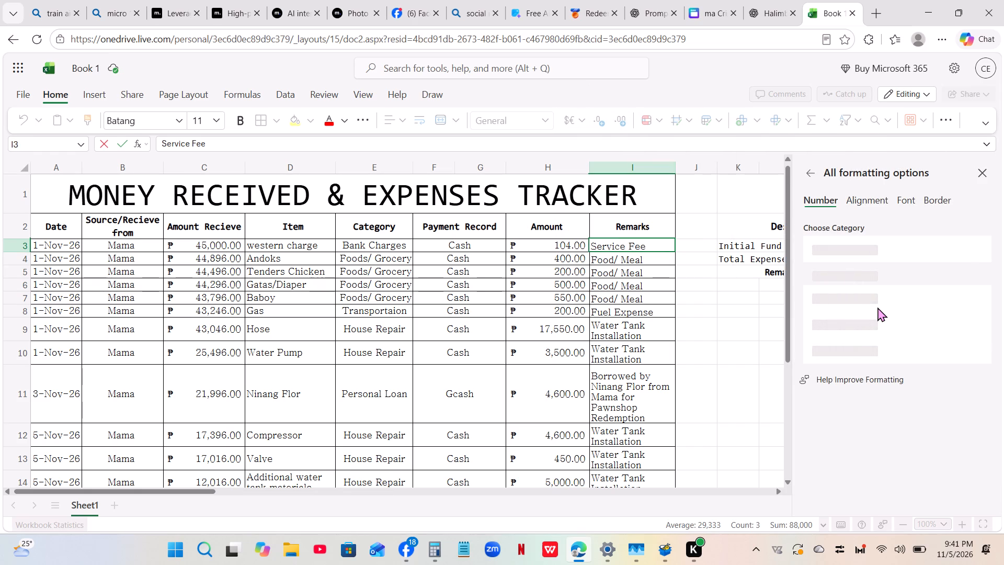
{"action": "scroll", "coordinate": [877, 307], "scroll_direction": "down", "scroll_amount": 3}
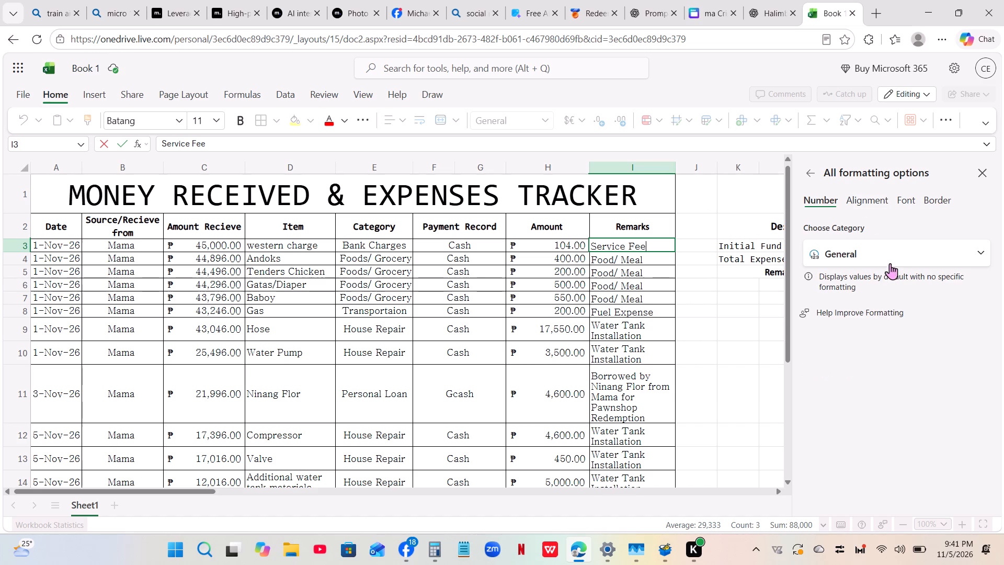
{"action": "left_click", "coordinate": [883, 258]}
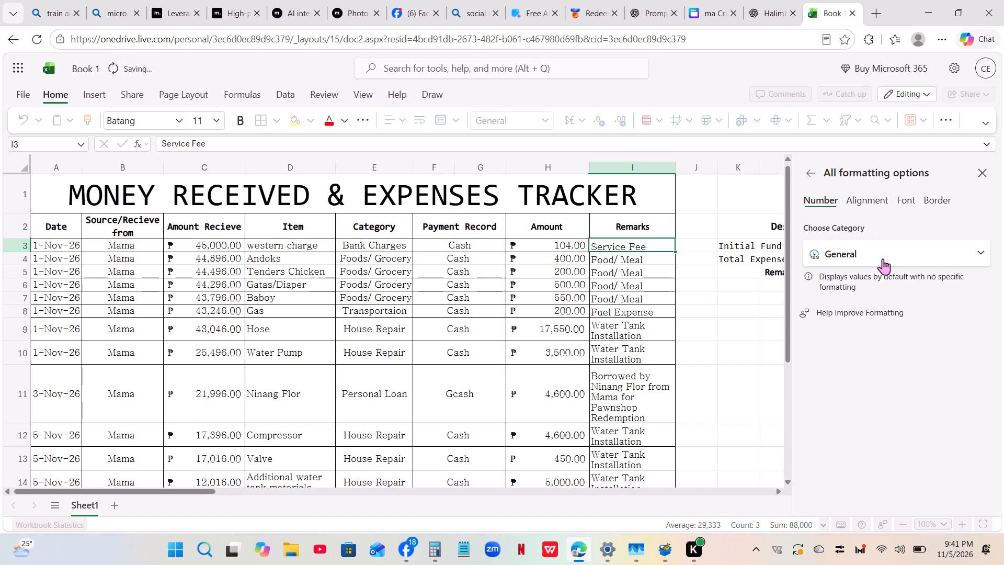
{"action": "left_click", "coordinate": [970, 251]}
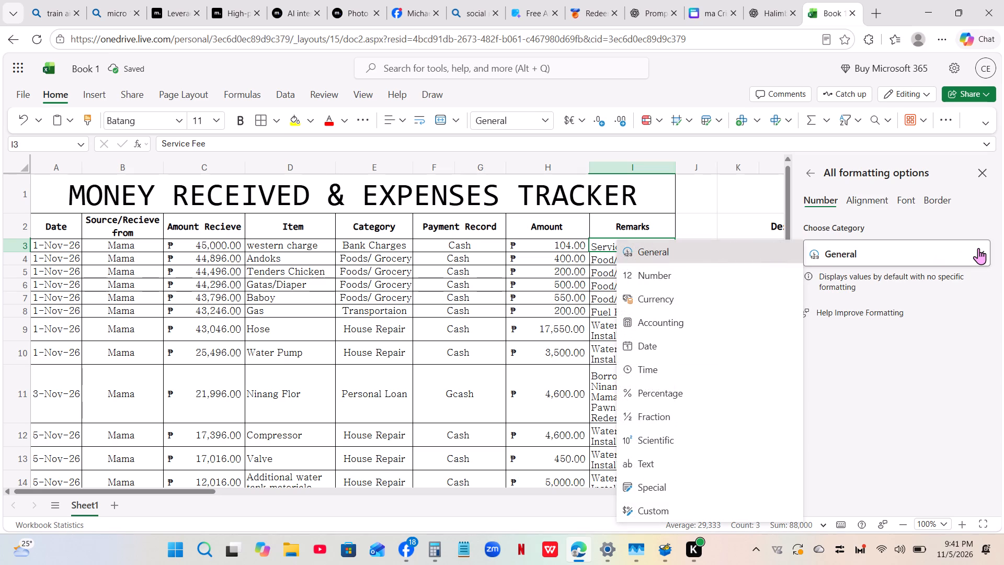
{"action": "left_click", "coordinate": [721, 325]}
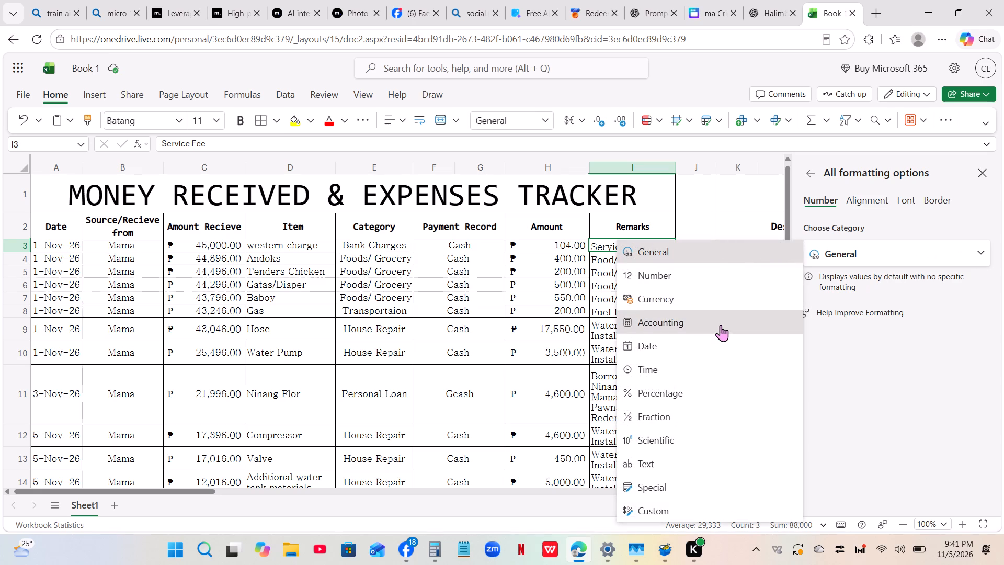
{"action": "left_click", "coordinate": [863, 287]}
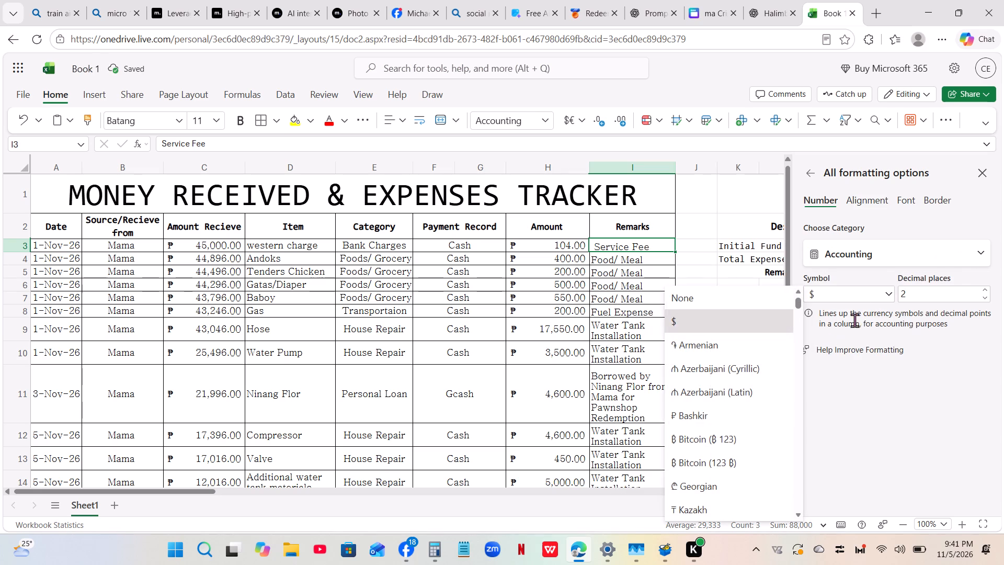
{"action": "scroll", "coordinate": [735, 414], "scroll_direction": "down", "scroll_amount": 8}
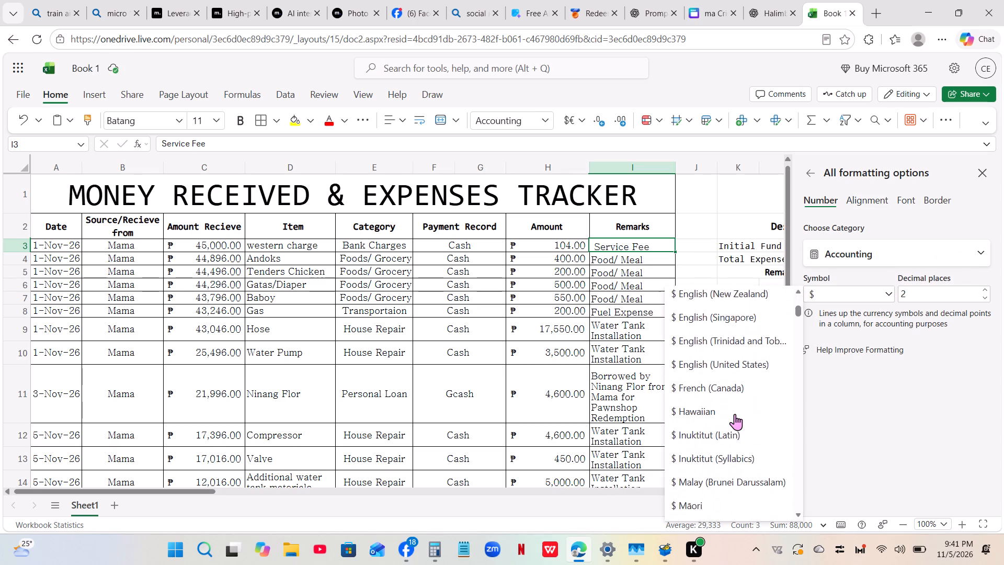
{"action": "scroll", "coordinate": [735, 414], "scroll_direction": "down", "scroll_amount": 6}
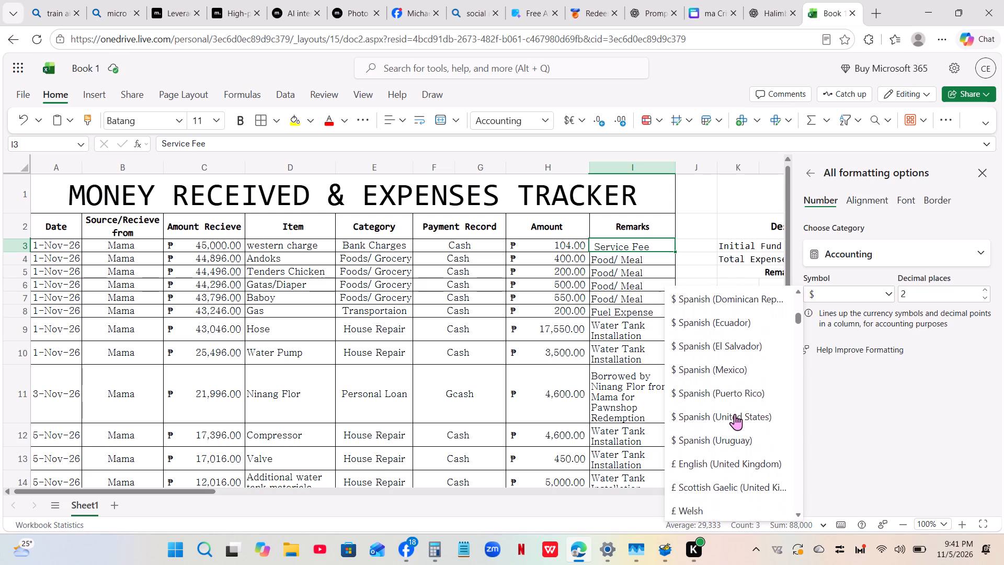
{"action": "scroll", "coordinate": [735, 414], "scroll_direction": "down", "scroll_amount": 5}
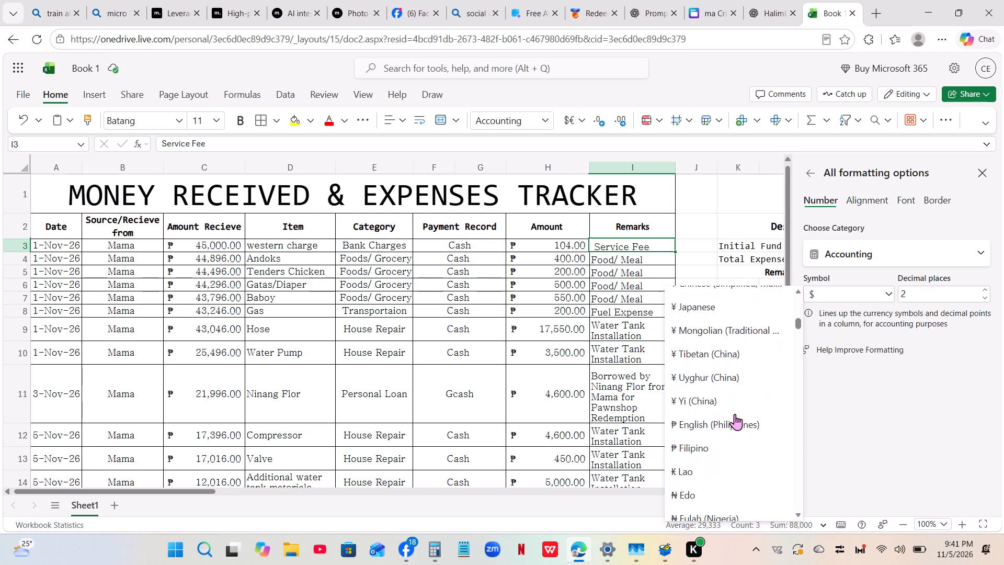
{"action": "left_click", "coordinate": [725, 446]}
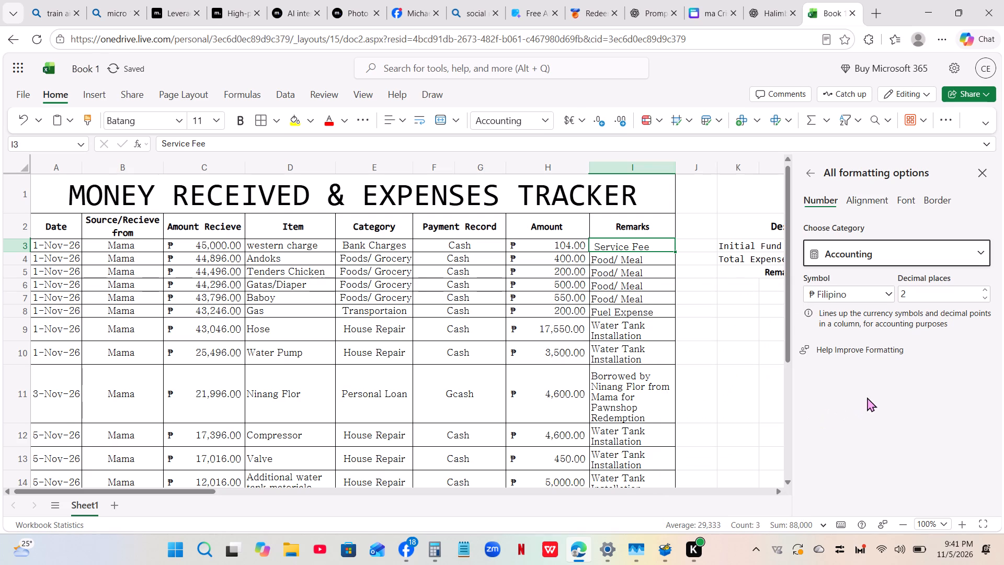
{"action": "left_click", "coordinate": [744, 349]}
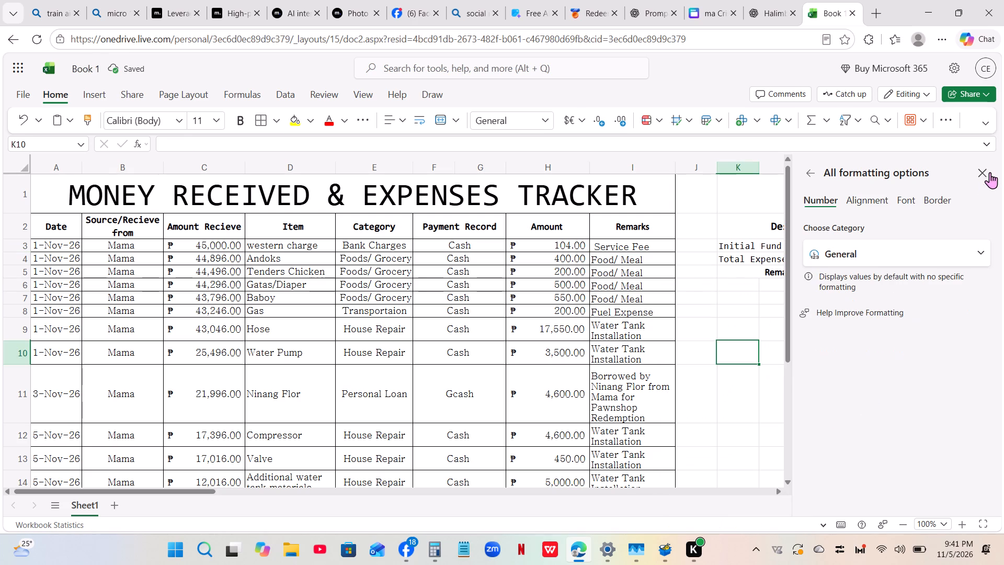
{"action": "left_click", "coordinate": [986, 171]}
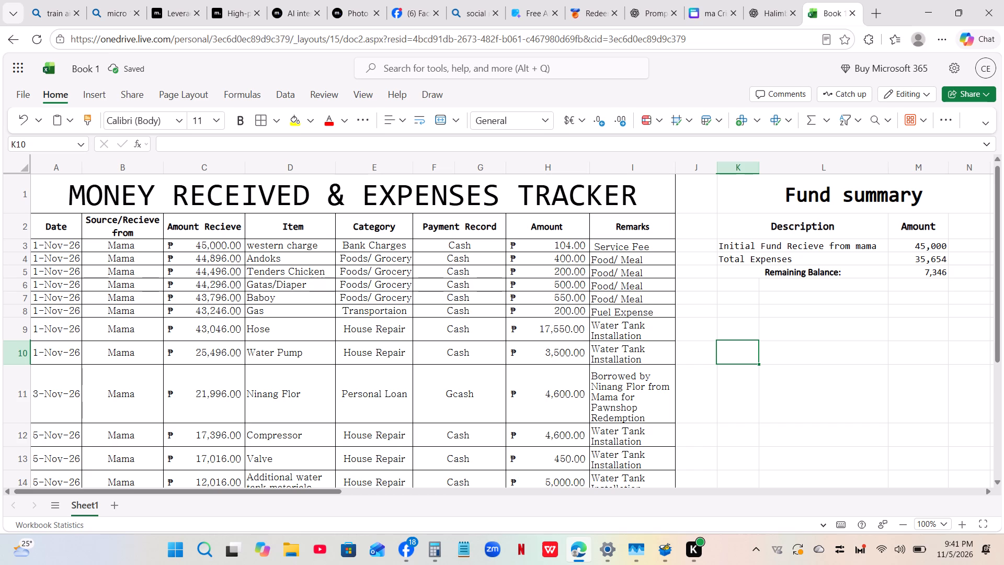
Apply the Accounting format with the ₱ Filipino symbol and 2 decimal places to the fund summary amounts, M3 to M5.
{"action": "left_click", "coordinate": [922, 244]}
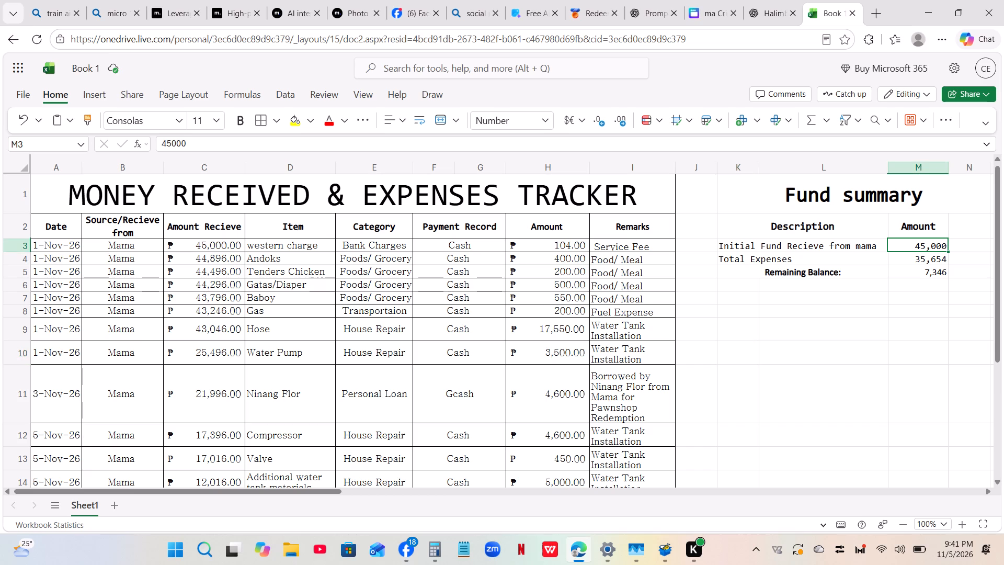
{"action": "left_click", "coordinate": [926, 274], "text": "ctrl+shift"}
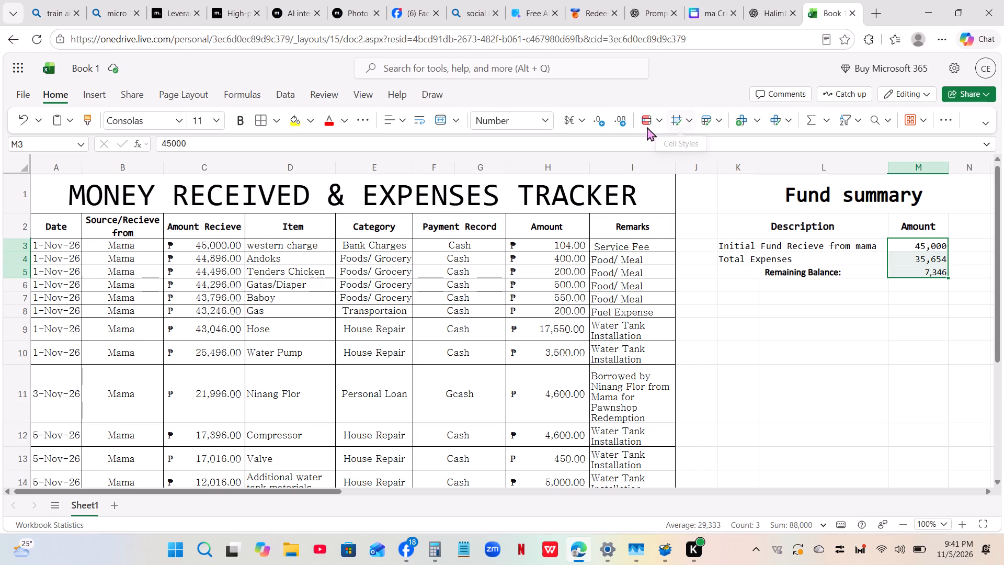
{"action": "left_click", "coordinate": [584, 120]}
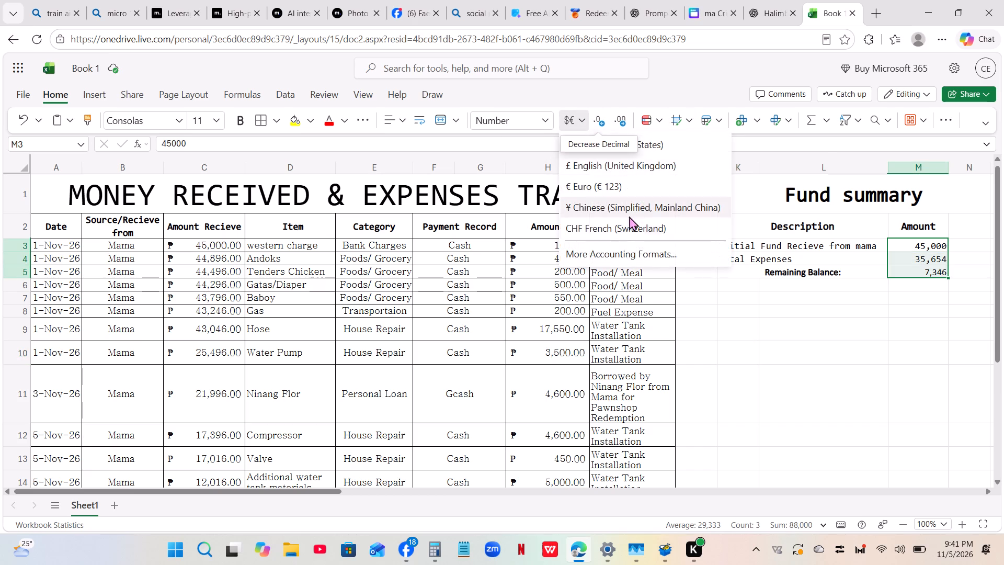
{"action": "left_click", "coordinate": [626, 253]}
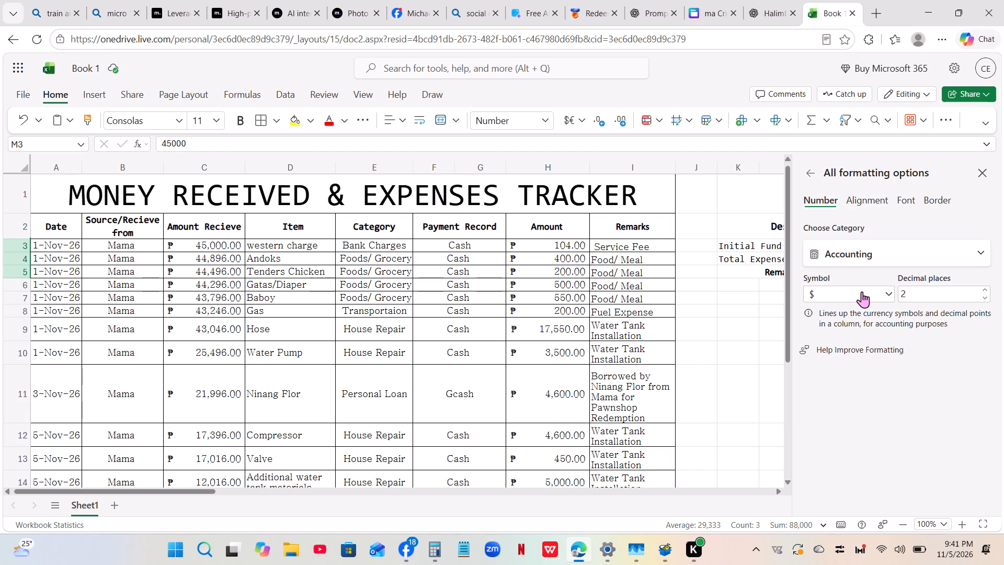
{"action": "left_click", "coordinate": [862, 291]}
{"action": "scroll", "coordinate": [862, 291], "scroll_direction": "down", "scroll_amount": 4}
{"action": "scroll", "coordinate": [723, 409], "scroll_direction": "down", "scroll_amount": 11}
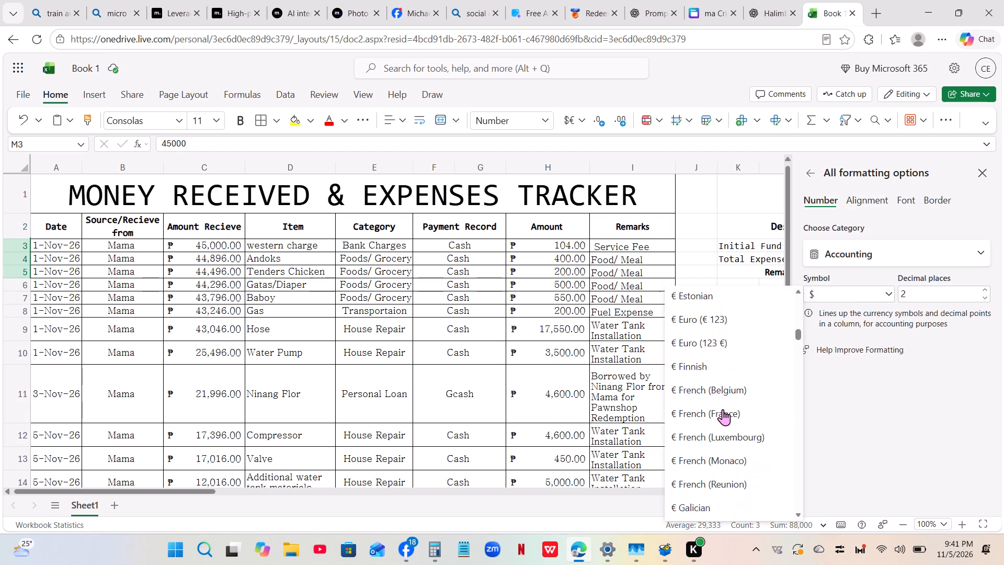
{"action": "scroll", "coordinate": [723, 409], "scroll_direction": "down", "scroll_amount": 1}
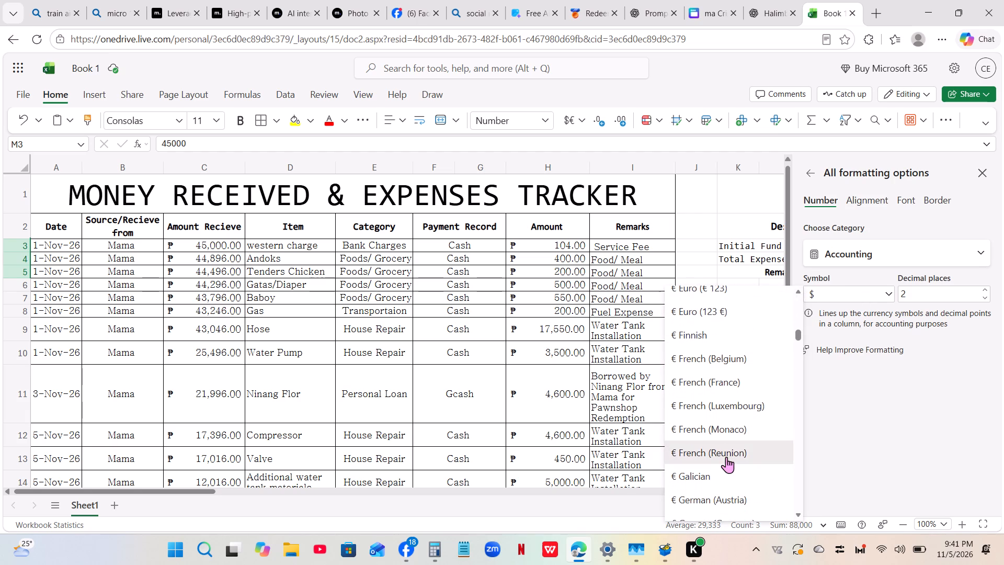
{"action": "scroll", "coordinate": [731, 365], "scroll_direction": "up", "scroll_amount": 4}
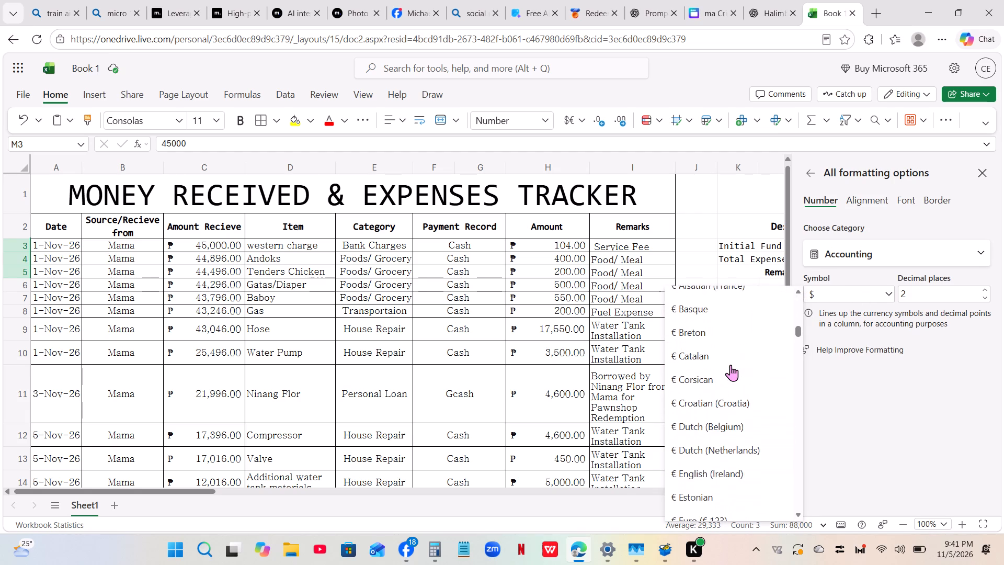
{"action": "scroll", "coordinate": [731, 365], "scroll_direction": "up", "scroll_amount": 3}
{"action": "scroll", "coordinate": [731, 365], "scroll_direction": "down", "scroll_amount": 1}
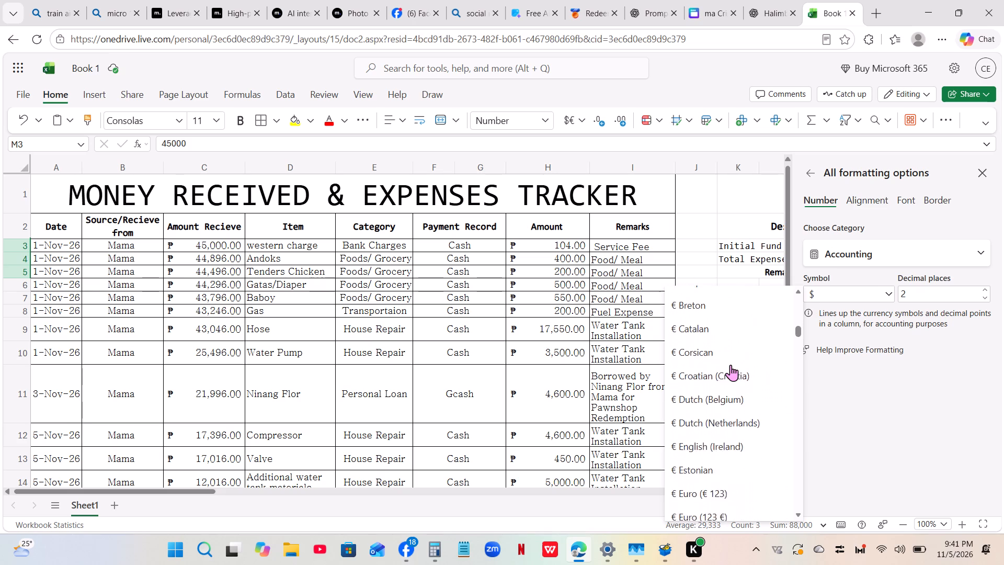
{"action": "scroll", "coordinate": [731, 365], "scroll_direction": "down", "scroll_amount": 7}
{"action": "scroll", "coordinate": [731, 365], "scroll_direction": "up", "scroll_amount": 2}
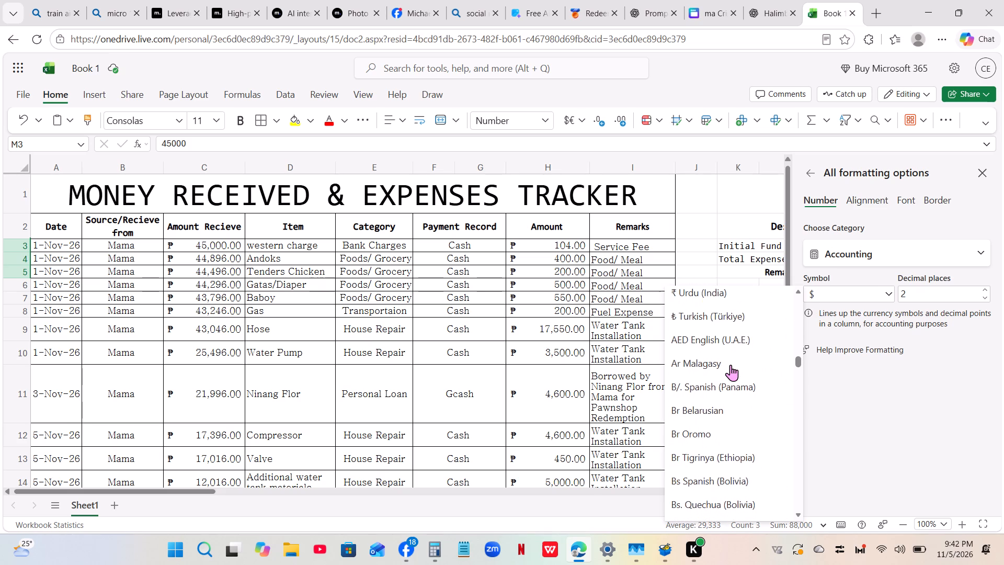
{"action": "scroll", "coordinate": [731, 365], "scroll_direction": "up", "scroll_amount": 2}
{"action": "scroll", "coordinate": [731, 365], "scroll_direction": "down", "scroll_amount": 3}
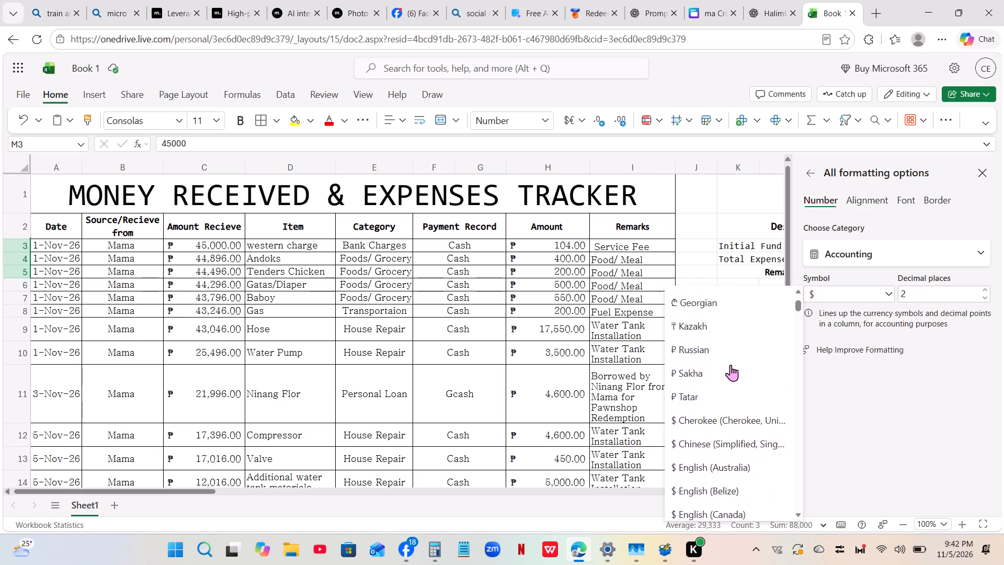
{"action": "scroll", "coordinate": [731, 365], "scroll_direction": "down", "scroll_amount": 8}
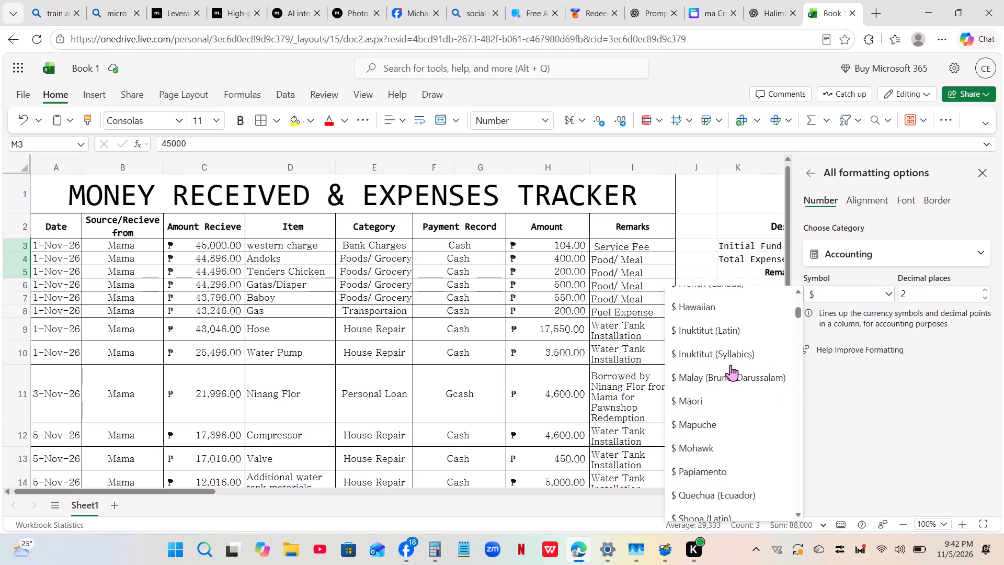
{"action": "scroll", "coordinate": [731, 365], "scroll_direction": "down", "scroll_amount": 7}
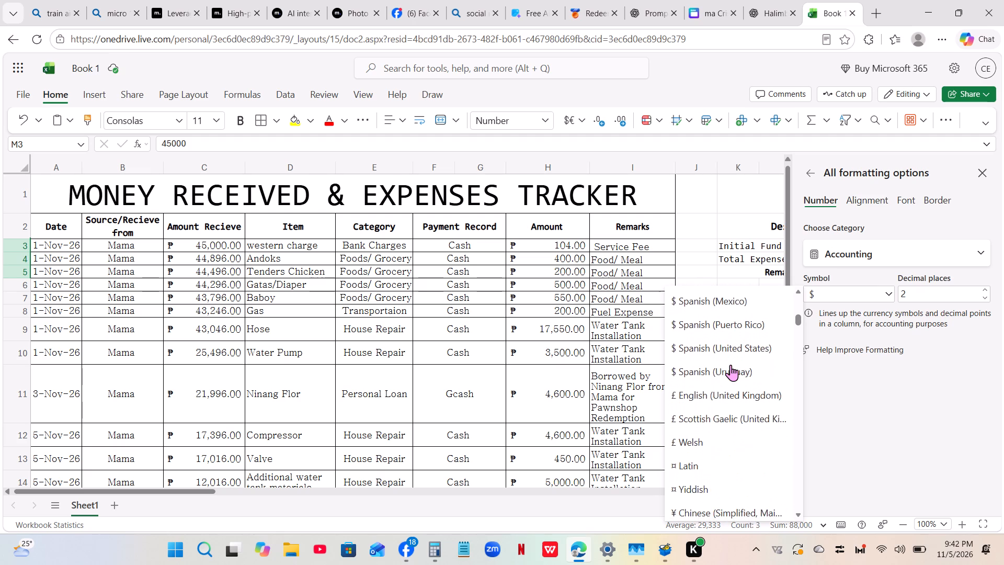
{"action": "scroll", "coordinate": [731, 365], "scroll_direction": "down", "scroll_amount": 4}
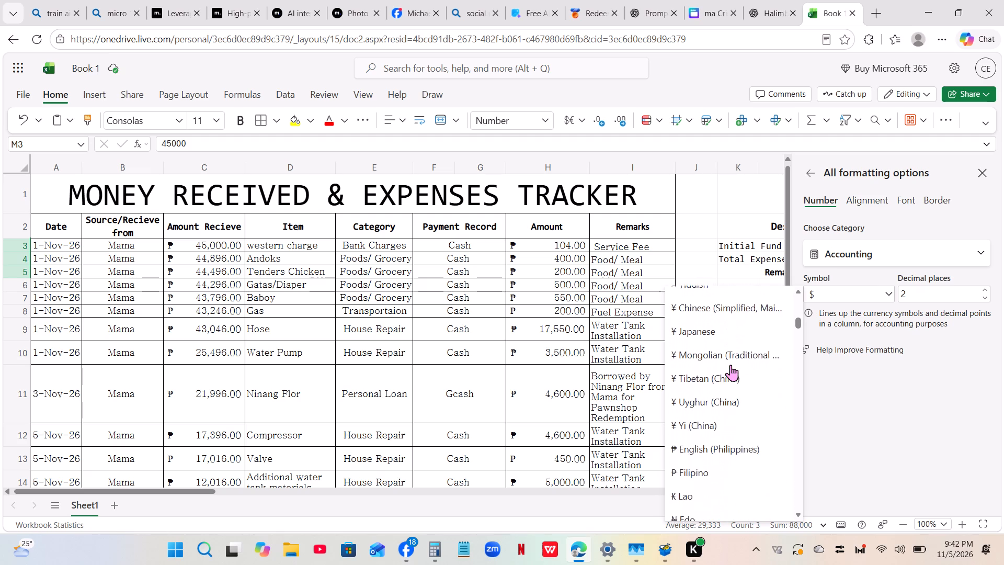
{"action": "scroll", "coordinate": [731, 365], "scroll_direction": "down", "scroll_amount": 2}
{"action": "left_click", "coordinate": [720, 420]}
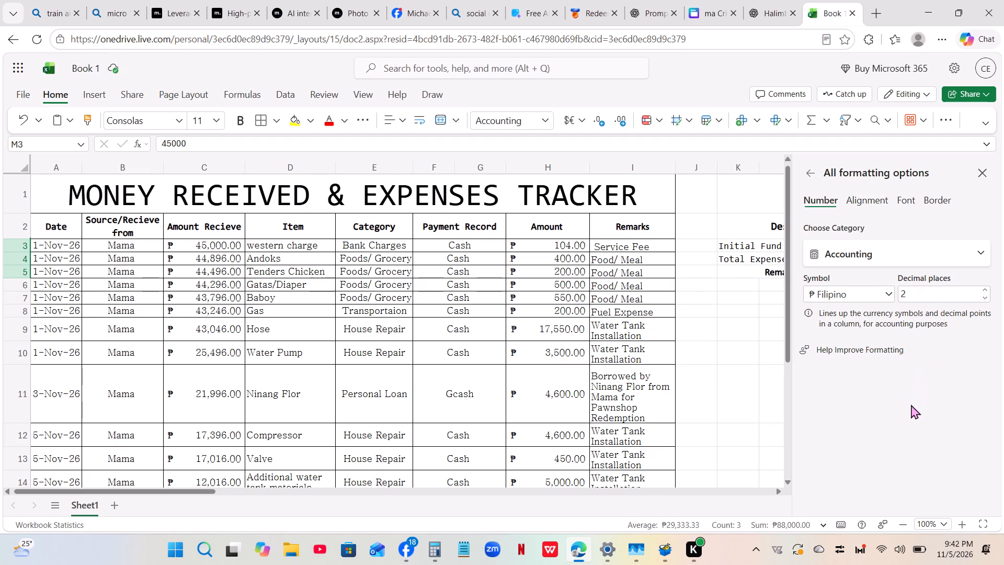
Widen column M slightly so the peso amounts in the fund summary fit, and close the formatting options.
{"action": "scroll", "coordinate": [704, 393], "scroll_direction": "left", "scroll_amount": 4}
{"action": "left_click", "coordinate": [667, 329]}
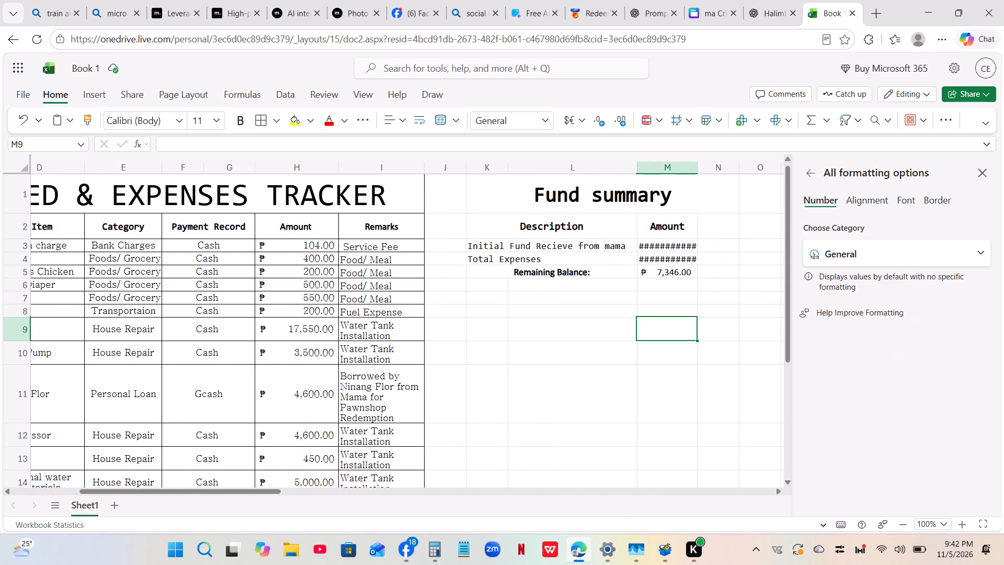
{"action": "left_click", "coordinate": [683, 256]}
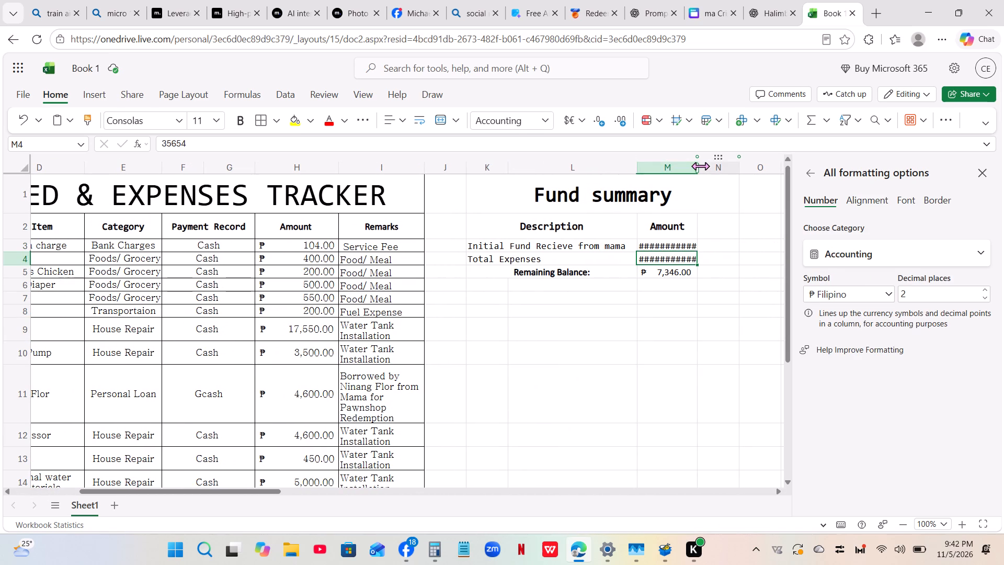
{"action": "left_click_drag", "start_coordinate": [700, 166], "coordinate": [710, 166]}
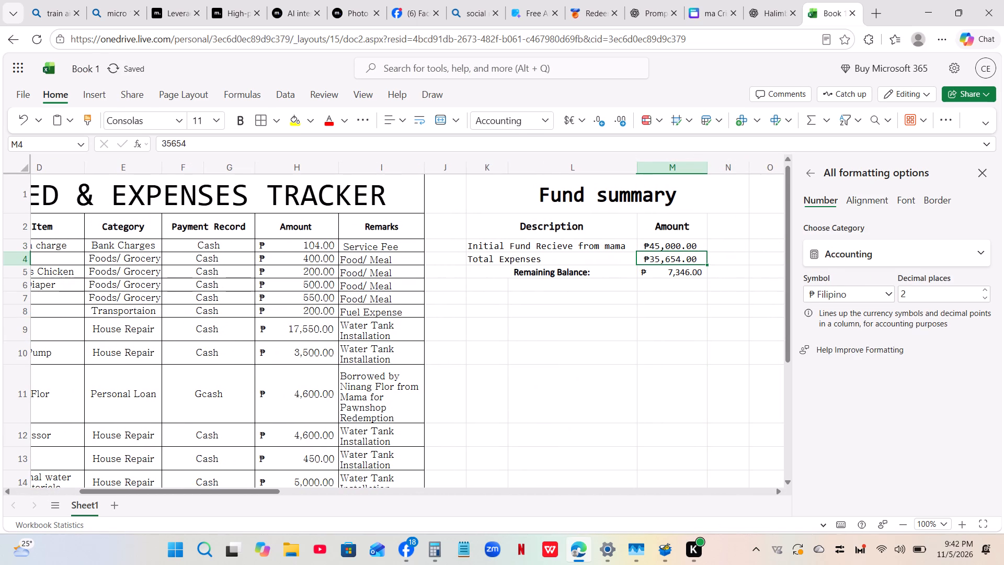
{"action": "left_click", "coordinate": [679, 312]}
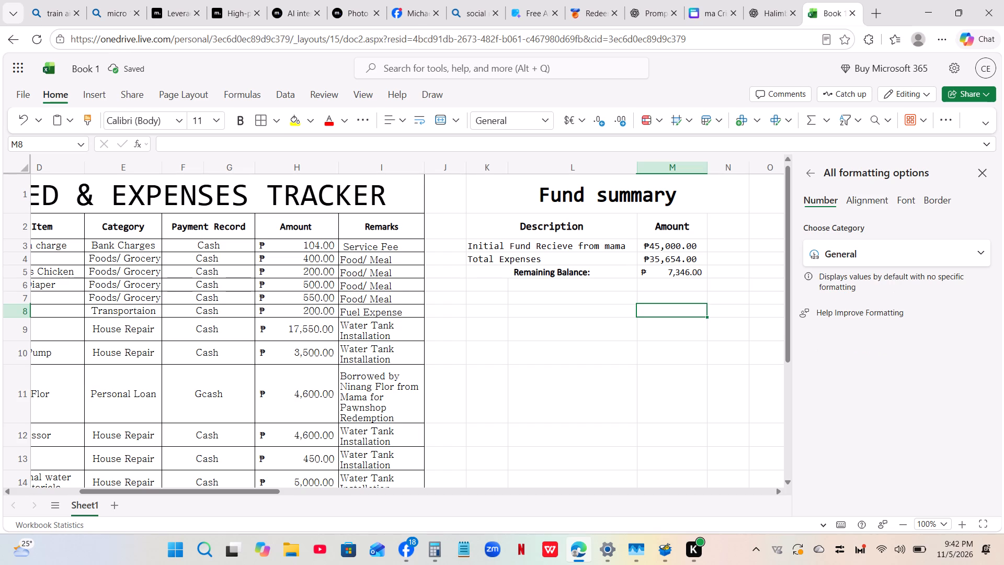
{"action": "left_click", "coordinate": [584, 343]}
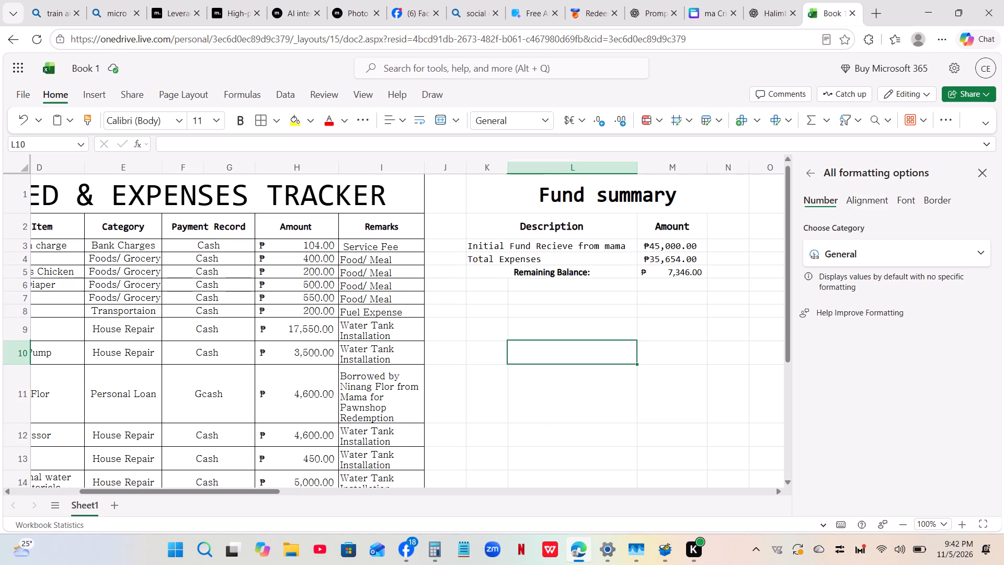
{"action": "left_click", "coordinate": [984, 169]}
Centre the fund summary amounts in M3 to M5 both vertically and horizontally.
{"action": "left_click", "coordinate": [688, 253]}
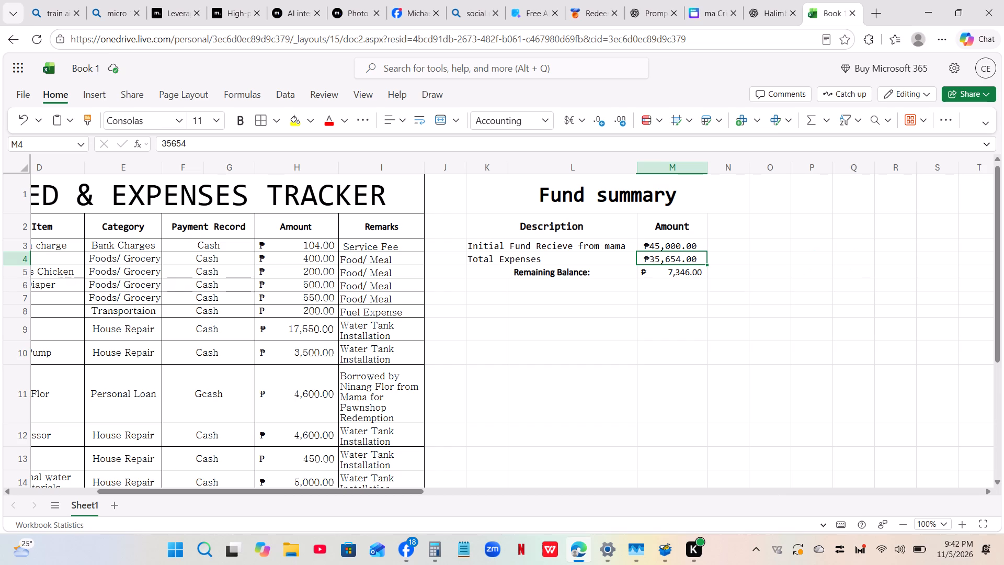
{"action": "key", "text": "Up"}
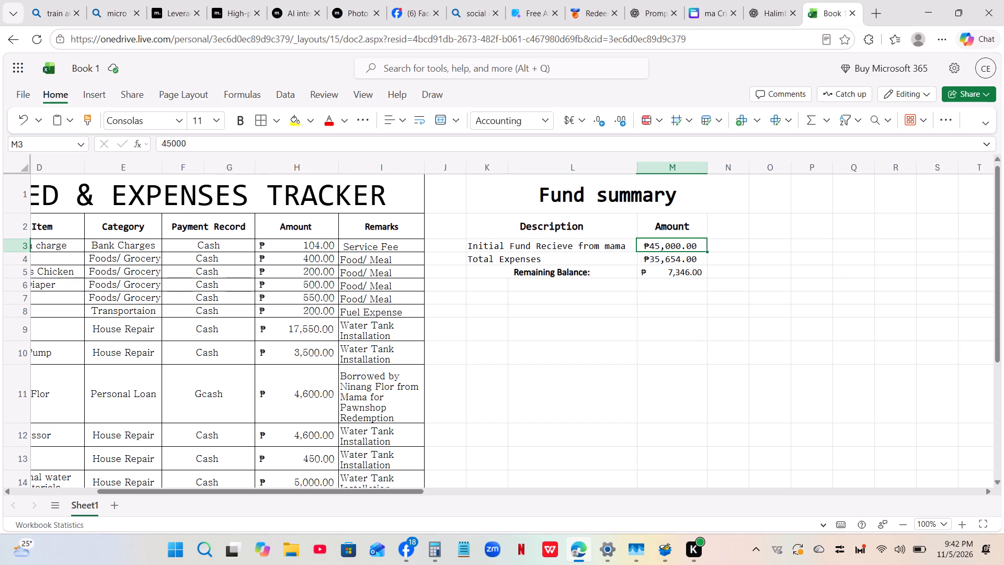
{"action": "left_click", "coordinate": [693, 275], "text": "ctrl+shift"}
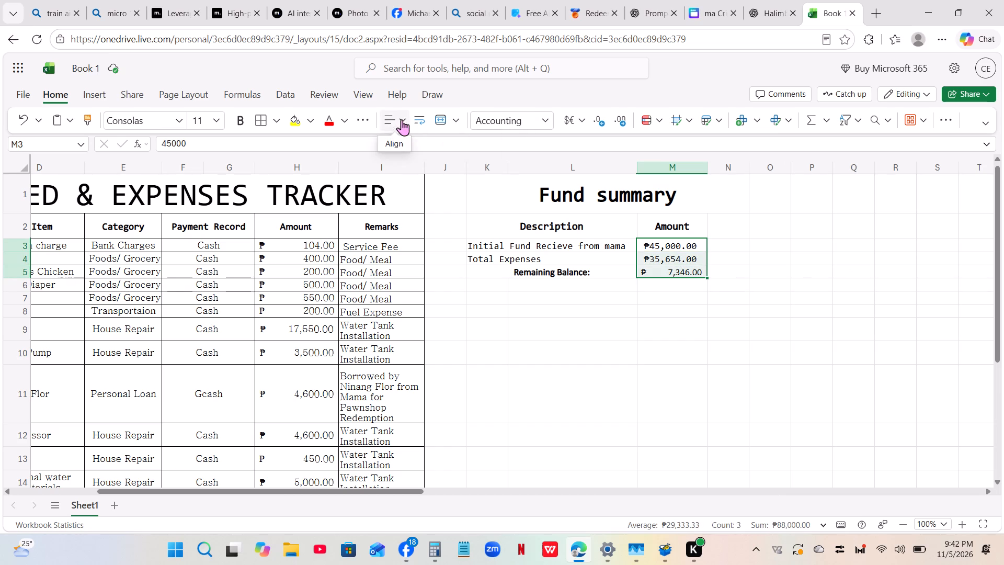
{"action": "left_click", "coordinate": [402, 119]}
{"action": "left_click", "coordinate": [427, 201]}
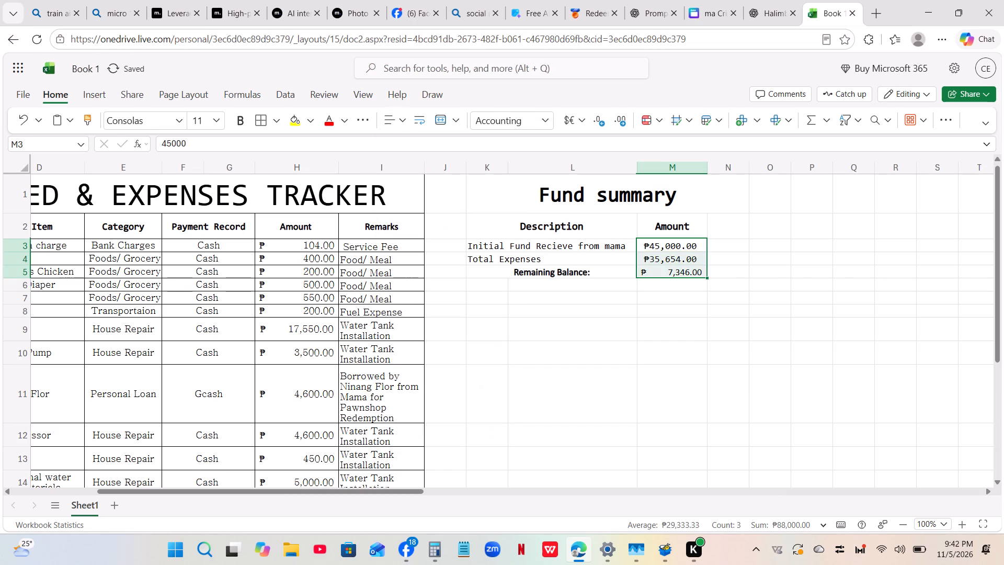
{"action": "left_click", "coordinate": [403, 122]}
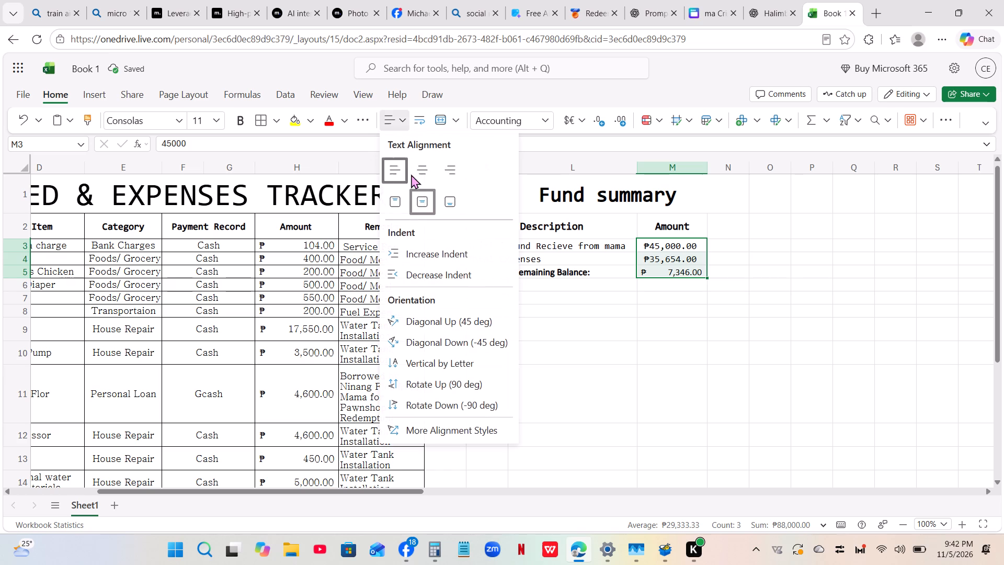
{"action": "left_click", "coordinate": [417, 174]}
{"action": "left_click", "coordinate": [713, 311]}
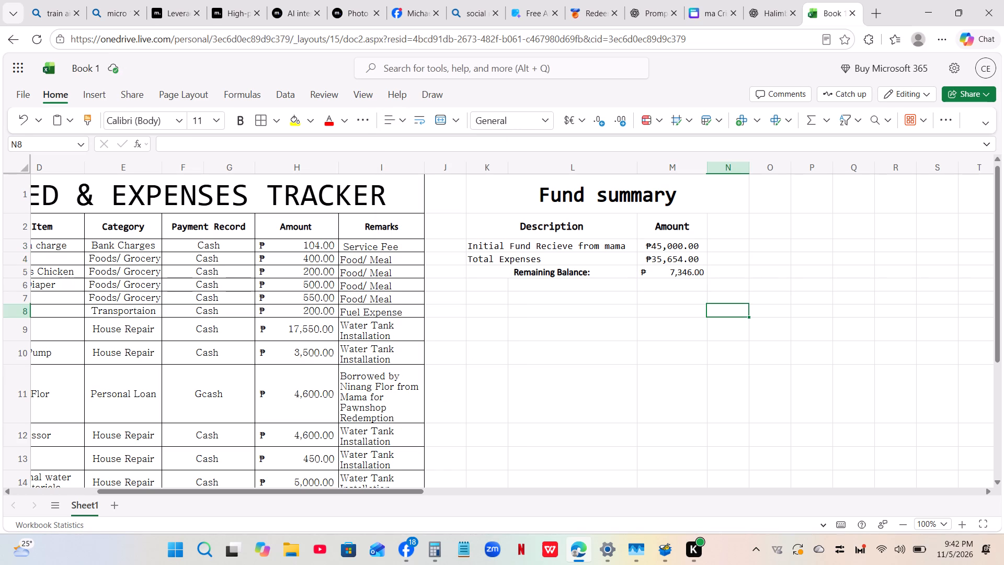
Widen column M further to give the fund summary's peso symbols and amounts more room.
{"action": "left_click", "coordinate": [708, 237]}
{"action": "left_click", "coordinate": [708, 237]}
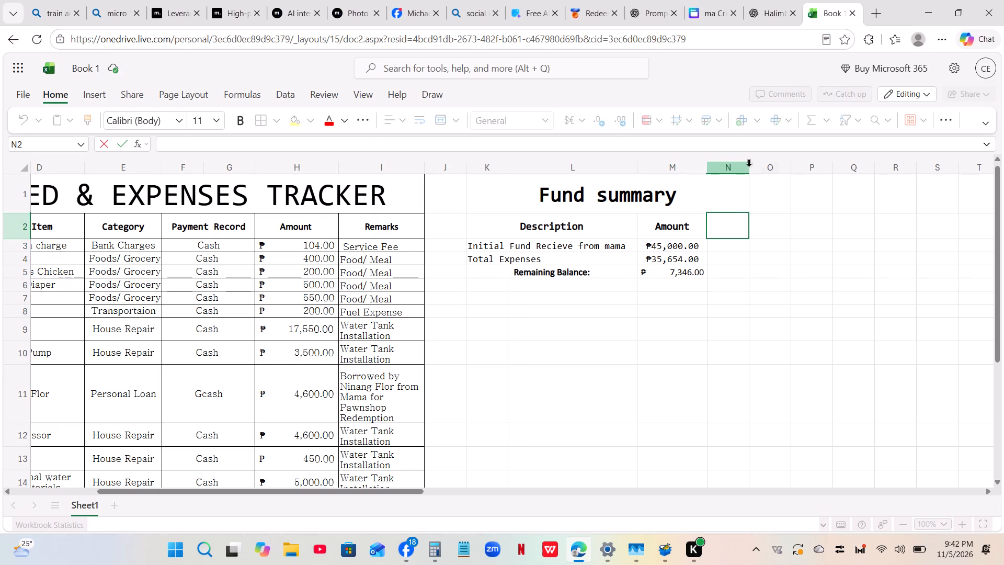
{"action": "left_click", "coordinate": [697, 171]}
{"action": "left_click_drag", "start_coordinate": [706, 171], "coordinate": [721, 171]}
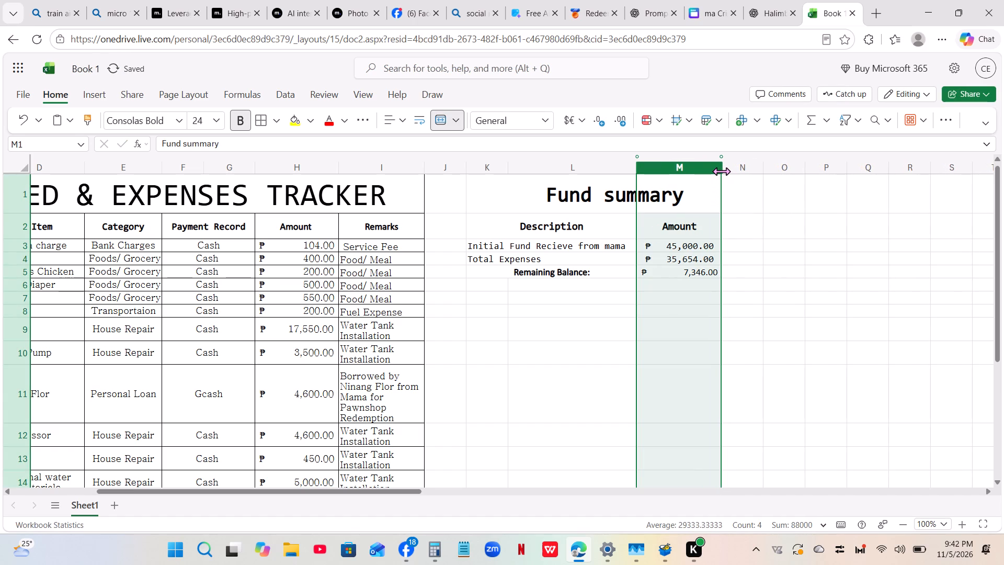
{"action": "left_click", "coordinate": [774, 303]}
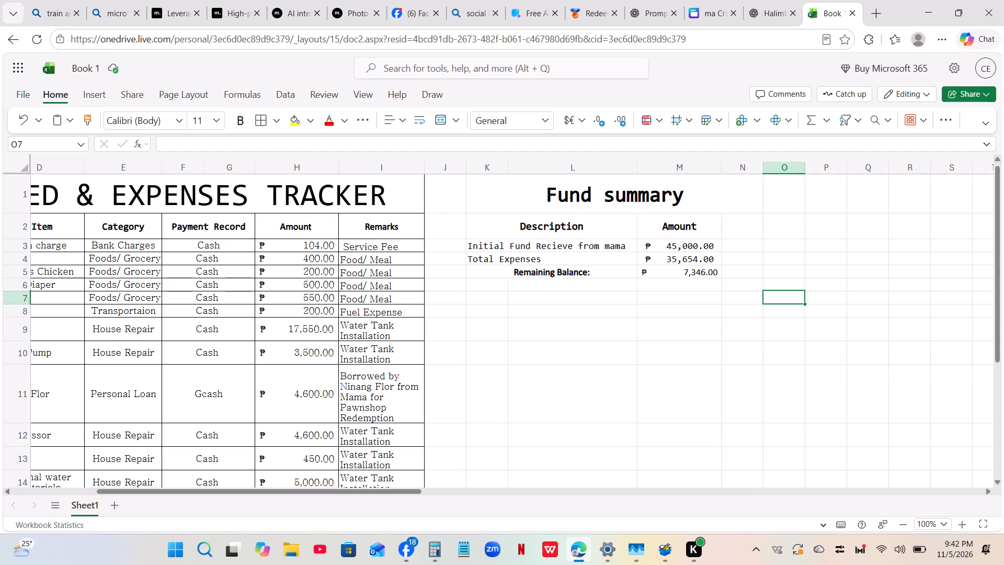
Highlight the Remaining Balance row, K5 to M5, with a yellow fill.
{"action": "left_click", "coordinate": [556, 273]}
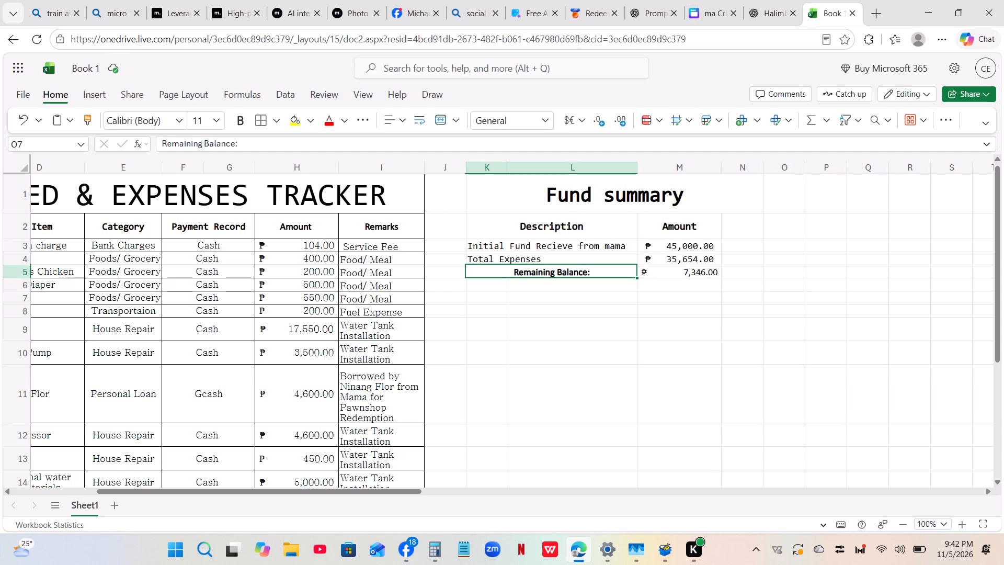
{"action": "left_click", "coordinate": [662, 275], "text": "ctrl+shift"}
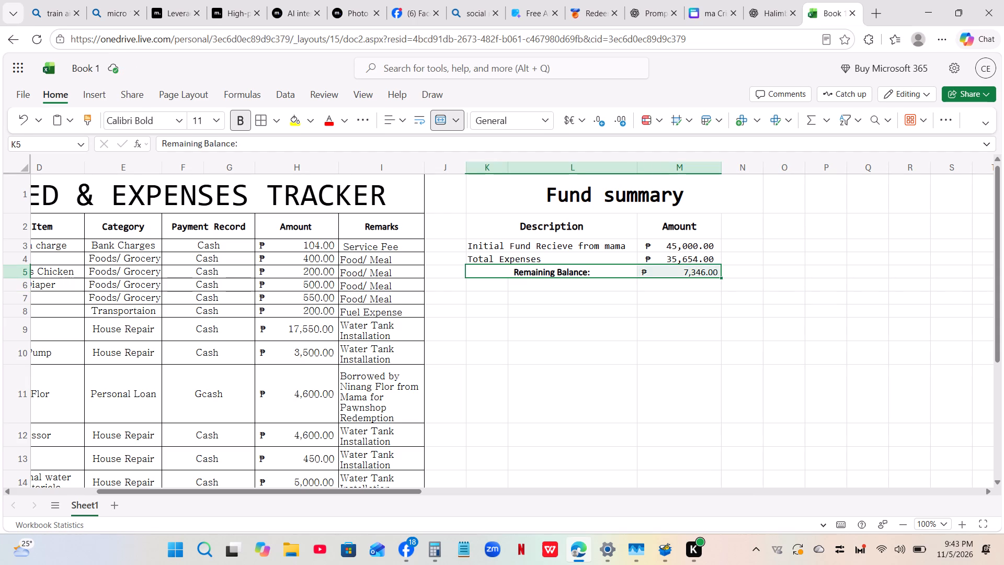
{"action": "left_click", "coordinate": [294, 115]}
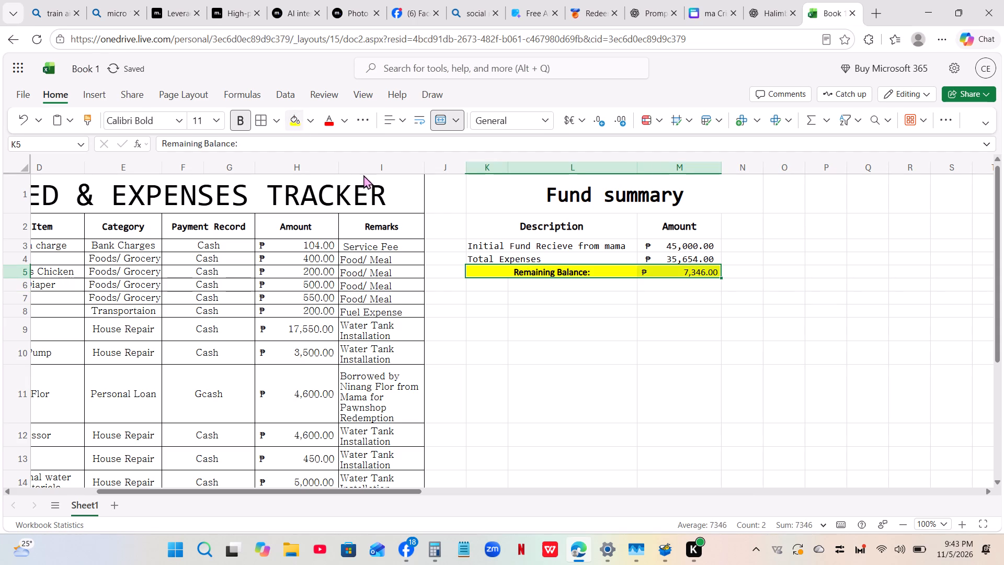
{"action": "left_click", "coordinate": [527, 337]}
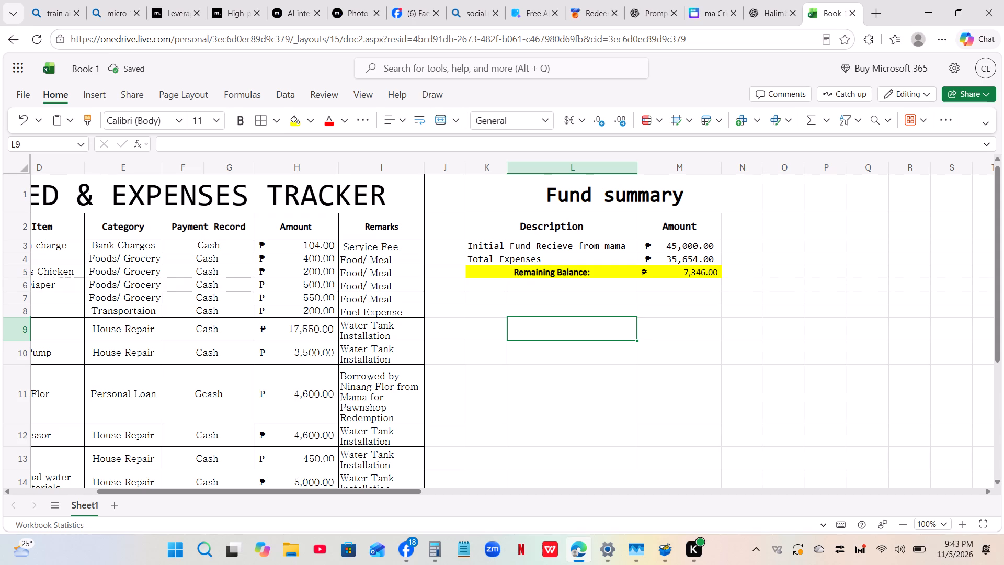
Unmerge the "Fund summary" title cell spanning K1 to N1.
{"action": "left_click", "coordinate": [527, 194]}
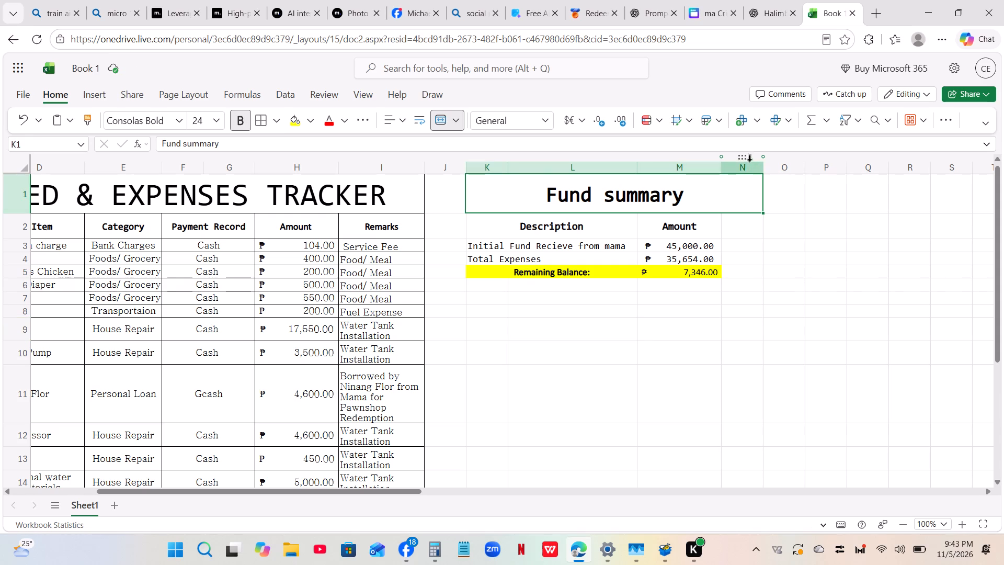
{"action": "left_click", "coordinate": [745, 183]}
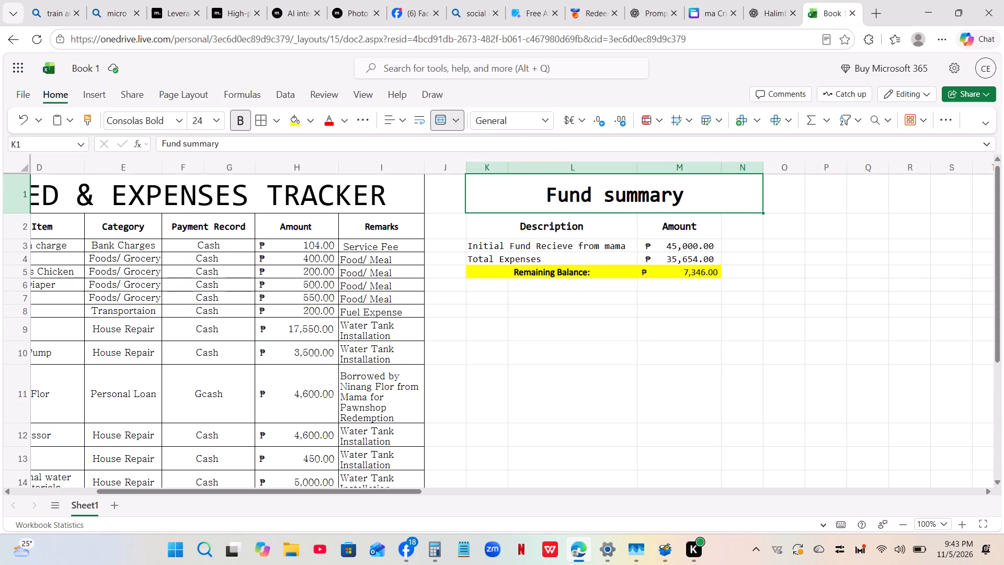
{"action": "left_click", "coordinate": [447, 119]}
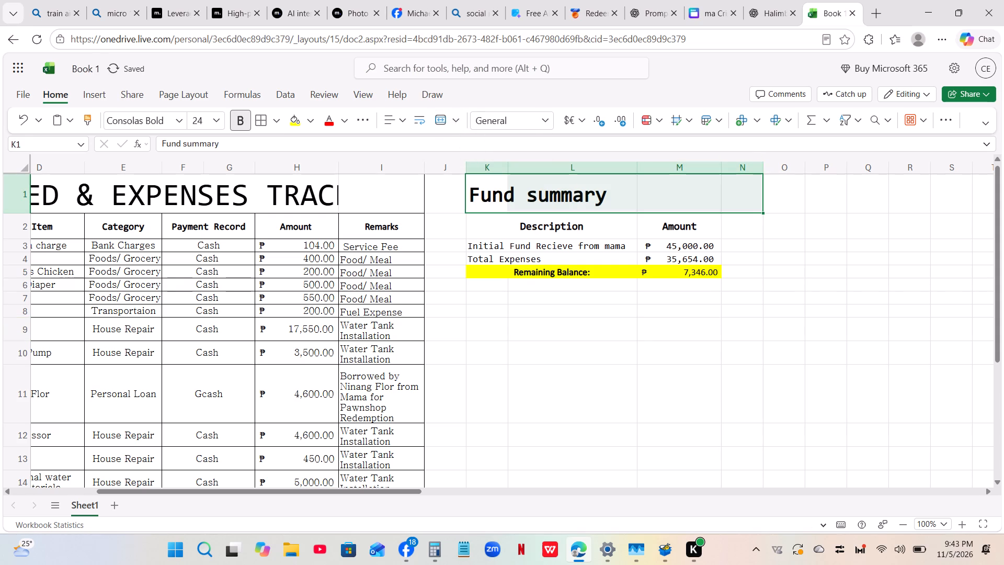
Merge and centre the "Fund summary" title across K1 to M1.
{"action": "left_click", "coordinate": [746, 355]}
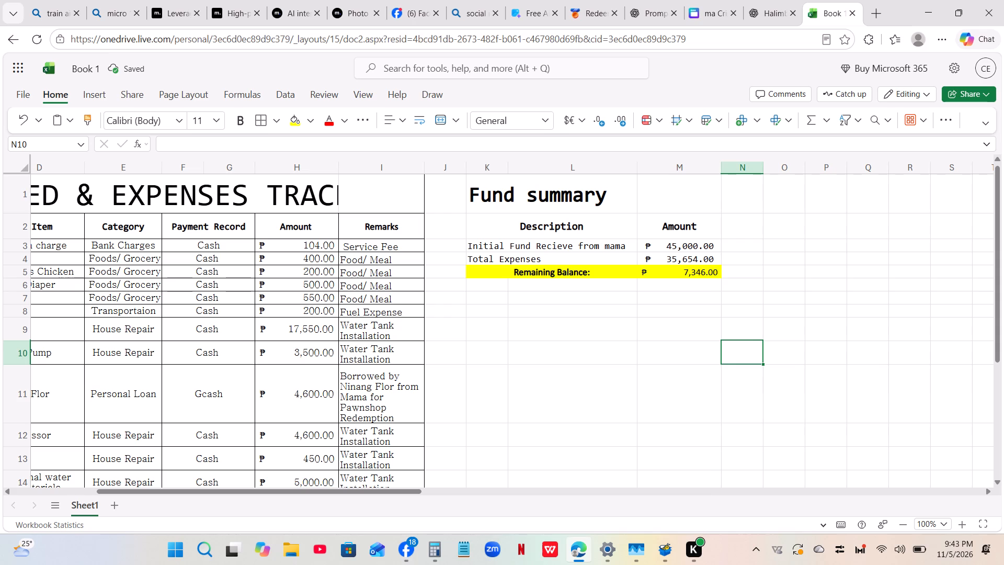
{"action": "left_click", "coordinate": [489, 198], "text": "ctrl+shift"}
{"action": "left_click", "coordinate": [637, 440]}
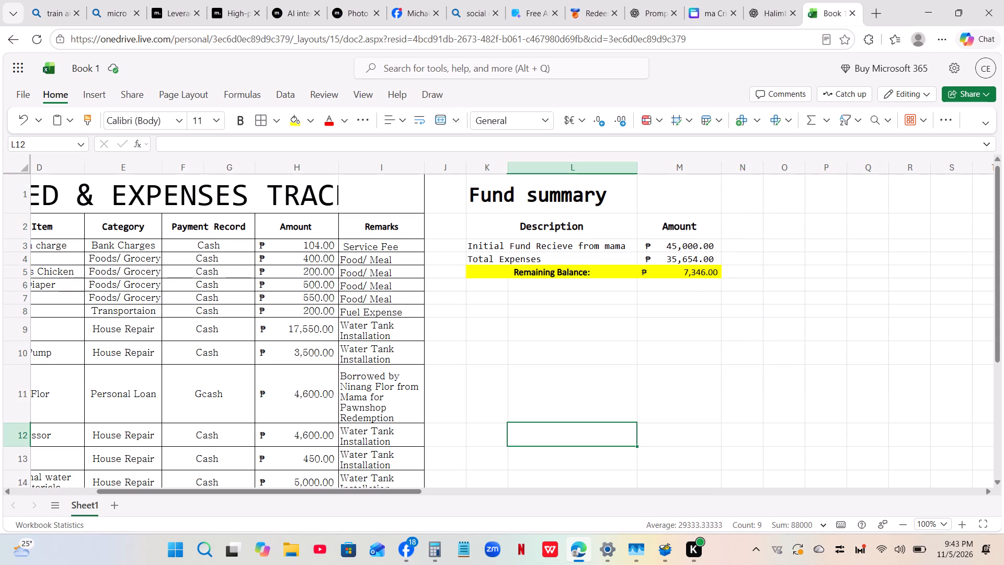
{"action": "left_click", "coordinate": [507, 194]}
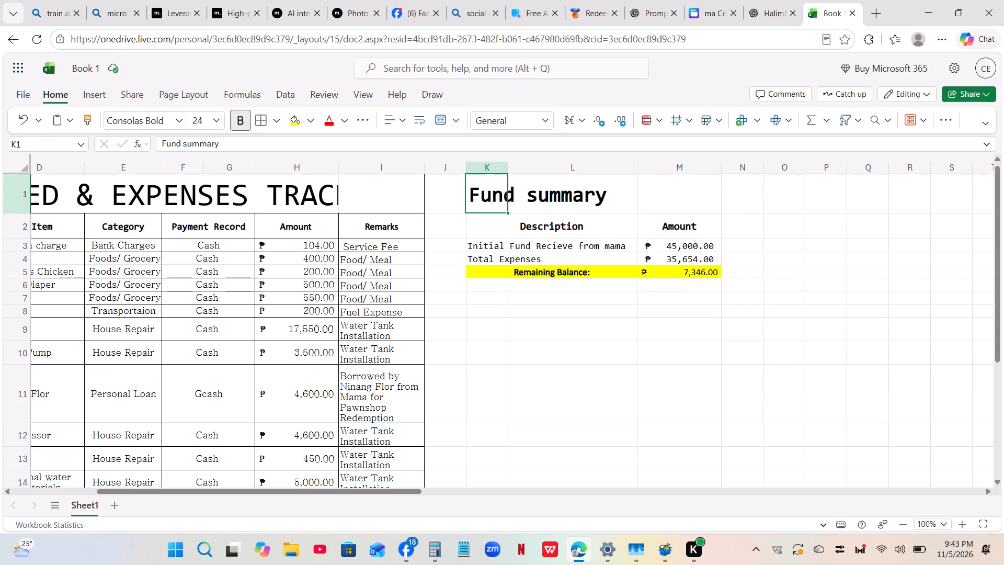
{"action": "left_click", "coordinate": [689, 196], "text": "ctrl+shift"}
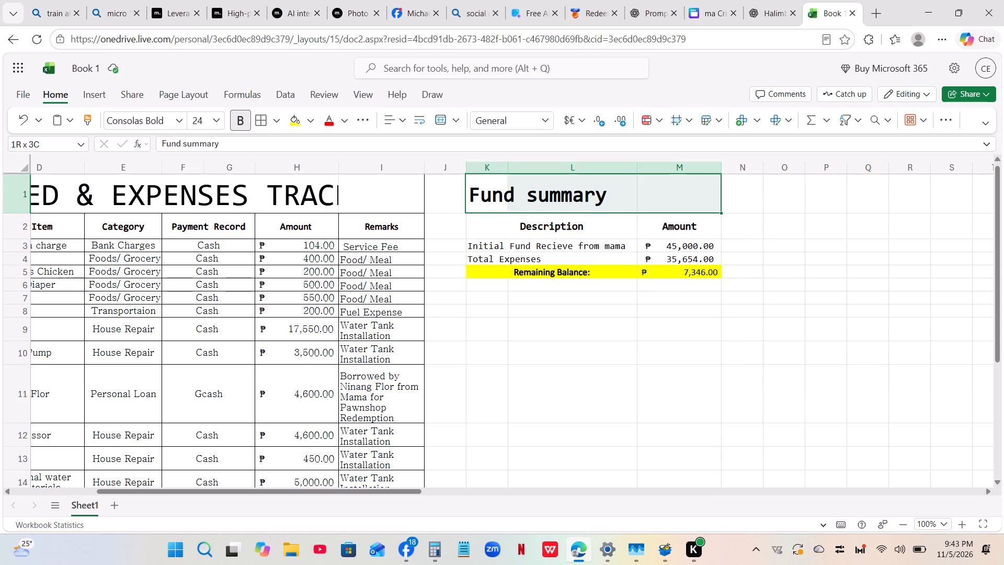
{"action": "left_click", "coordinate": [443, 120]}
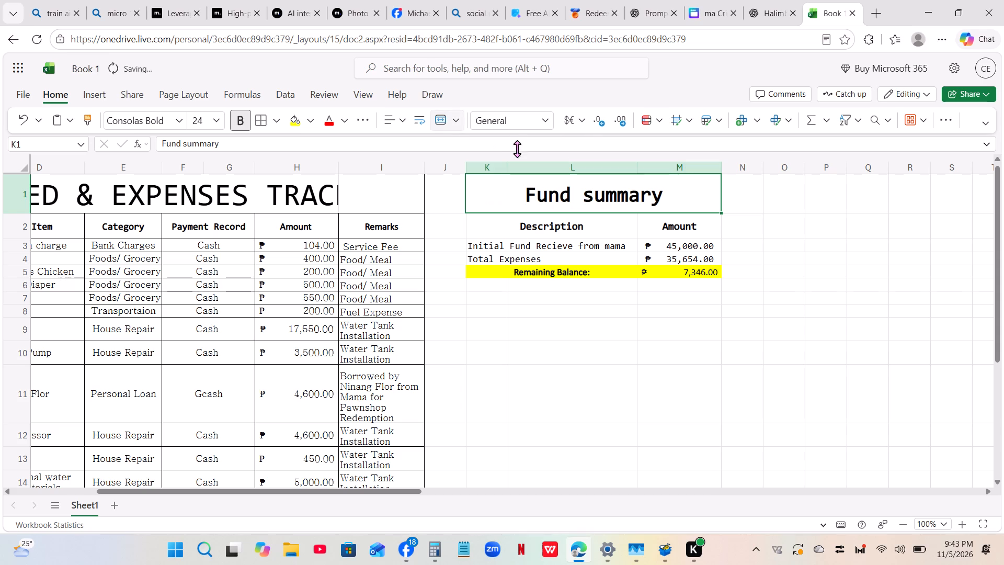
{"action": "left_click", "coordinate": [576, 310]}
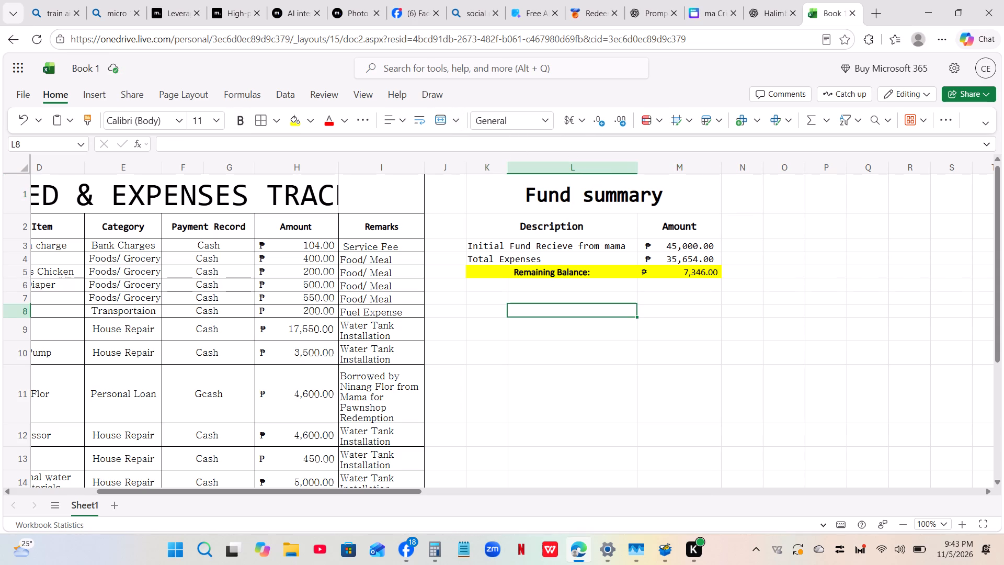
Apply all borders to the whole fund summary table, K1 to M5.
{"action": "left_click", "coordinate": [535, 194], "text": "ctrl+shift"}
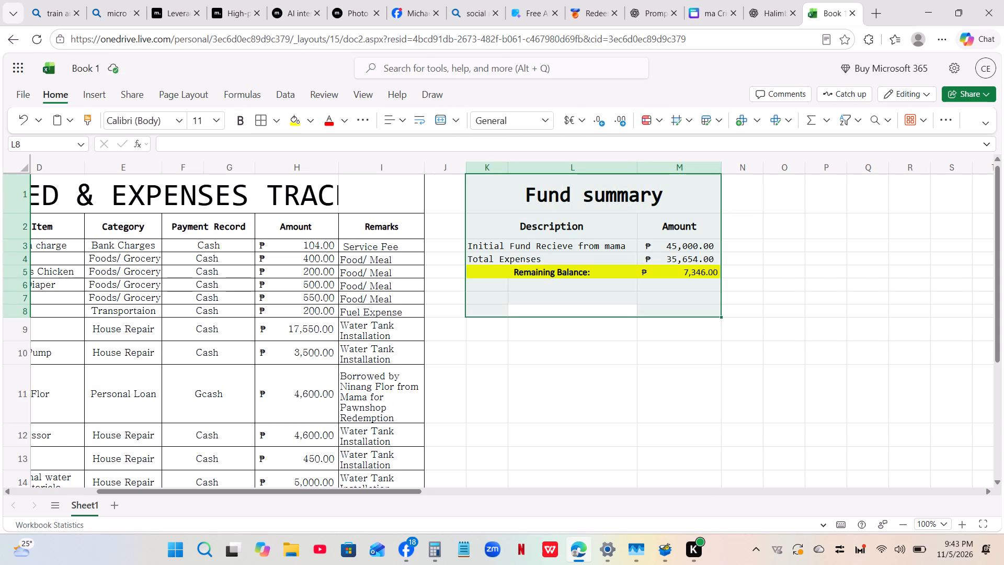
{"action": "left_click", "coordinate": [635, 292]}
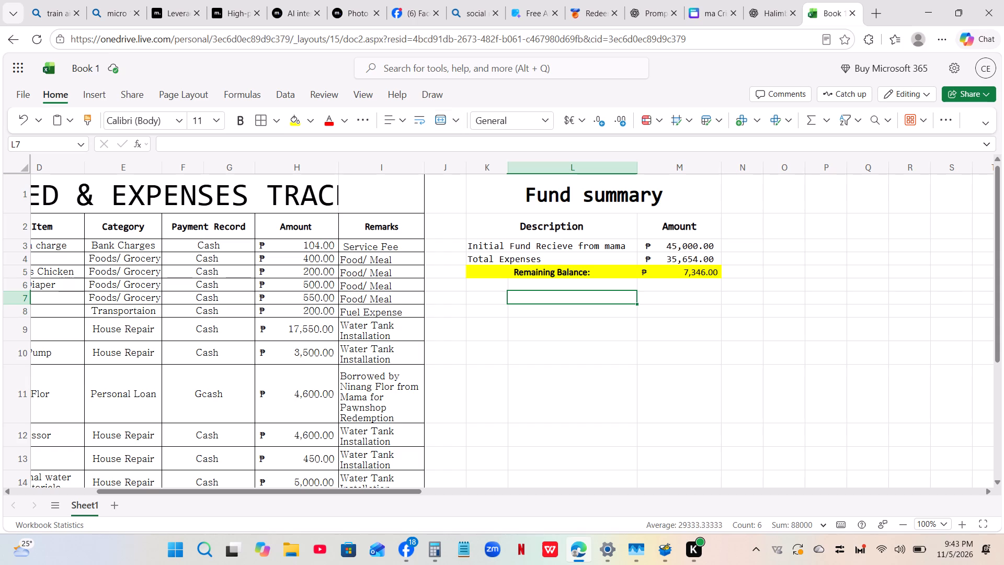
{"action": "left_click", "coordinate": [500, 193], "text": "ctrl+shift"}
{"action": "left_click", "coordinate": [604, 353]}
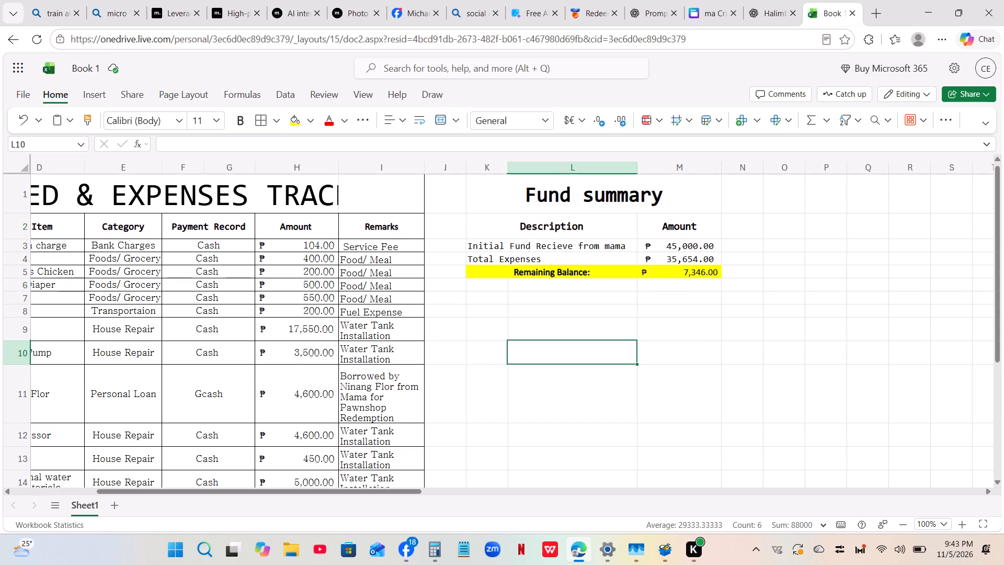
{"action": "left_click", "coordinate": [568, 282]}
{"action": "left_click_drag", "start_coordinate": [499, 286], "coordinate": [500, 268]}
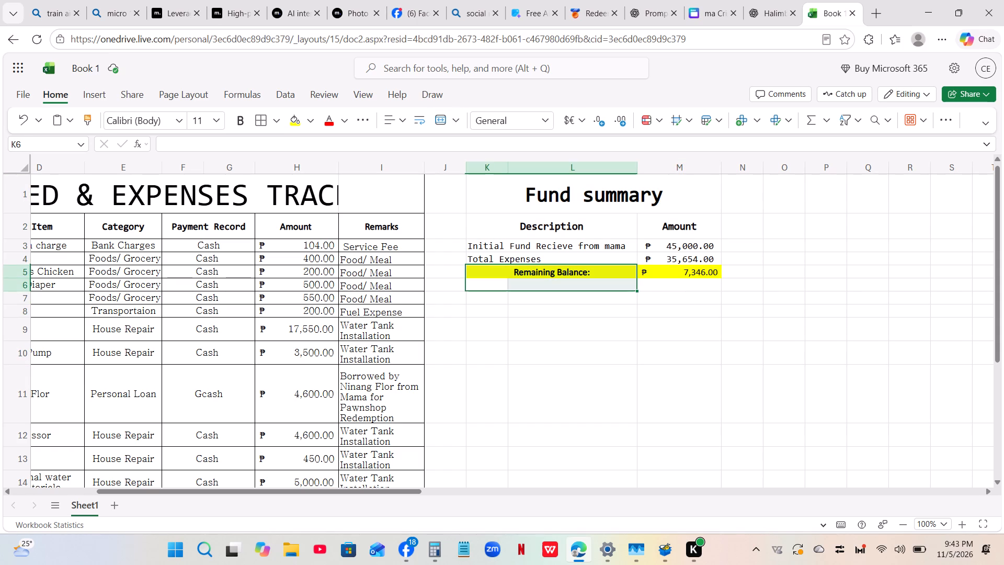
{"action": "left_click_drag", "start_coordinate": [500, 268], "coordinate": [556, 297]}
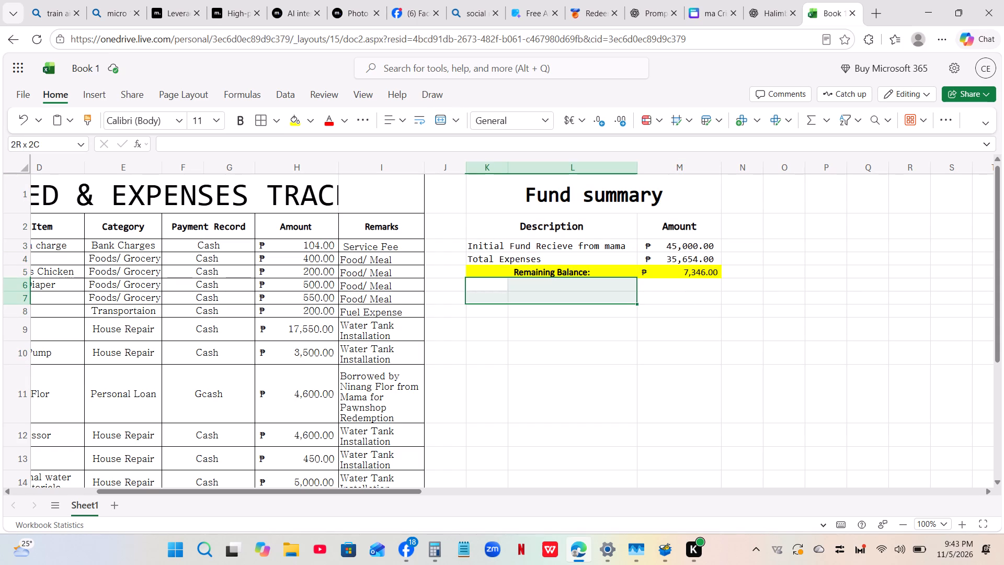
{"action": "left_click", "coordinate": [566, 212]}
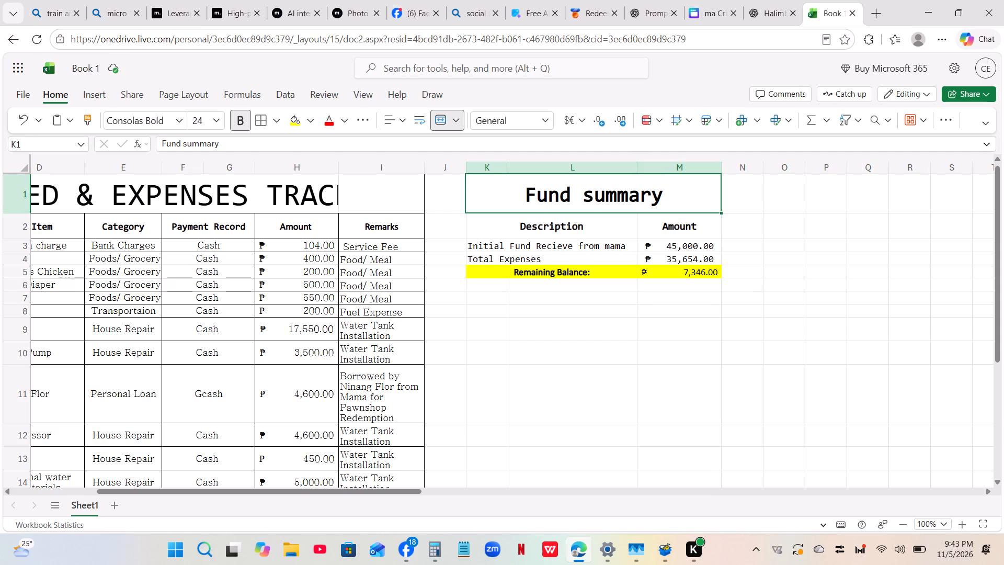
{"action": "left_click", "coordinate": [649, 273], "text": "ctrl+shift"}
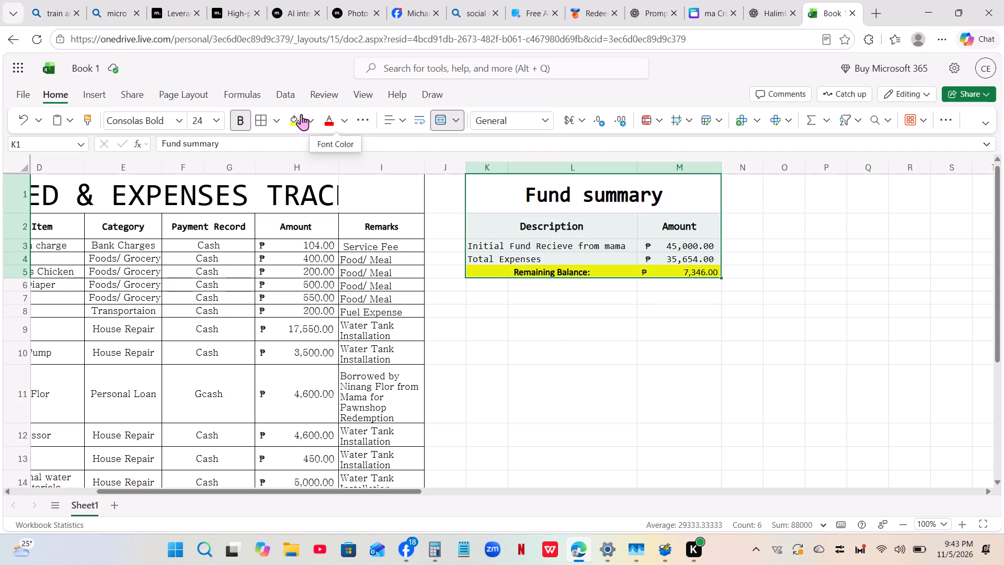
{"action": "left_click", "coordinate": [264, 121]}
{"action": "left_click", "coordinate": [625, 332]}
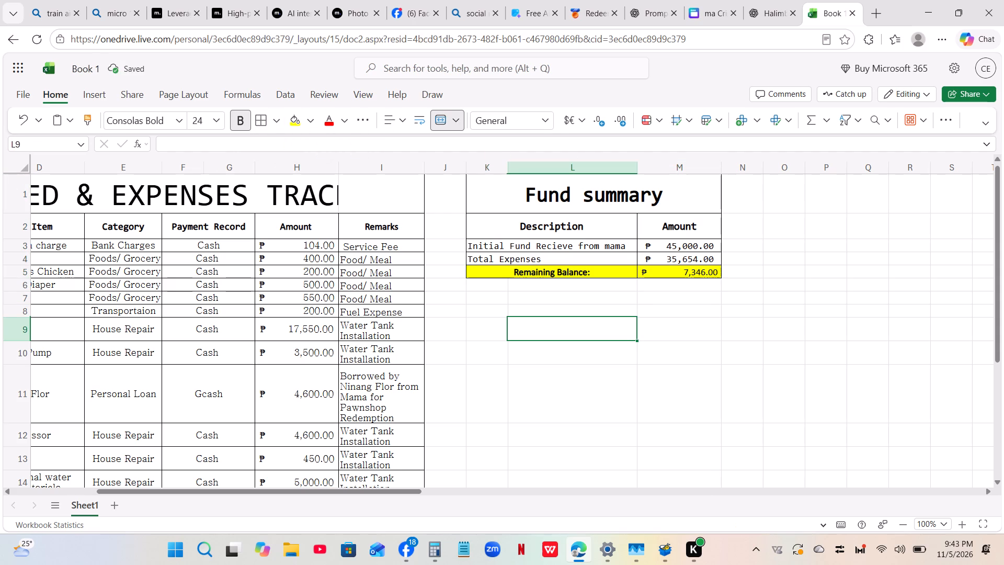
Unmerge the cut-off "MONEY RECEIVED & EXPENSES TRACKER" title cell spanning A1 to I1.
{"action": "scroll", "coordinate": [471, 280], "scroll_direction": "right", "scroll_amount": 2}
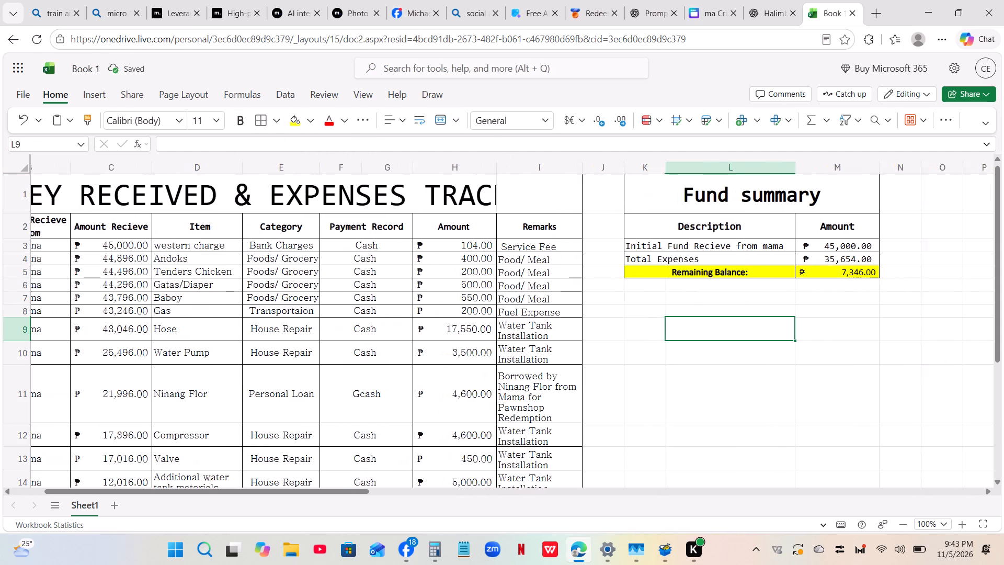
{"action": "scroll", "coordinate": [471, 280], "scroll_direction": "right", "scroll_amount": 1}
{"action": "left_click", "coordinate": [604, 198]}
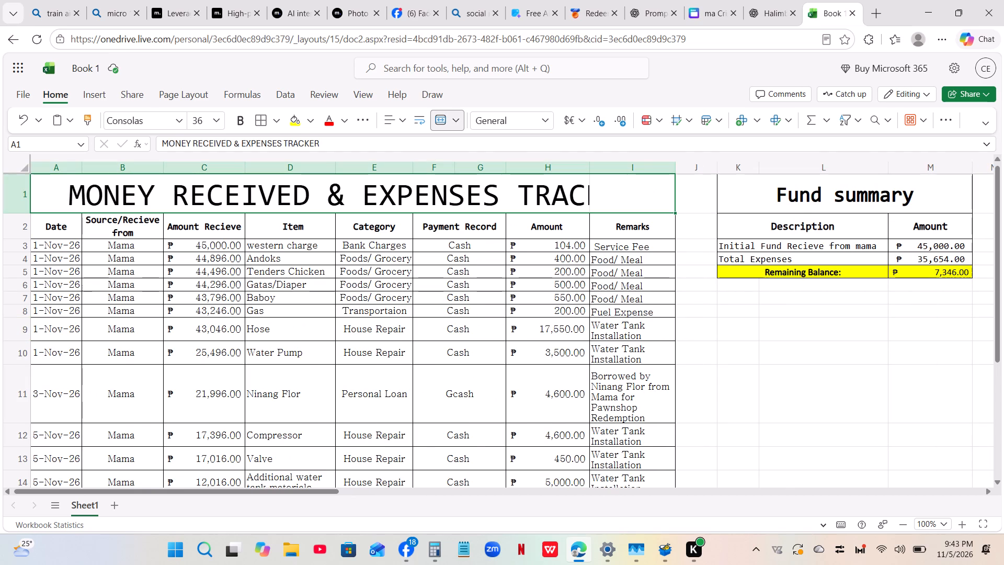
{"action": "scroll", "coordinate": [518, 204], "scroll_direction": "up", "scroll_amount": 1}
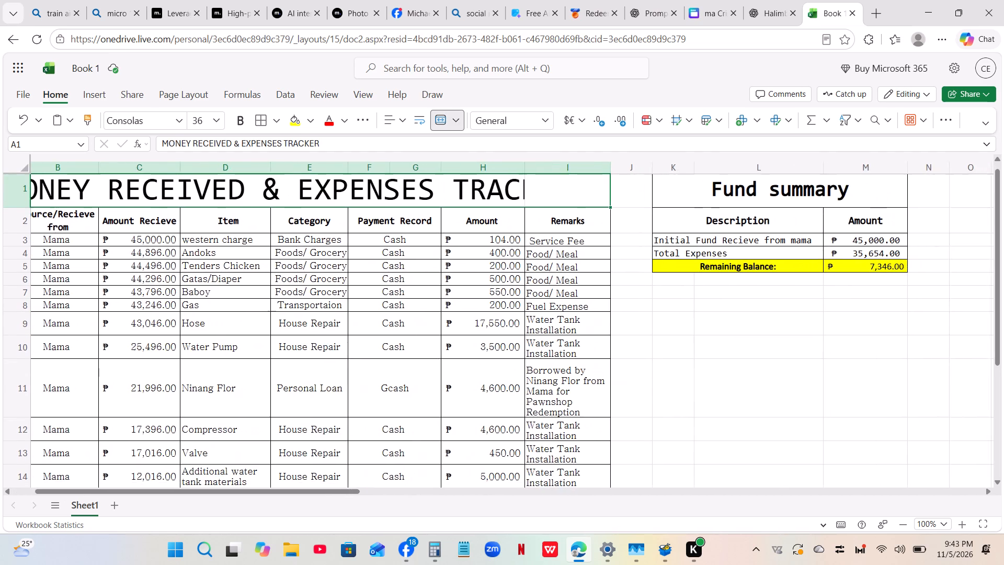
{"action": "scroll", "coordinate": [518, 204], "scroll_direction": "up", "scroll_amount": 1}
{"action": "left_click", "coordinate": [570, 204]}
{"action": "left_click", "coordinate": [600, 195]}
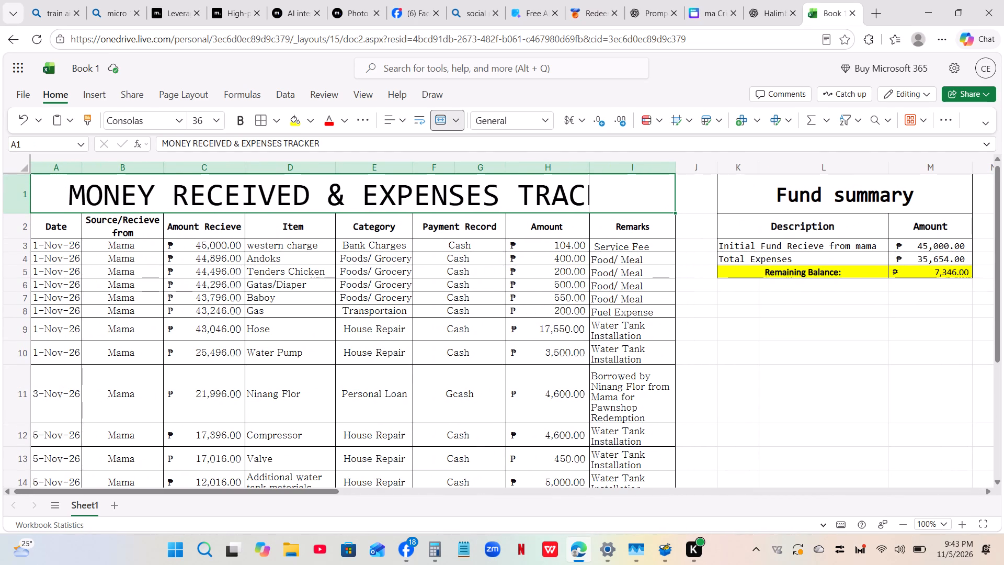
{"action": "left_click_drag", "start_coordinate": [600, 195], "coordinate": [516, 195]}
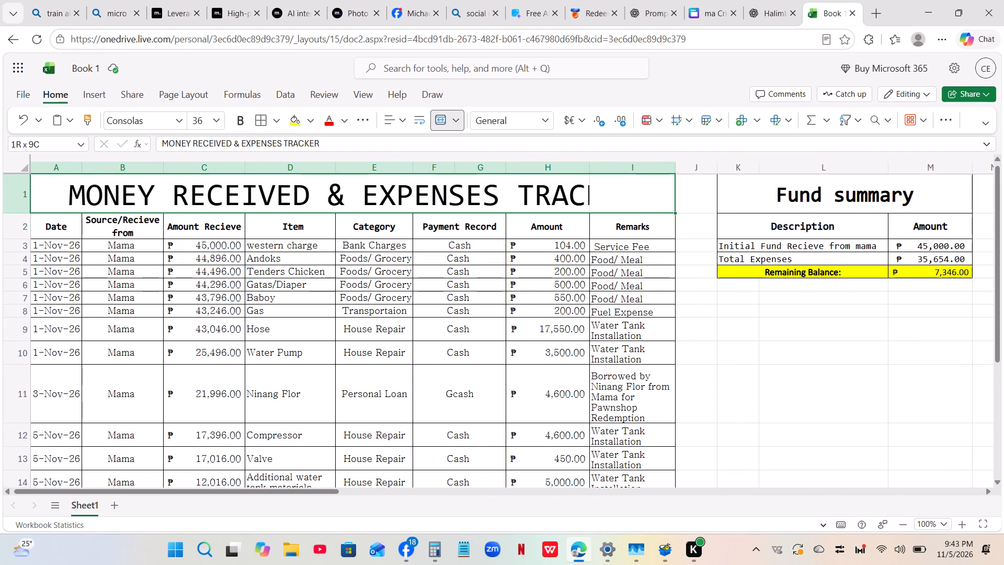
{"action": "left_click_drag", "start_coordinate": [516, 195], "coordinate": [517, 195]}
{"action": "left_click", "coordinate": [517, 195]}
{"action": "left_click", "coordinate": [676, 248]}
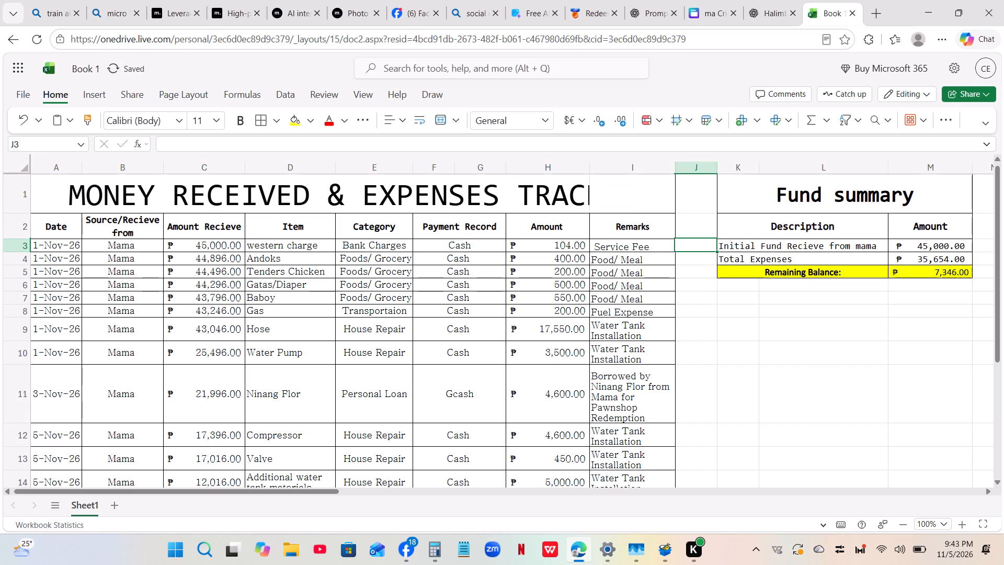
{"action": "left_click", "coordinate": [607, 178]}
{"action": "left_click", "coordinate": [622, 195]}
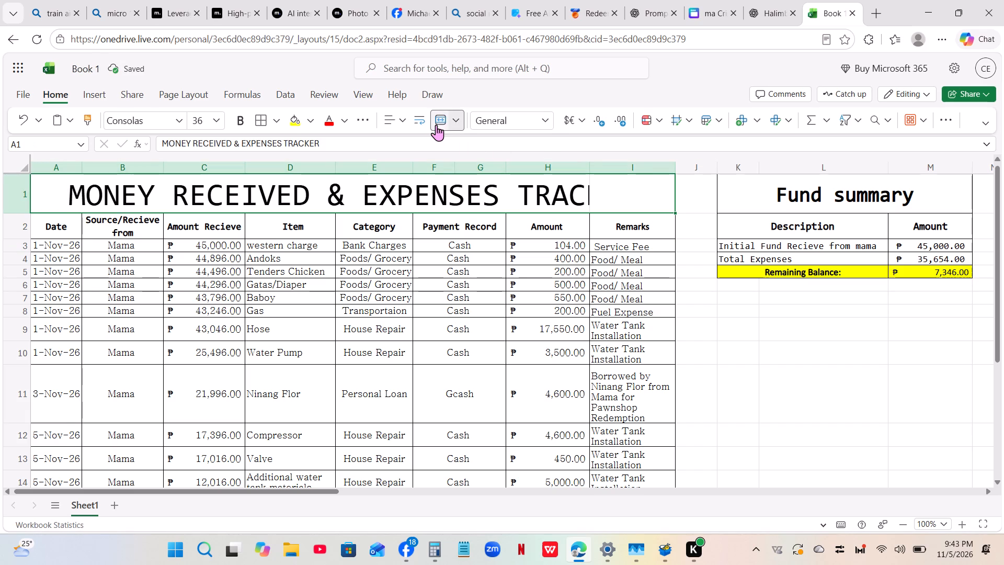
{"action": "left_click", "coordinate": [436, 122]}
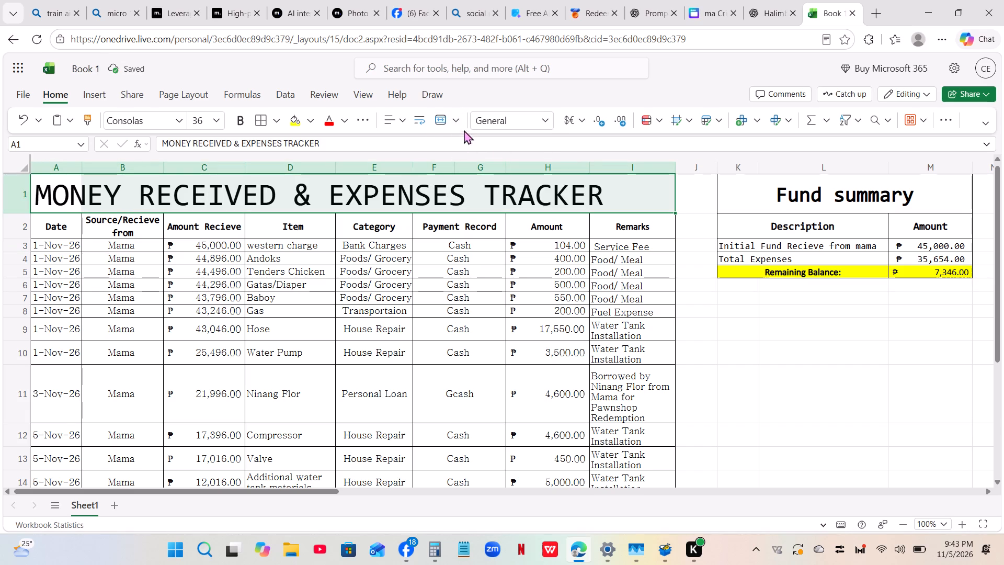
{"action": "left_click", "coordinate": [791, 379]}
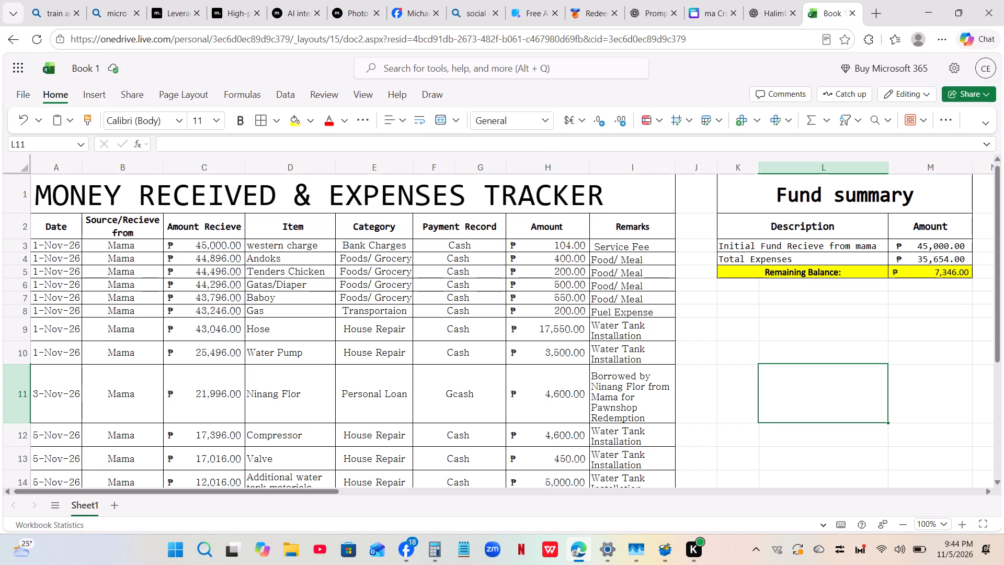
Merge and centre the "MONEY RECEIVED & EXPENSES TRACKER" title across A1 to I1 again.
{"action": "scroll", "coordinate": [518, 212], "scroll_direction": "right", "scroll_amount": 2}
{"action": "left_click", "coordinate": [451, 191]}
{"action": "left_click", "coordinate": [66, 206], "text": "ctrl+shift"}
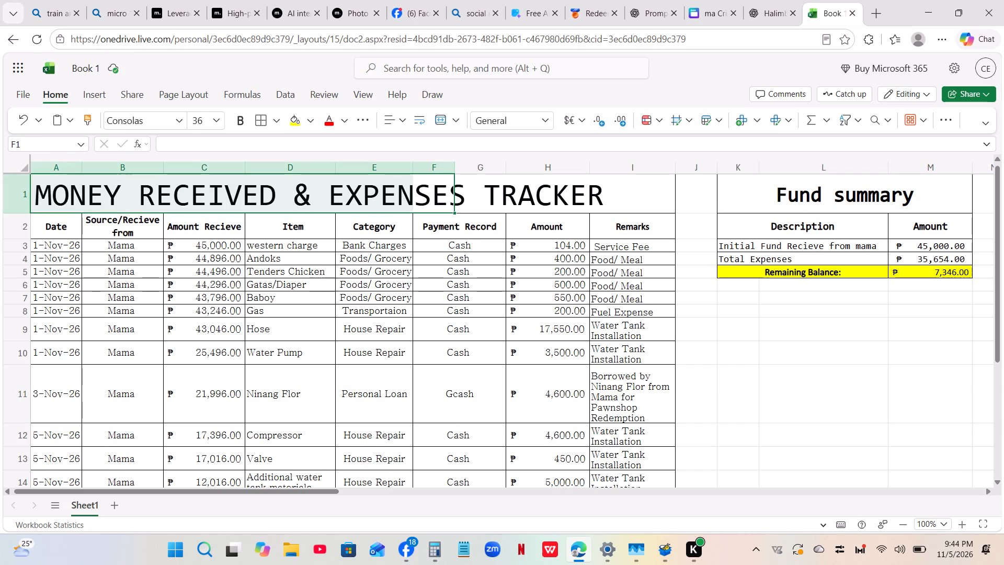
{"action": "left_click", "coordinate": [646, 193], "text": "ctrl+shift"}
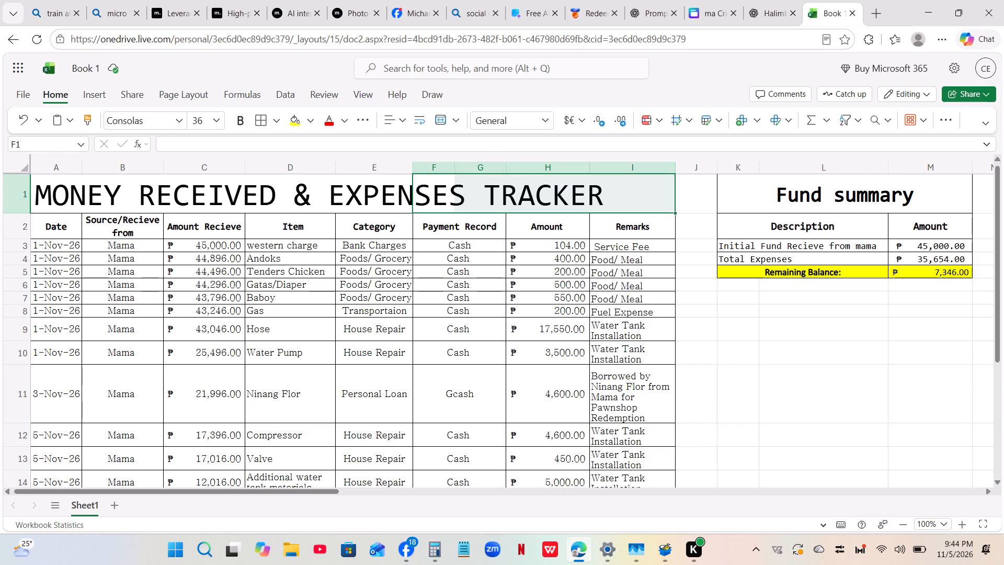
{"action": "left_click", "coordinate": [153, 207], "text": "ctrl+shift"}
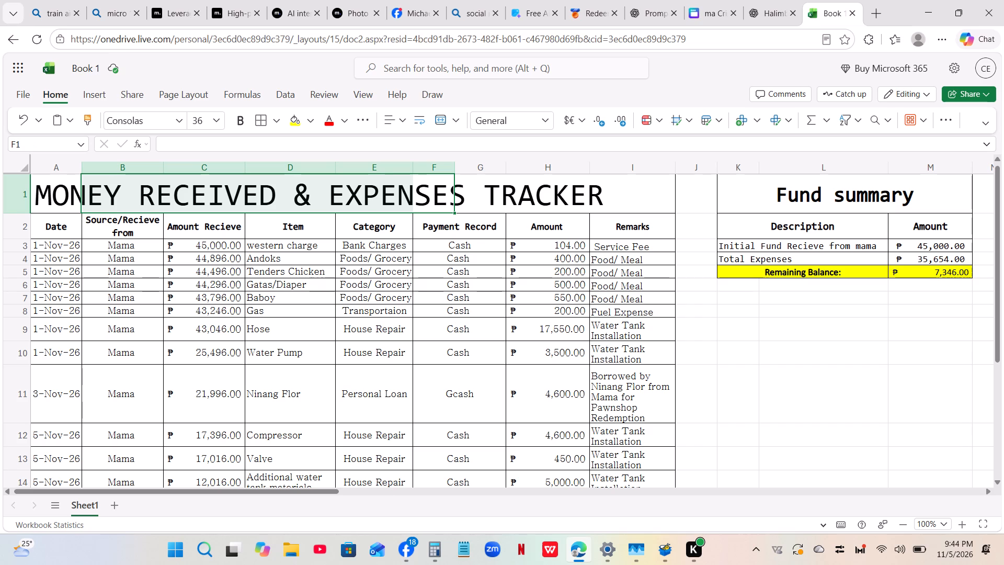
{"action": "left_click", "coordinate": [70, 204]}
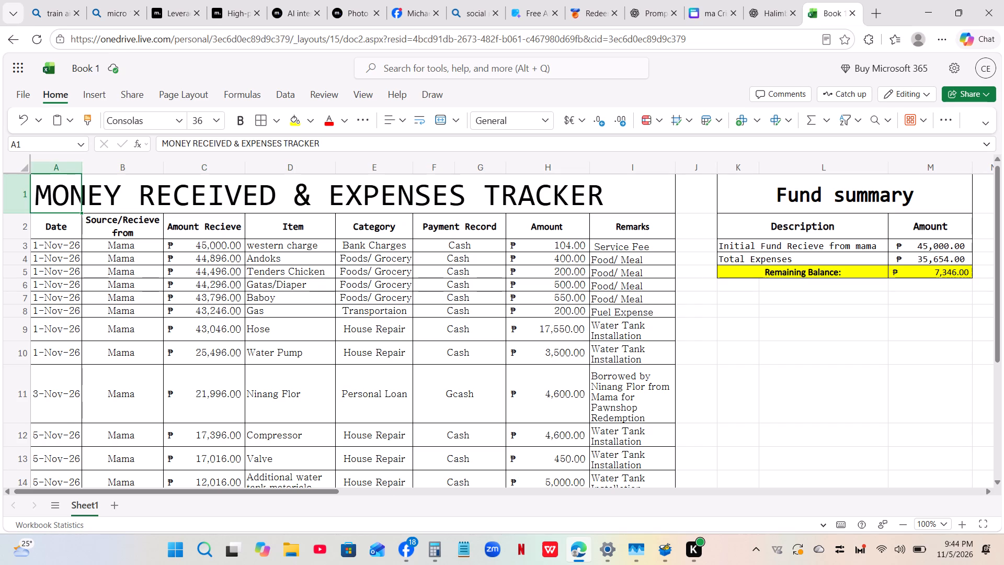
{"action": "left_click", "coordinate": [119, 204], "text": "ctrl+shift"}
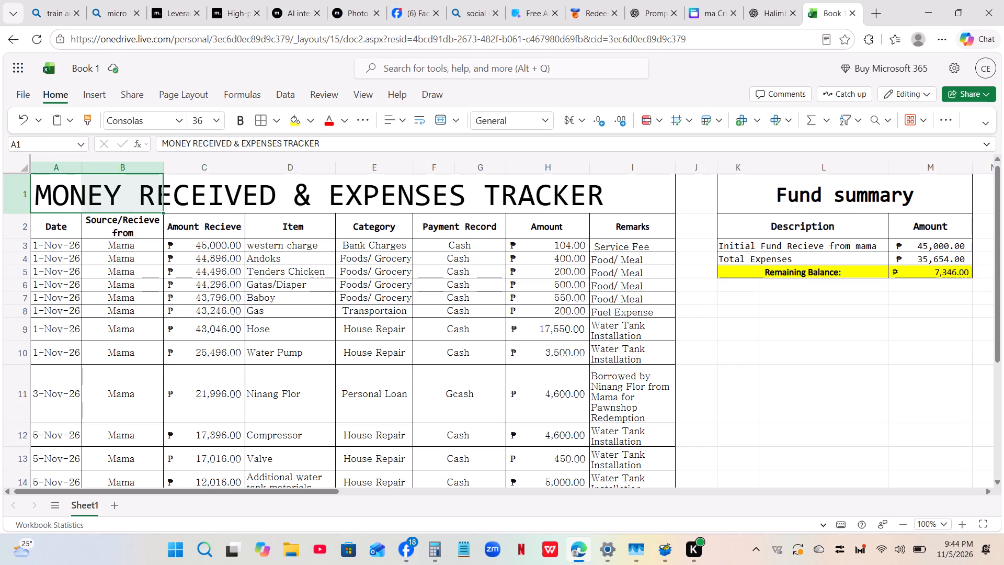
{"action": "left_click", "coordinate": [630, 202], "text": "ctrl+shift"}
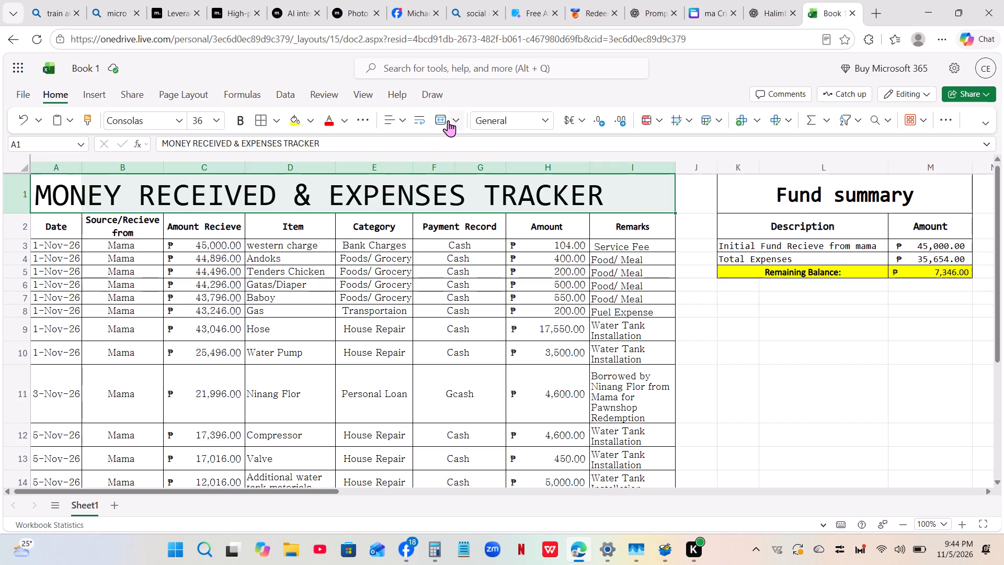
{"action": "left_click", "coordinate": [442, 121]}
{"action": "left_click", "coordinate": [756, 351]}
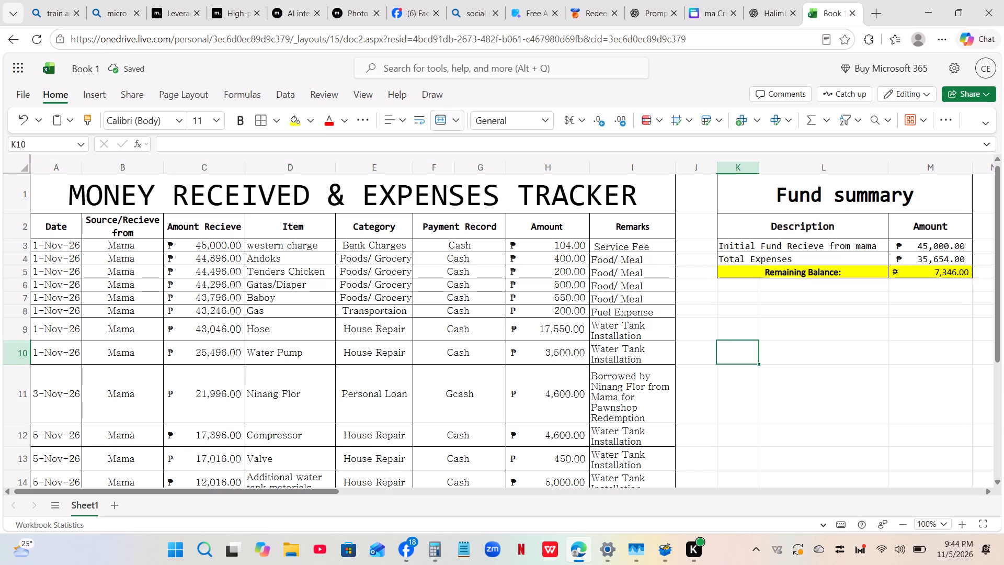
Make the Remaining Balance amount in M5 bold.
{"action": "scroll", "coordinate": [754, 350], "scroll_direction": "down", "scroll_amount": 2}
{"action": "scroll", "coordinate": [754, 350], "scroll_direction": "up", "scroll_amount": 1}
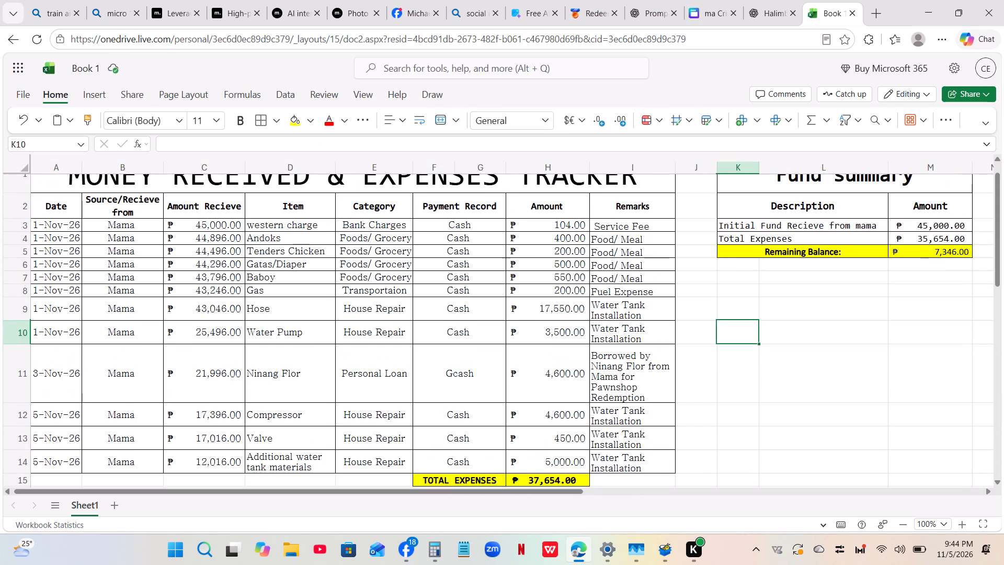
{"action": "scroll", "coordinate": [754, 350], "scroll_direction": "up", "scroll_amount": 1}
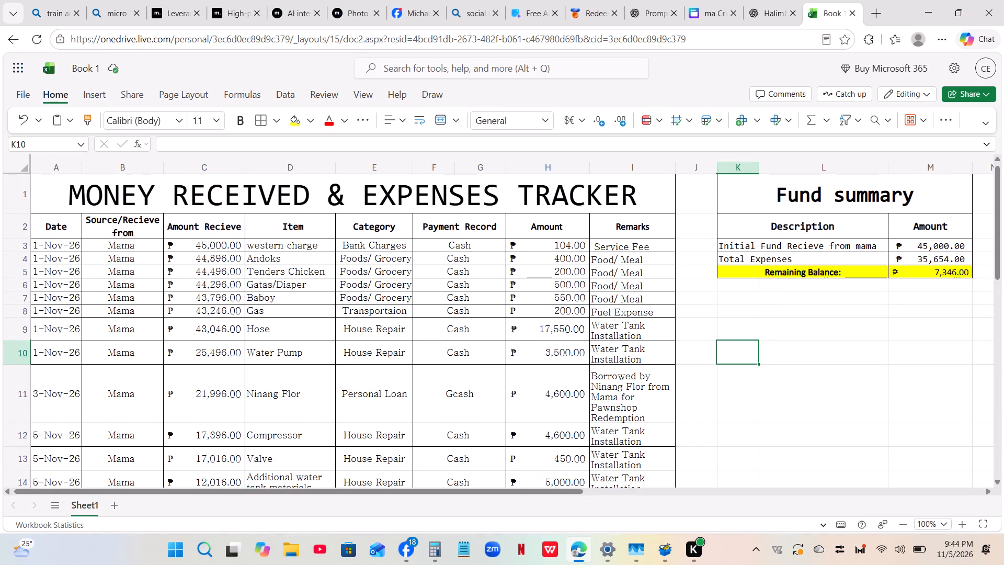
{"action": "left_click", "coordinate": [948, 276]}
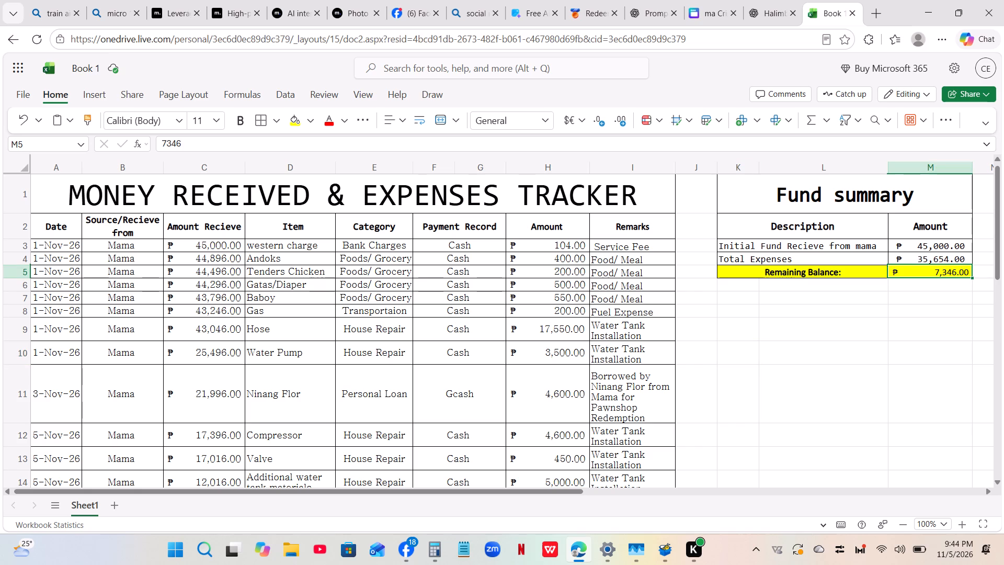
{"action": "left_click", "coordinate": [242, 116]}
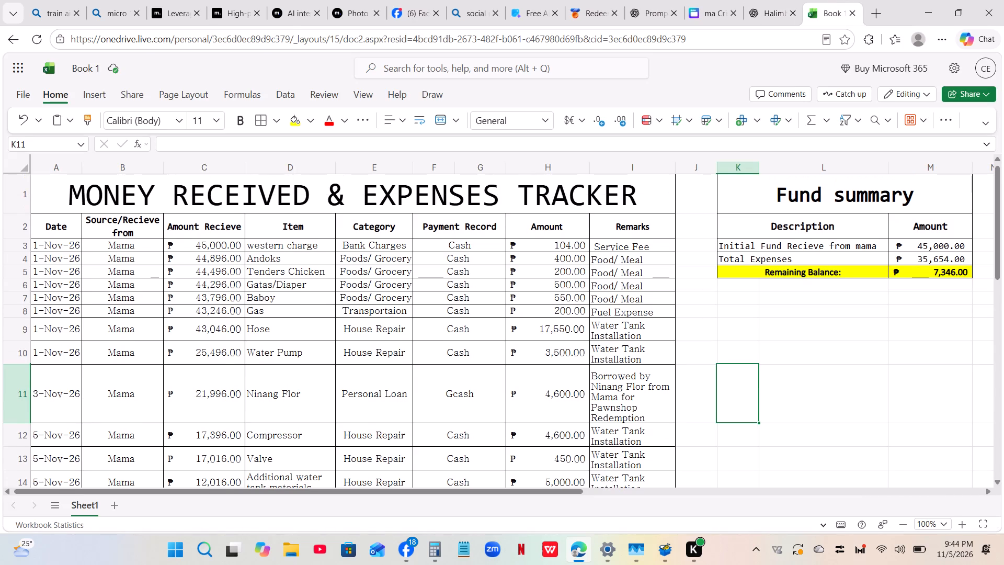
{"action": "scroll", "coordinate": [800, 395], "scroll_direction": "right", "scroll_amount": 1}
{"action": "left_click", "coordinate": [692, 325]}
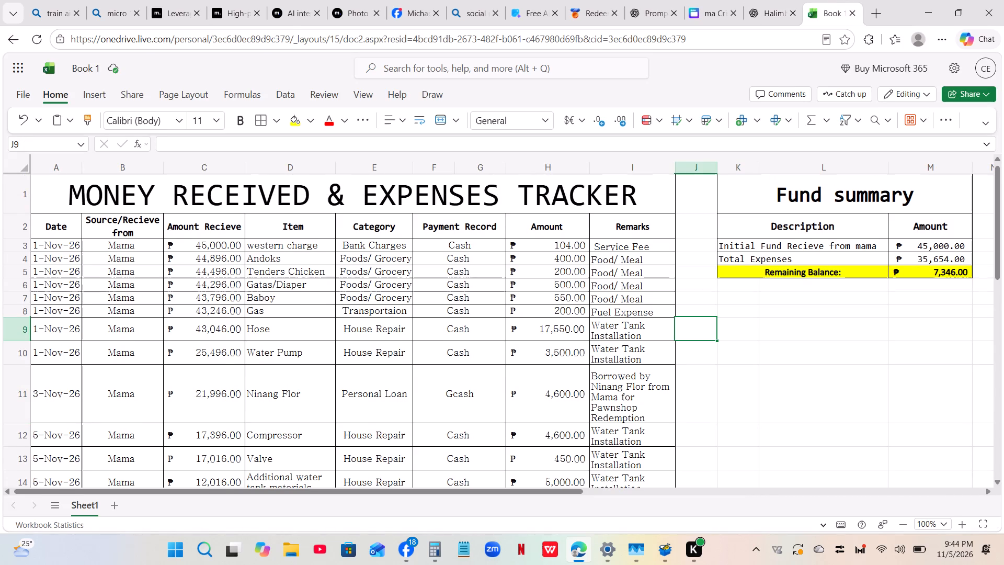
{"action": "scroll", "coordinate": [525, 328], "scroll_direction": "right", "scroll_amount": 2}
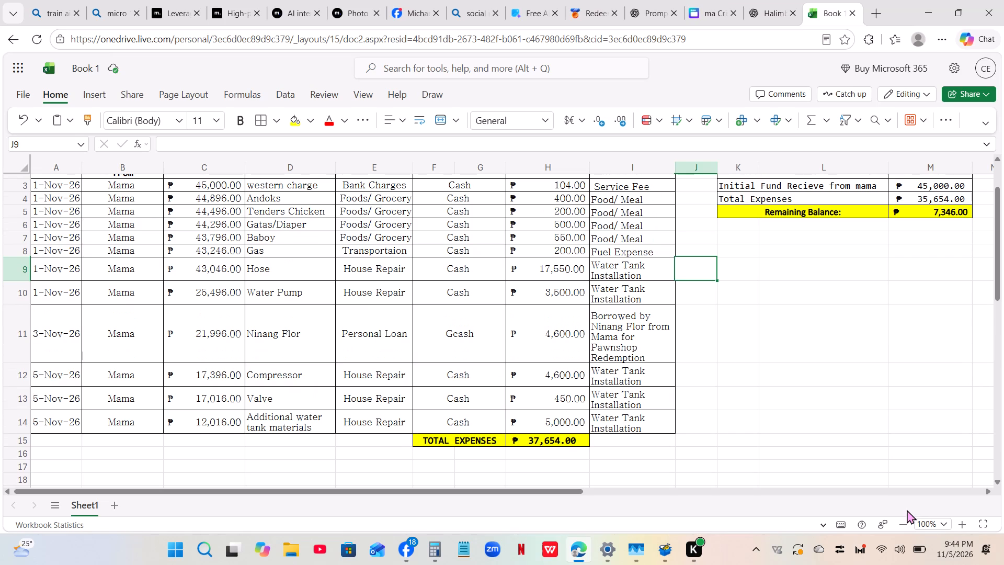
{"action": "left_click", "coordinate": [904, 530]}
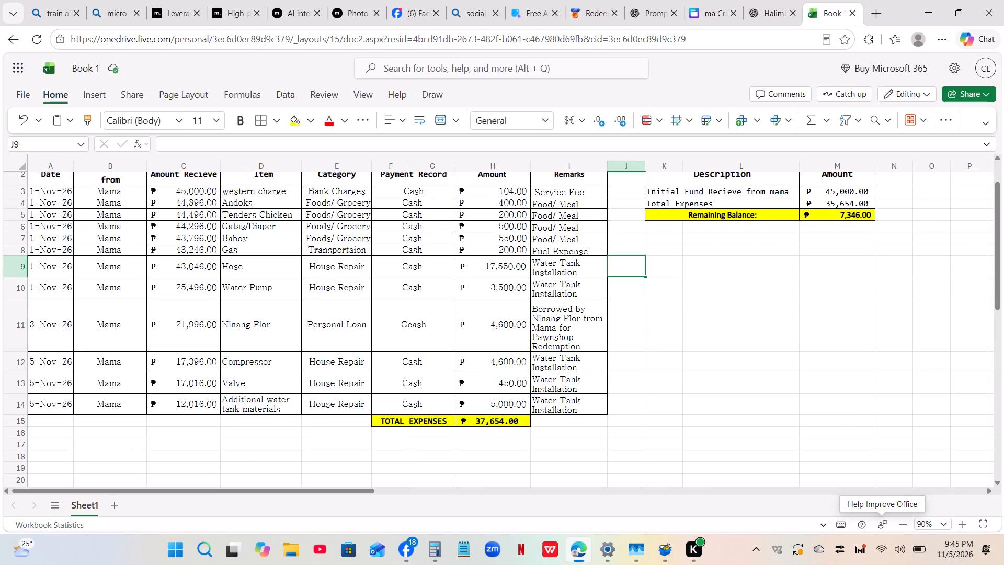
{"action": "scroll", "coordinate": [790, 432], "scroll_direction": "up", "scroll_amount": 1}
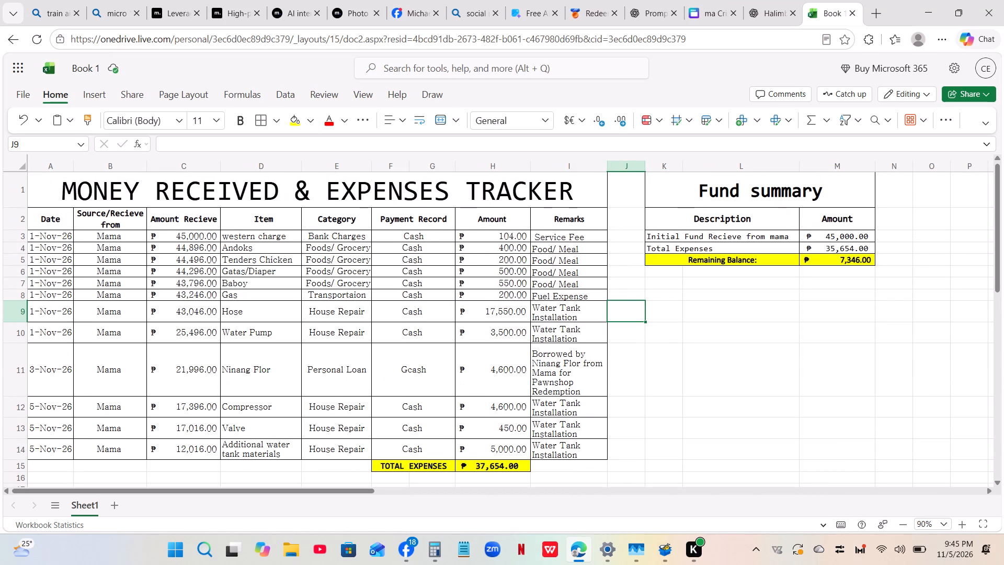
{"action": "scroll", "coordinate": [790, 432], "scroll_direction": "up", "scroll_amount": 1}
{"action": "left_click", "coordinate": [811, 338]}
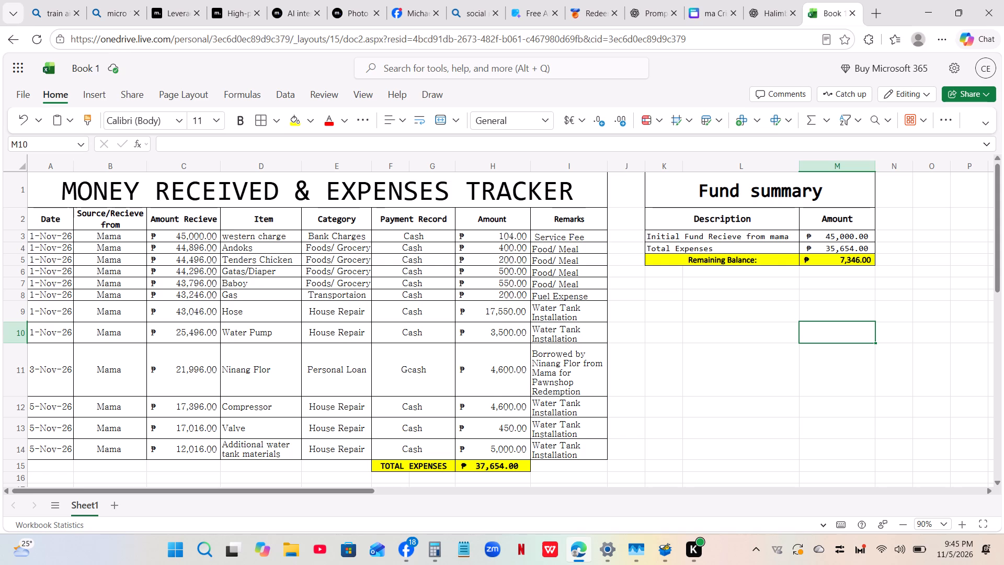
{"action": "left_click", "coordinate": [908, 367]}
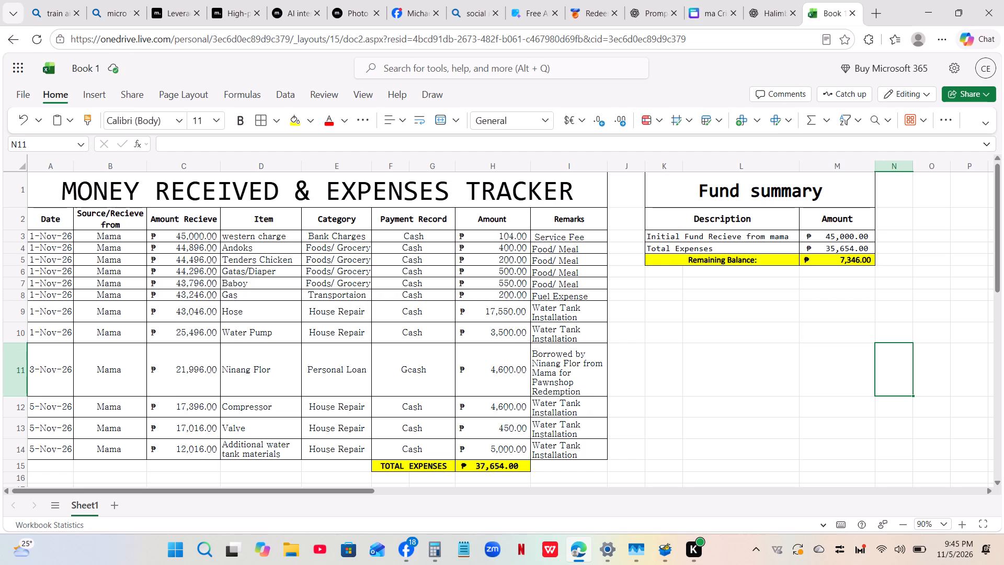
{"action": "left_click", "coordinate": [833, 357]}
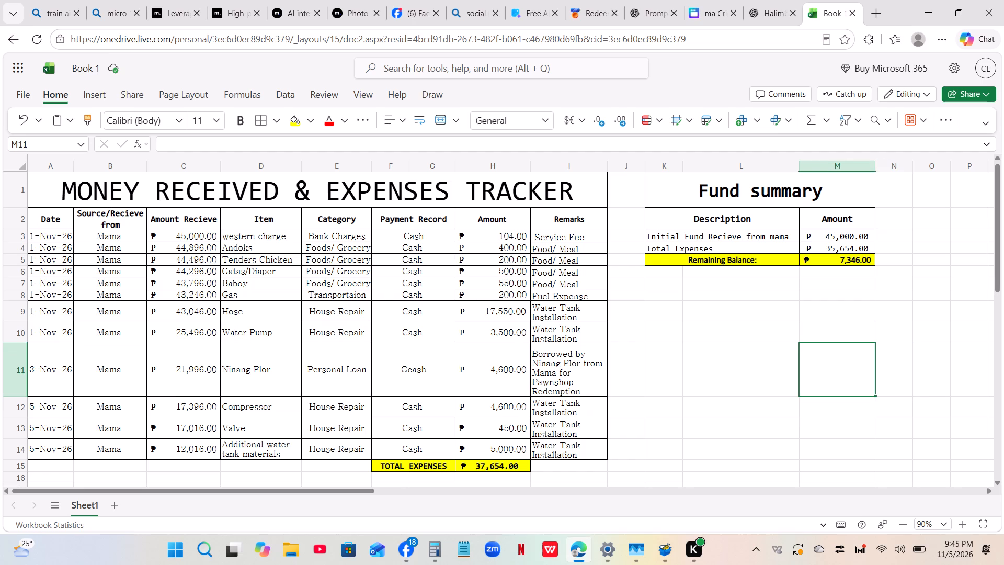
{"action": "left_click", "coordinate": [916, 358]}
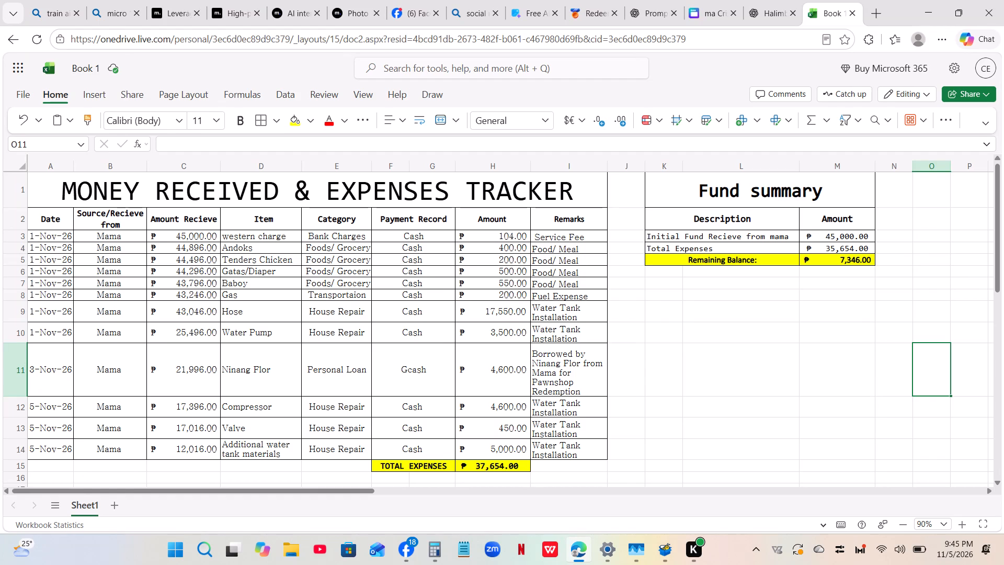
Set the Compressor expense amount in H12 to 400.
{"action": "scroll", "coordinate": [695, 401], "scroll_direction": "down", "scroll_amount": 1}
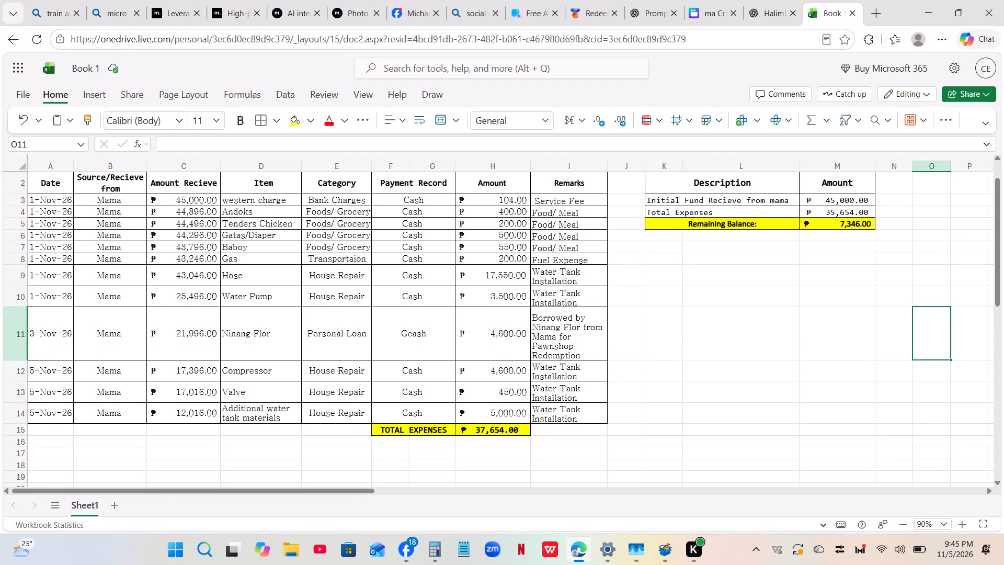
{"action": "scroll", "coordinate": [695, 401], "scroll_direction": "down", "scroll_amount": 2}
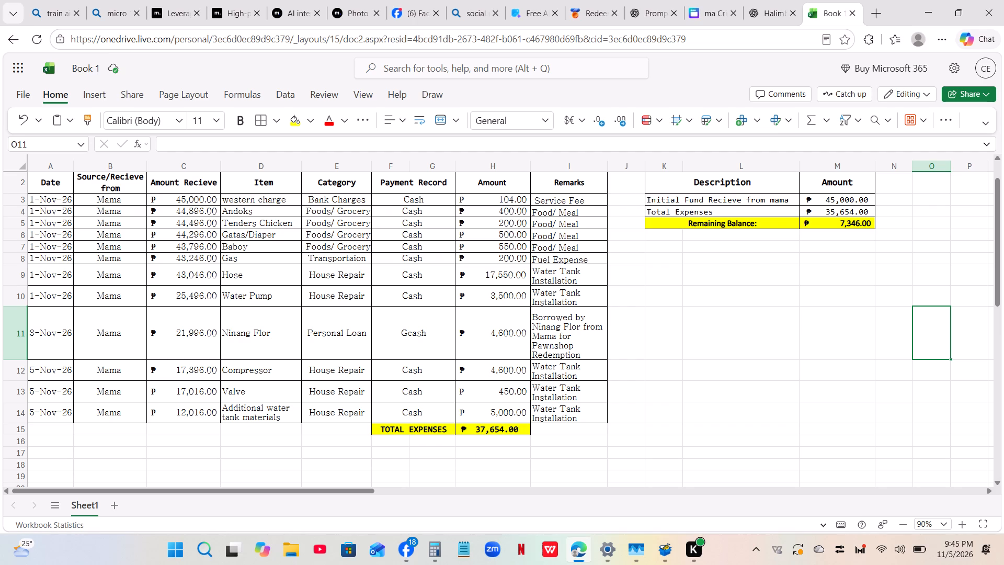
{"action": "left_click", "coordinate": [515, 375]}
{"action": "left_click", "coordinate": [457, 144]}
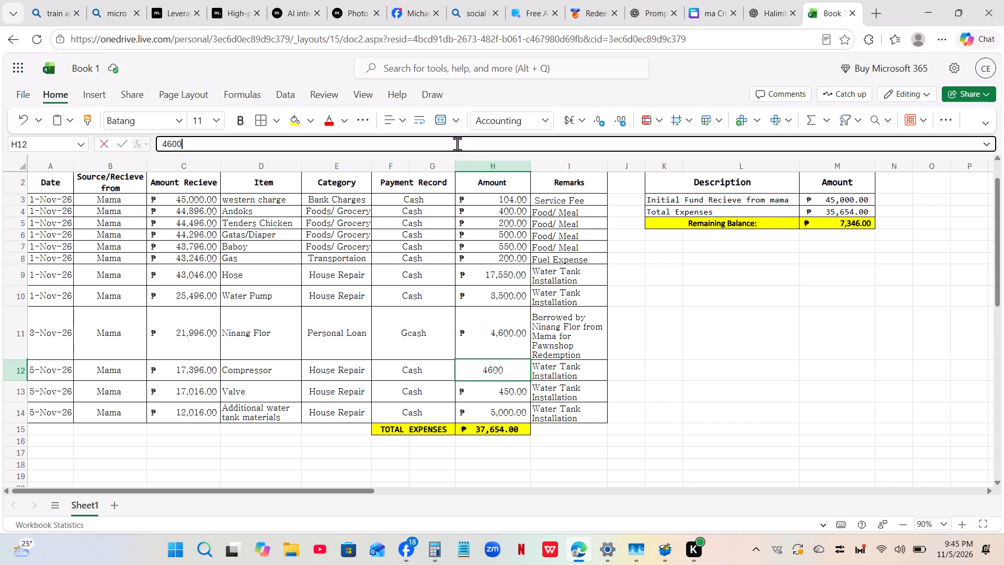
{"action": "key", "text": "BackSpace"}
{"action": "key", "text": "BackSpace"}
{"action": "key", "text": "BackSpace"}
{"action": "type", "text": "00"}
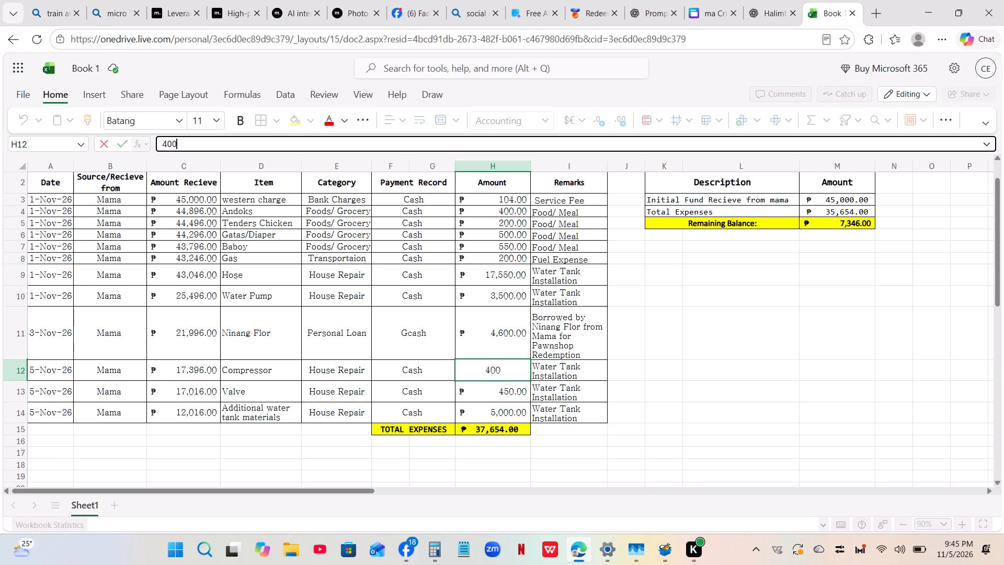
{"action": "key", "text": "Return"}
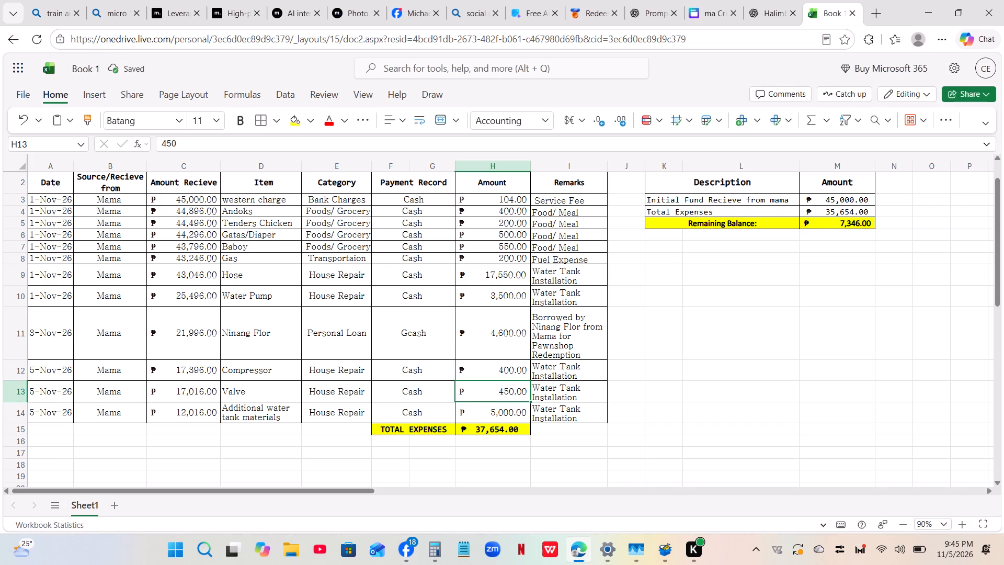
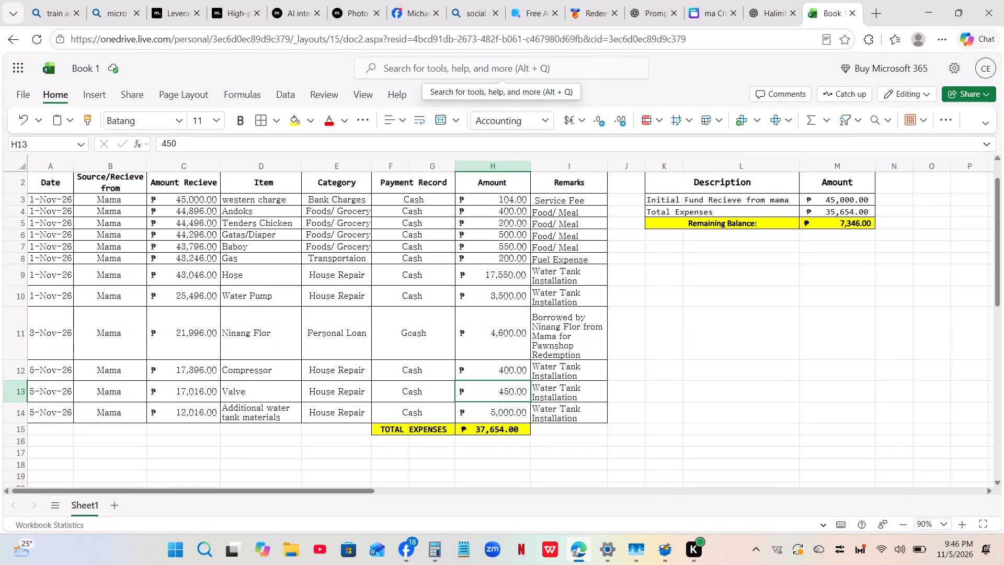
Change the item name in D12 to Compresure.
{"action": "left_click", "coordinate": [283, 376]}
{"action": "left_click", "coordinate": [283, 376]}
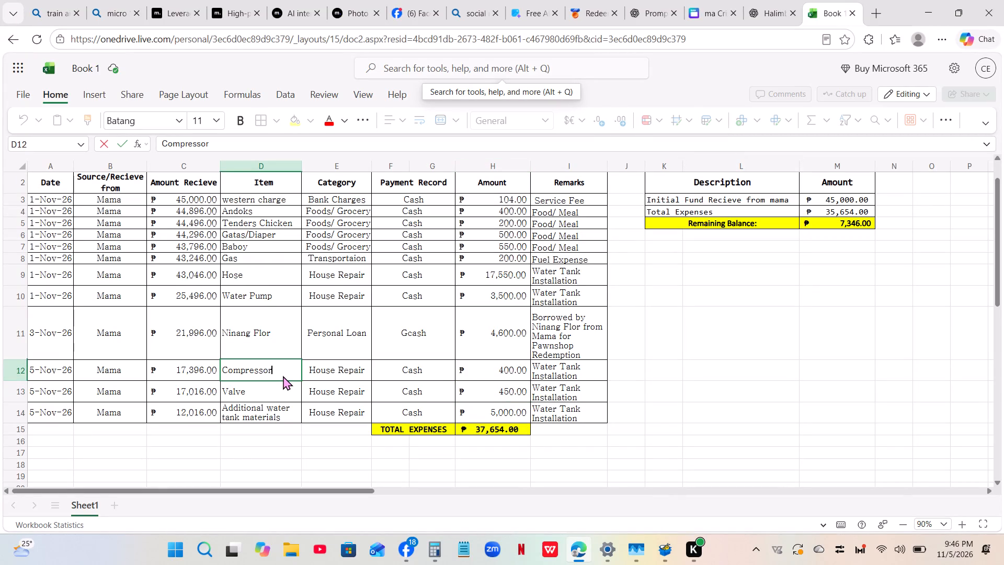
{"action": "key", "text": "BackSpace"}
{"action": "key", "text": "BackSpace"}
{"action": "key", "text": "BackSpace"}
{"action": "key", "text": "BackSpace"}
{"action": "key", "text": "BackSpace"}
{"action": "type", "text": "esure"}
{"action": "key", "text": "Right"}
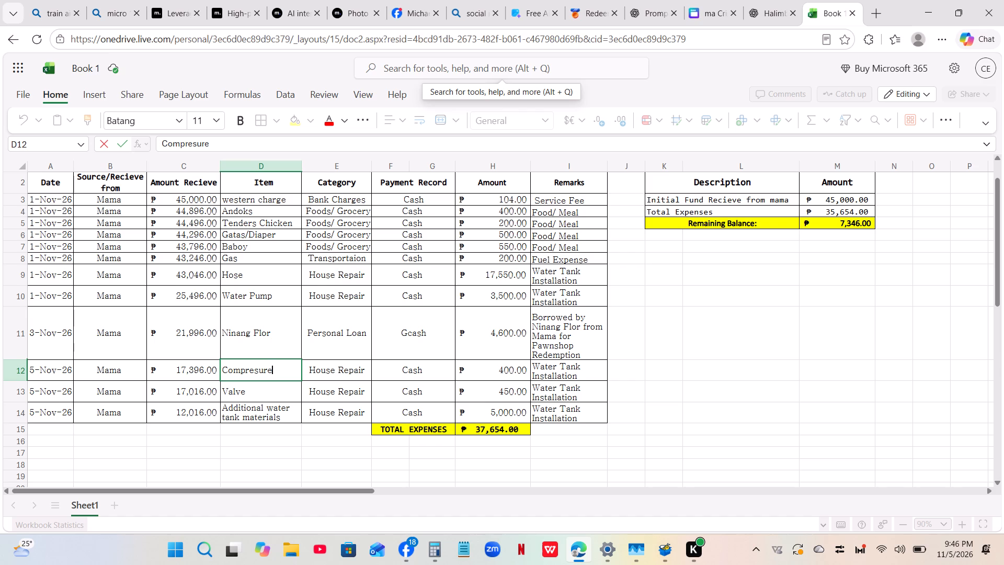
{"action": "key", "text": "Return"}
Set the Compresure expense amount in H12 to 380.
{"action": "key", "text": "Up"}
{"action": "key", "text": "Right"}
{"action": "key", "text": "Right"}
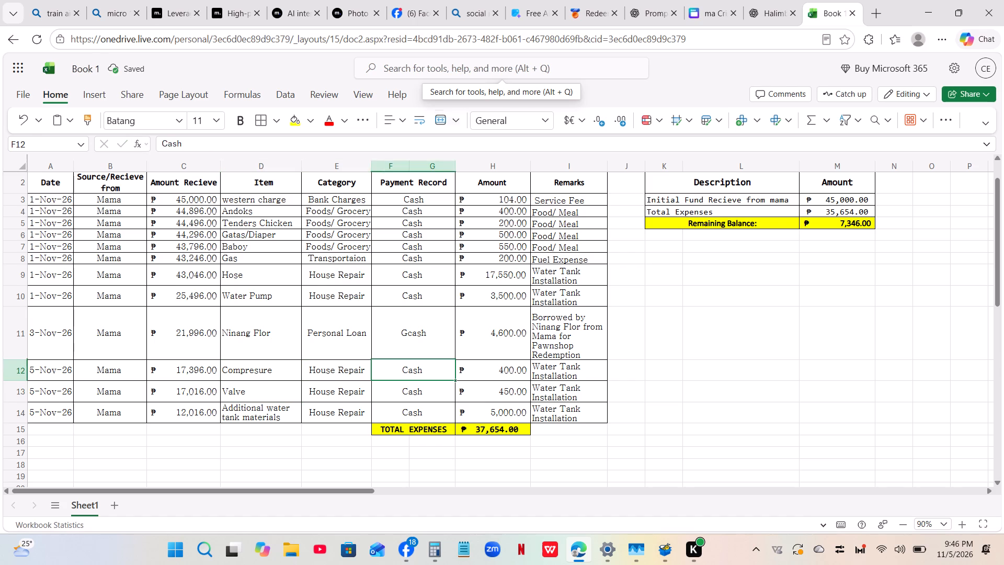
{"action": "key", "text": "Right"}
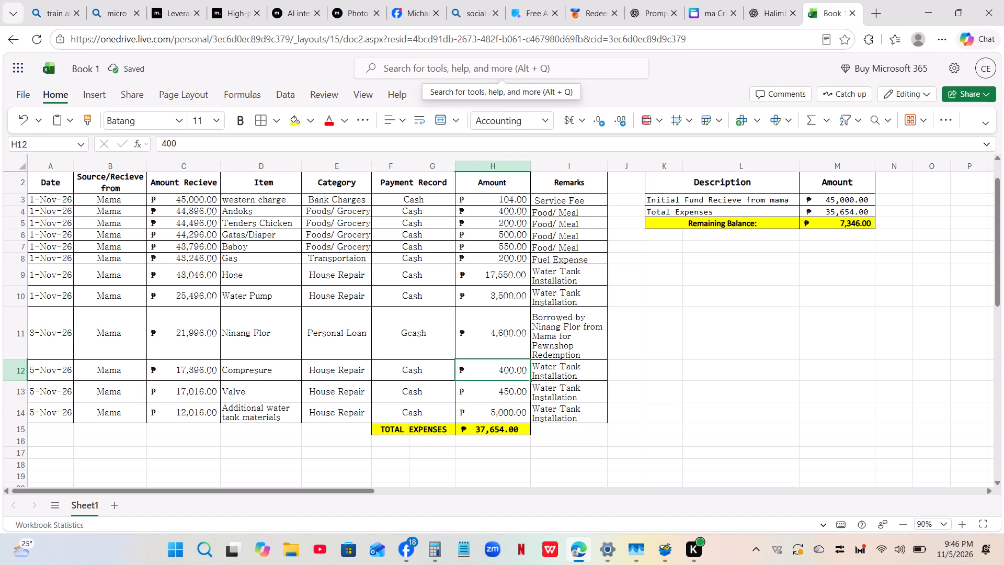
{"action": "key", "text": "BackSpace"}
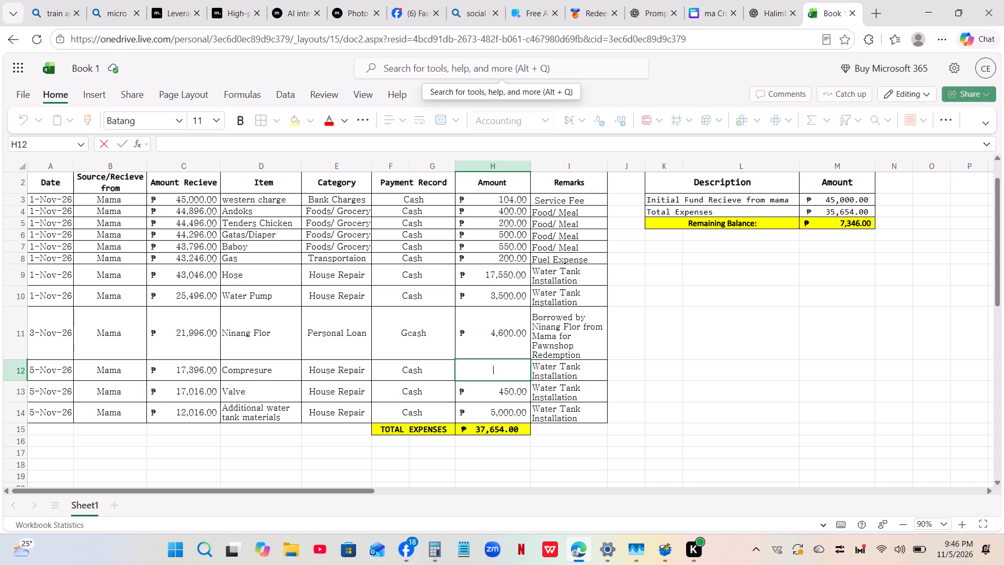
{"action": "type", "text": "380"}
{"action": "key", "text": "Return"}
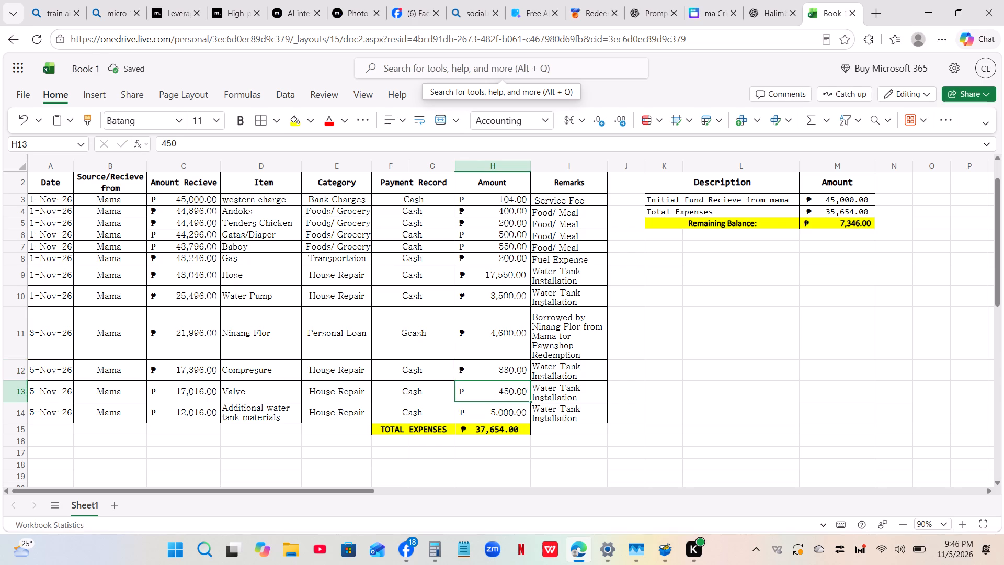
Check the sum of the expense amounts in H3:H14 and set the TOTAL EXPENSES amount in H15 to 33,434.
{"action": "left_click", "coordinate": [503, 200]}
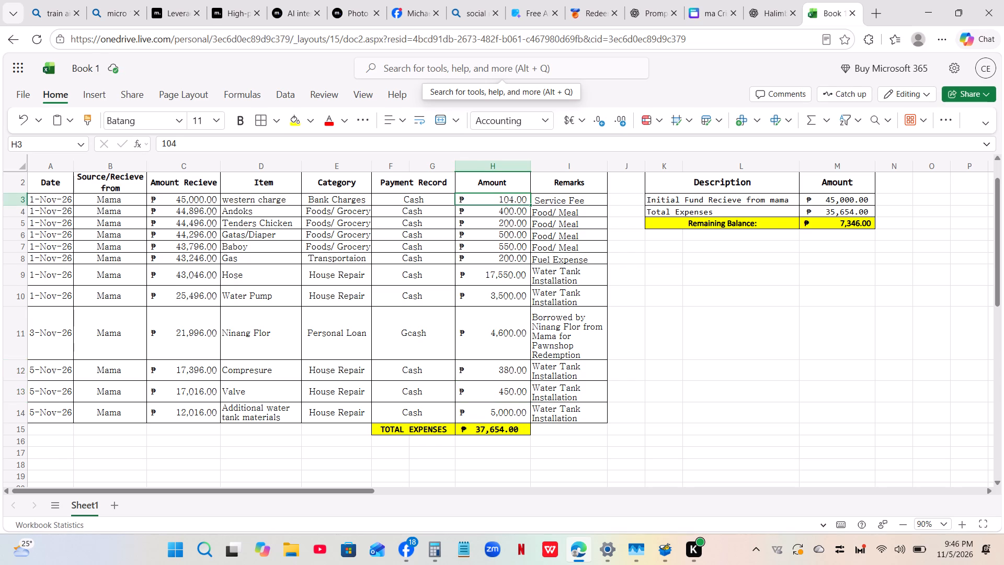
{"action": "key", "text": "ctrl+shift+Down"}
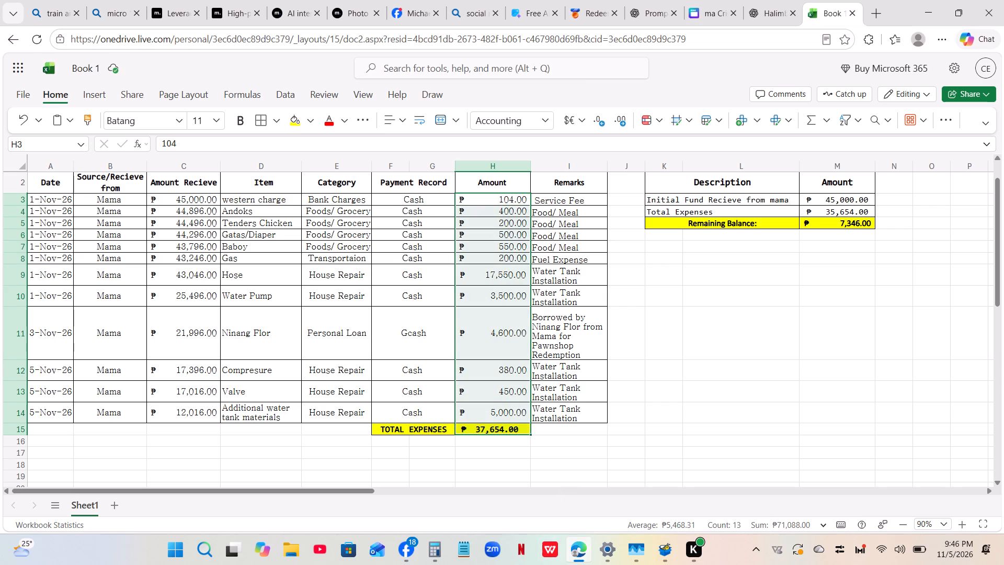
{"action": "left_click", "coordinate": [508, 413], "text": "ctrl+shift"}
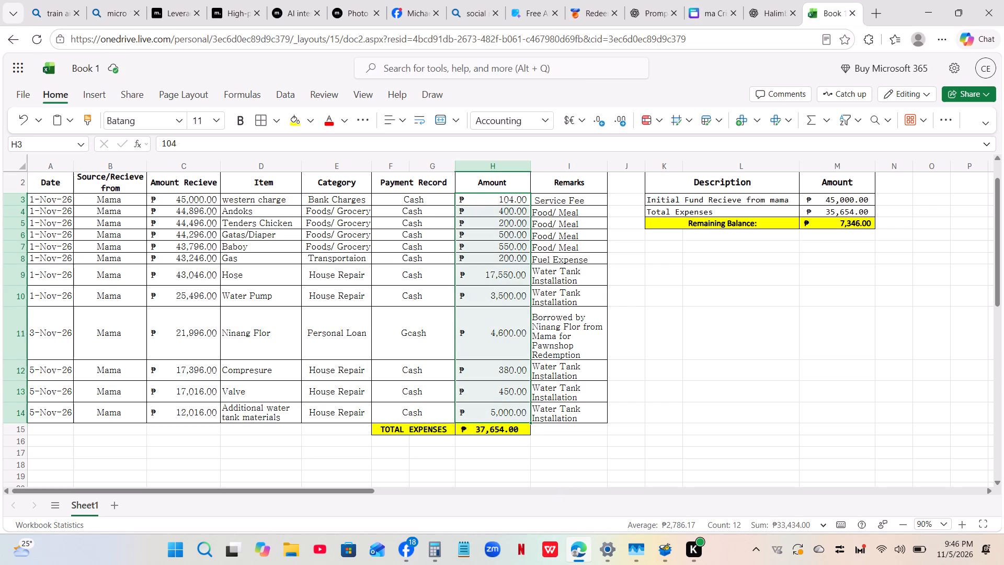
{"action": "left_click", "coordinate": [505, 432]}
{"action": "left_click", "coordinate": [505, 432]}
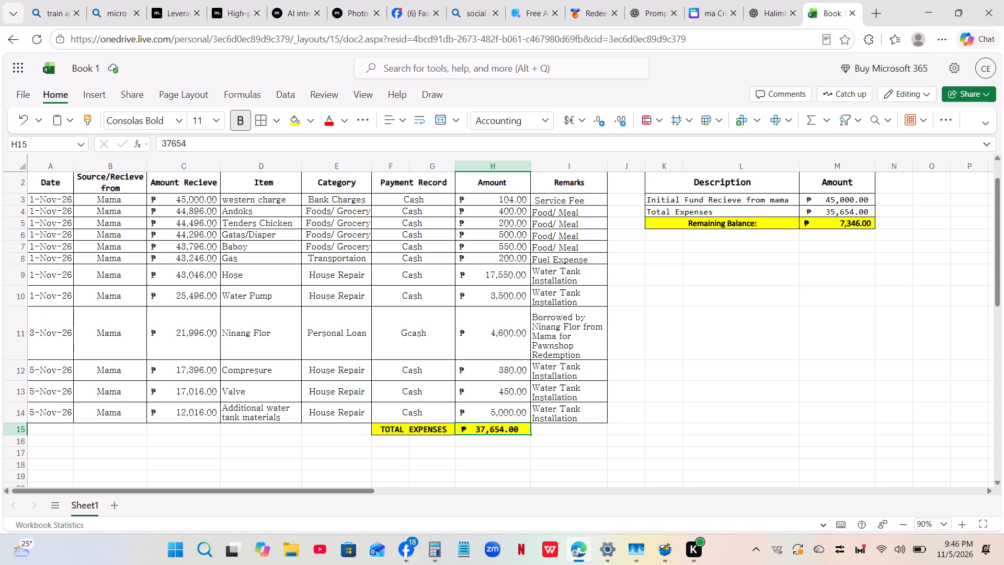
{"action": "double_click", "coordinate": [505, 432]}
{"action": "key", "text": "BackSpace"}
{"action": "key", "text": "BackSpace"}
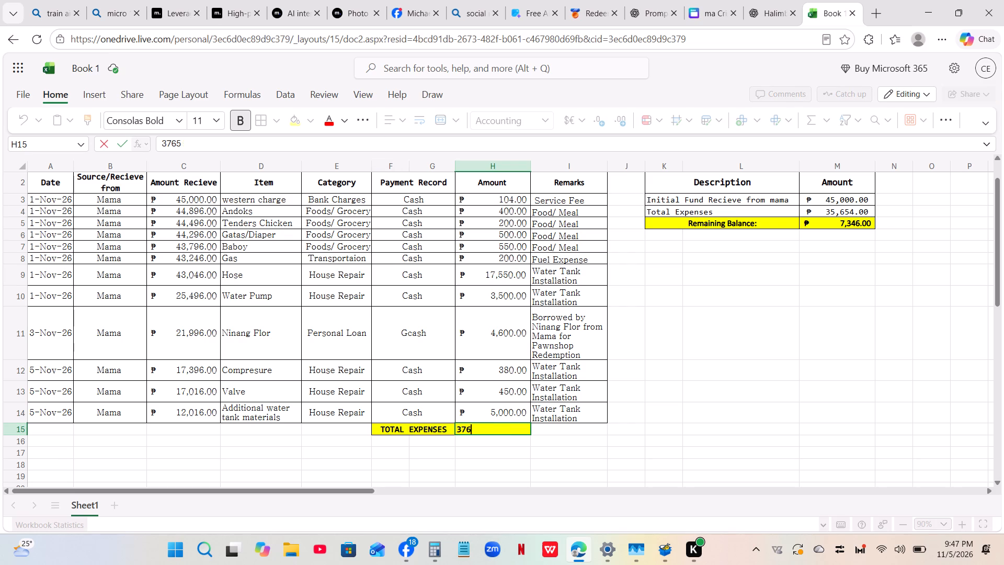
{"action": "key", "text": "BackSpace"}
{"action": "key", "text": "BackSpace"}
{"action": "type", "text": "3,"}
{"action": "left_click", "coordinate": [497, 202]}
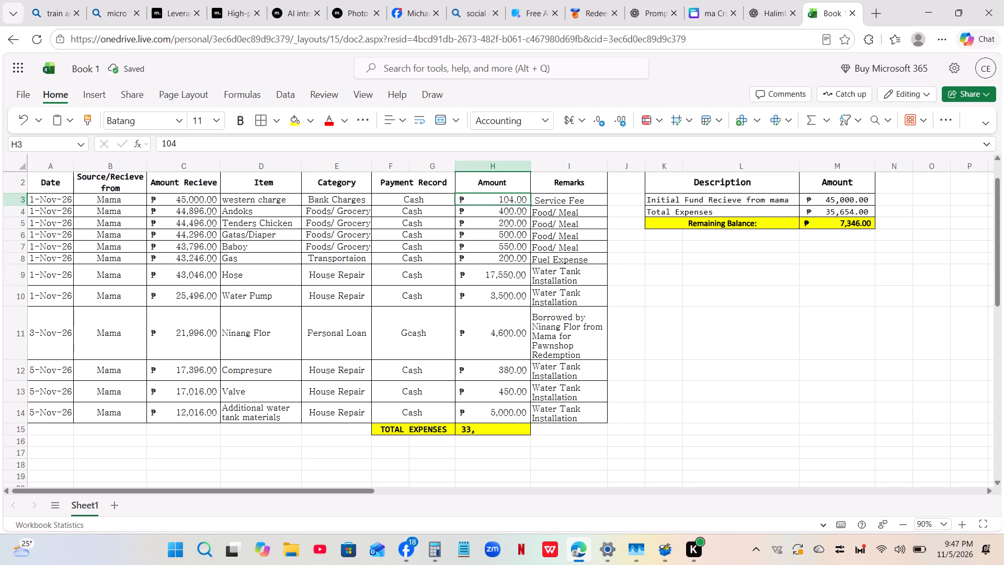
{"action": "left_click", "coordinate": [512, 415], "text": "ctrl+shift"}
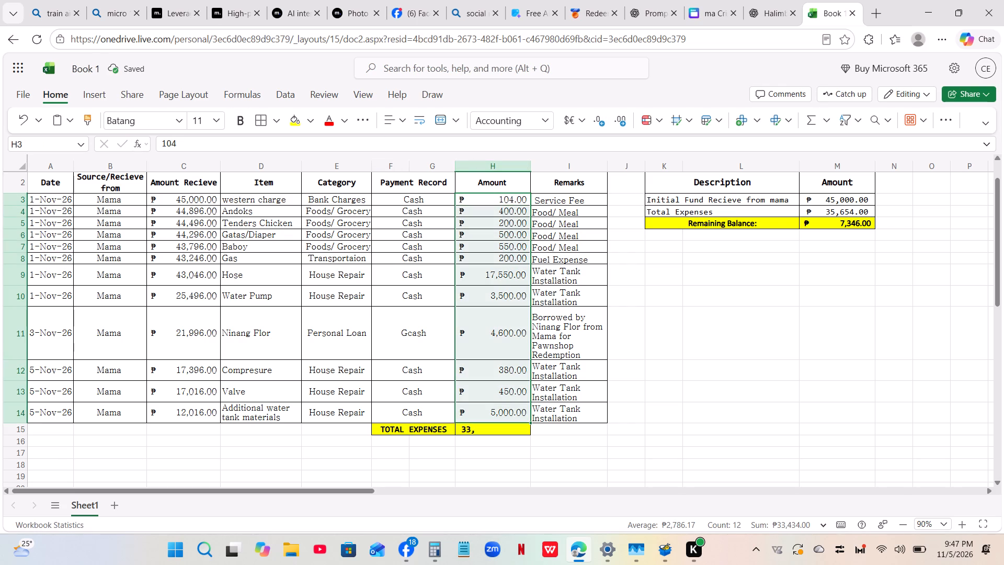
{"action": "left_click", "coordinate": [502, 432]}
{"action": "double_click", "coordinate": [502, 432]}
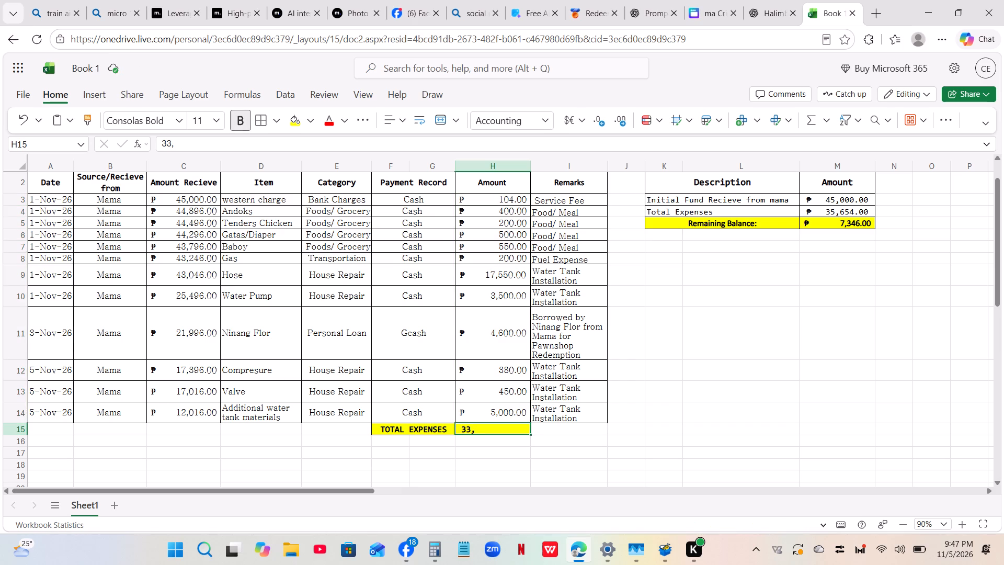
{"action": "type", "text": "434"}
{"action": "key", "text": "Return"}
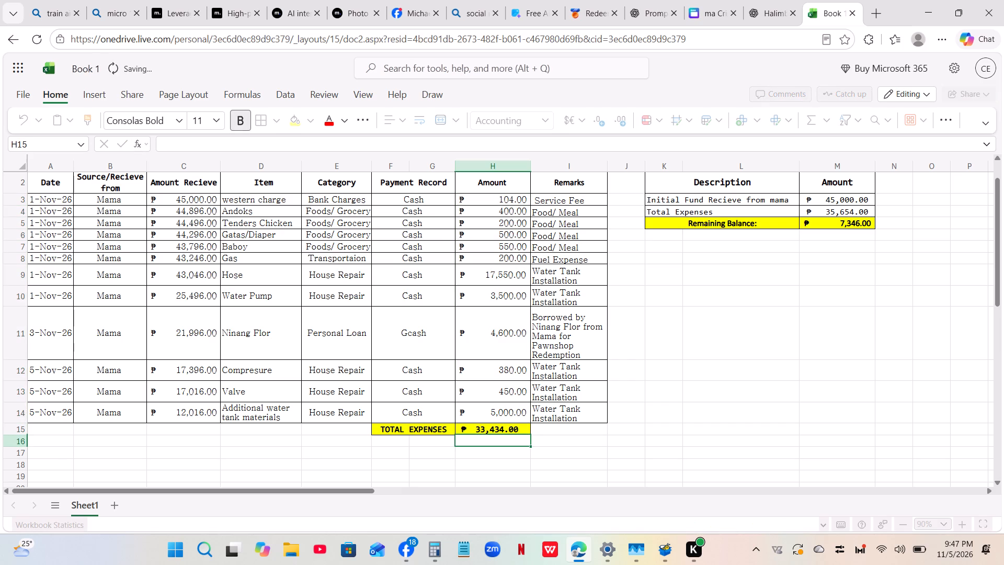
Set the Total Expenses amount in M4 of the fund summary to 33,434.
{"action": "key", "text": "Up"}
{"action": "key", "text": "Up"}
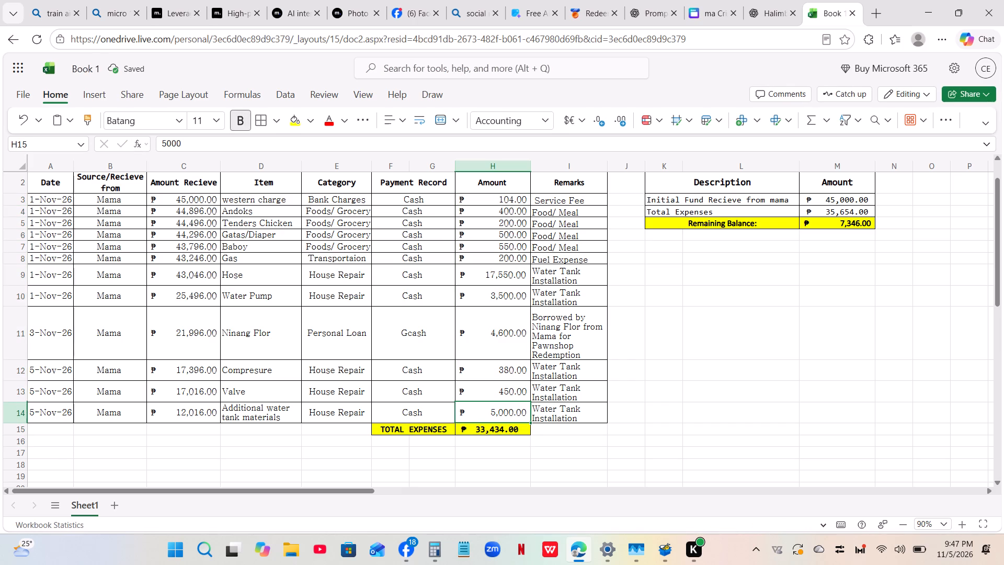
{"action": "key", "text": "Right"}
{"action": "key", "text": "Left"}
{"action": "key", "text": "Right"}
{"action": "key", "text": "Down"}
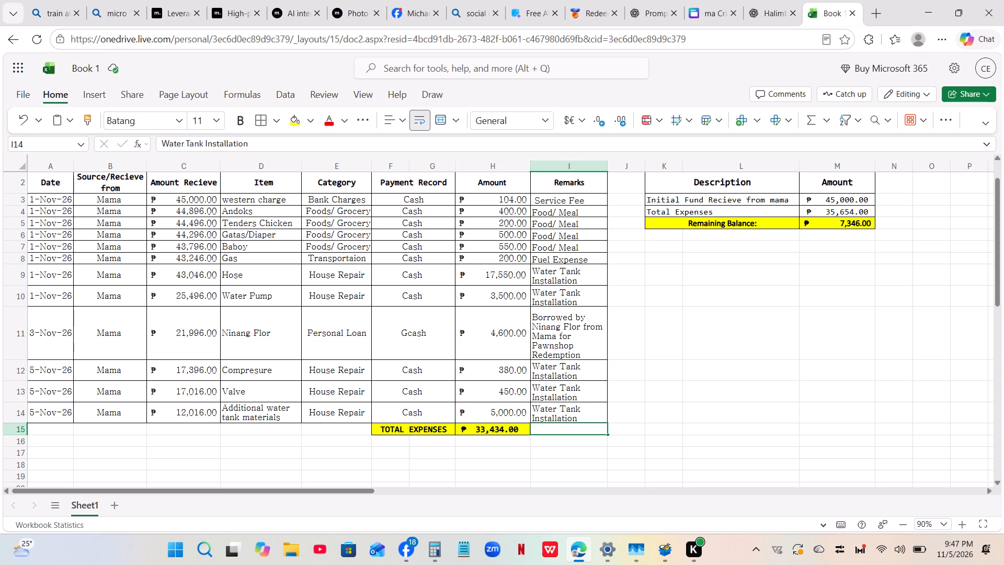
{"action": "key", "text": "Left"}
{"action": "key", "text": "Left"}
{"action": "key", "text": "Left"}
{"action": "key", "text": "Right"}
{"action": "key", "text": "Right"}
{"action": "key", "text": "Right"}
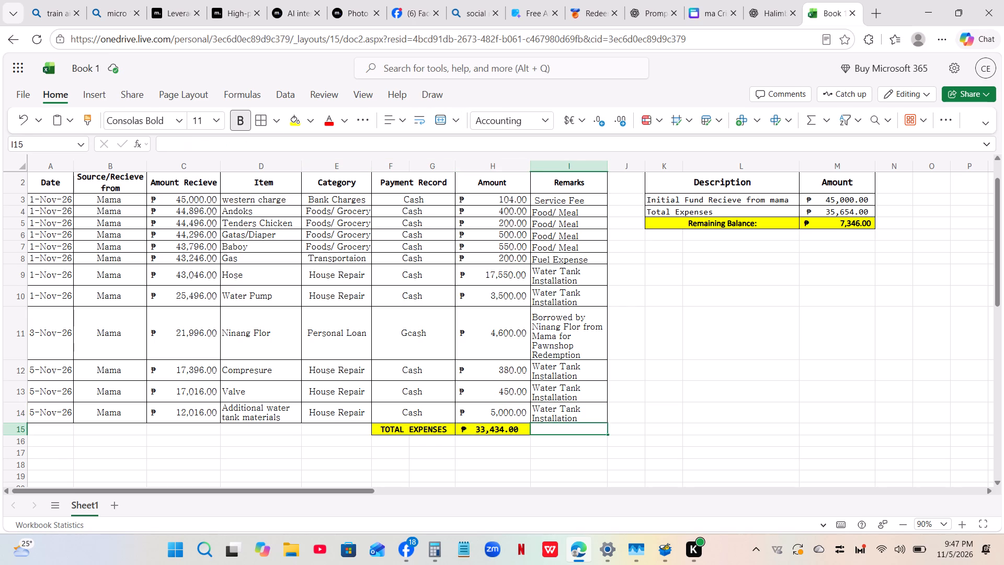
{"action": "key", "text": "Up"}
{"action": "key", "text": "Up"}
{"action": "key", "text": "Up"}
{"action": "key", "text": "Up"}
{"action": "key", "text": "Up"}
{"action": "key", "text": "Up"}
{"action": "key", "text": "Up"}
{"action": "key", "text": "Up"}
{"action": "key", "text": "Up"}
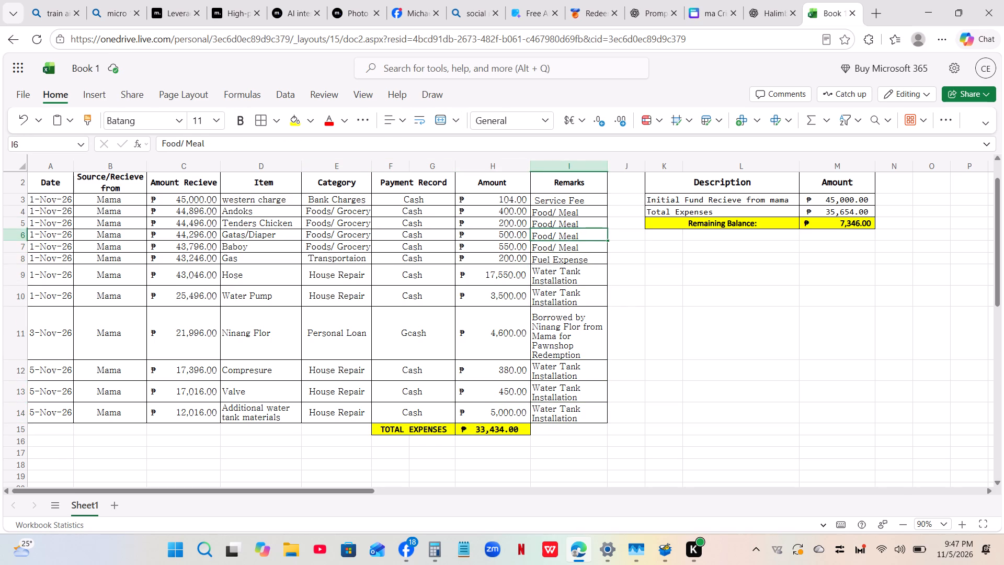
{"action": "key", "text": "Up"}
{"action": "key", "text": "Up"}
{"action": "key", "text": "Right"}
{"action": "key", "text": "Right"}
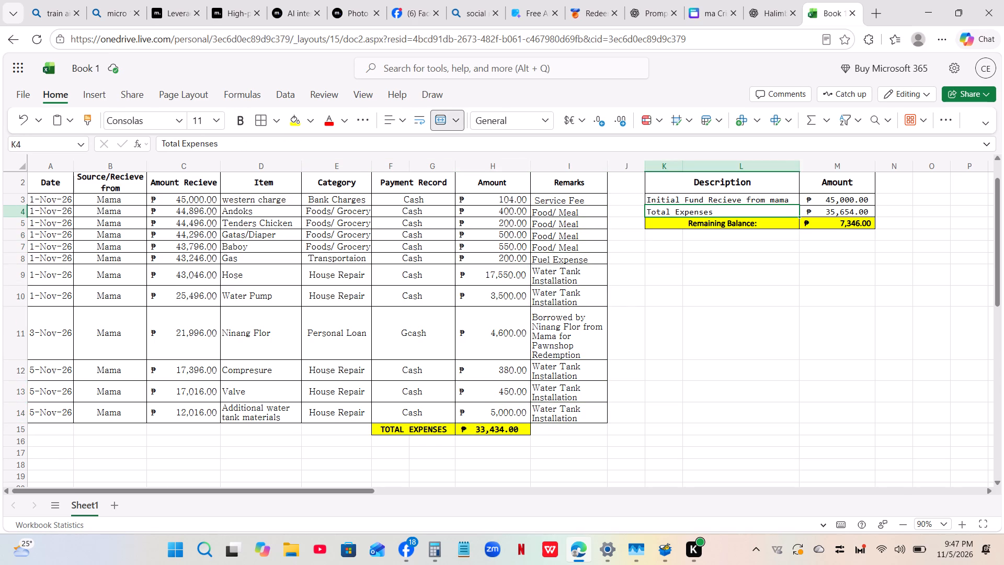
{"action": "key", "text": "Right"}
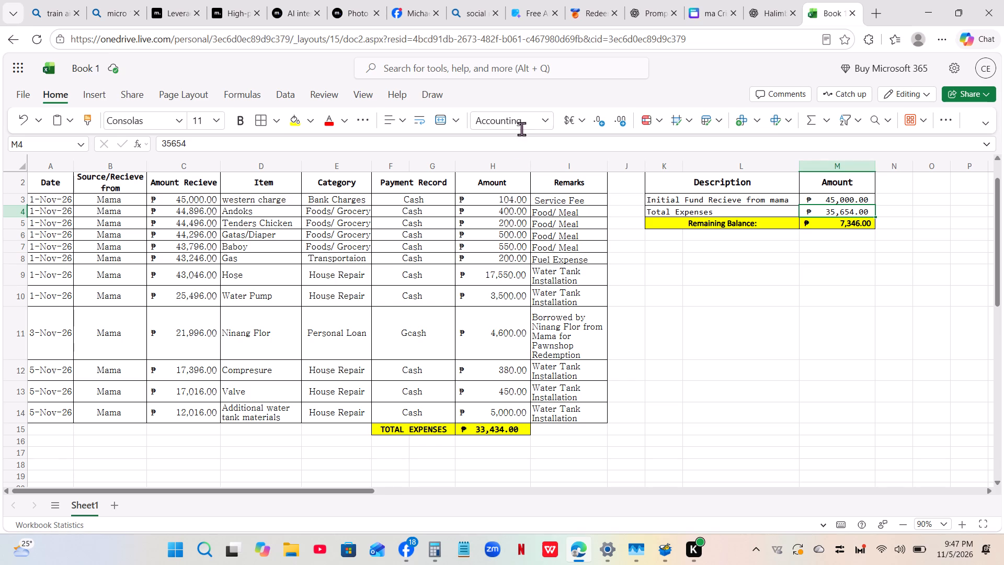
{"action": "left_click", "coordinate": [523, 139]}
{"action": "left_click", "coordinate": [523, 142]}
{"action": "key", "text": "BackSpace"}
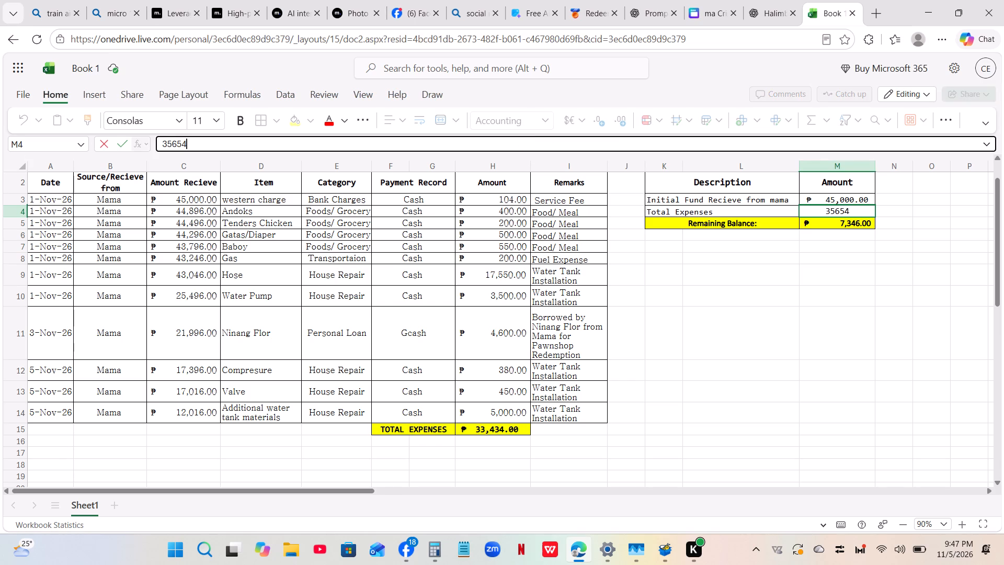
{"action": "key", "text": "BackSpace"}
{"action": "key", "text": "BackSpace"}
{"action": "key", "text": "BackSpace"}
{"action": "type", "text": "3,"}
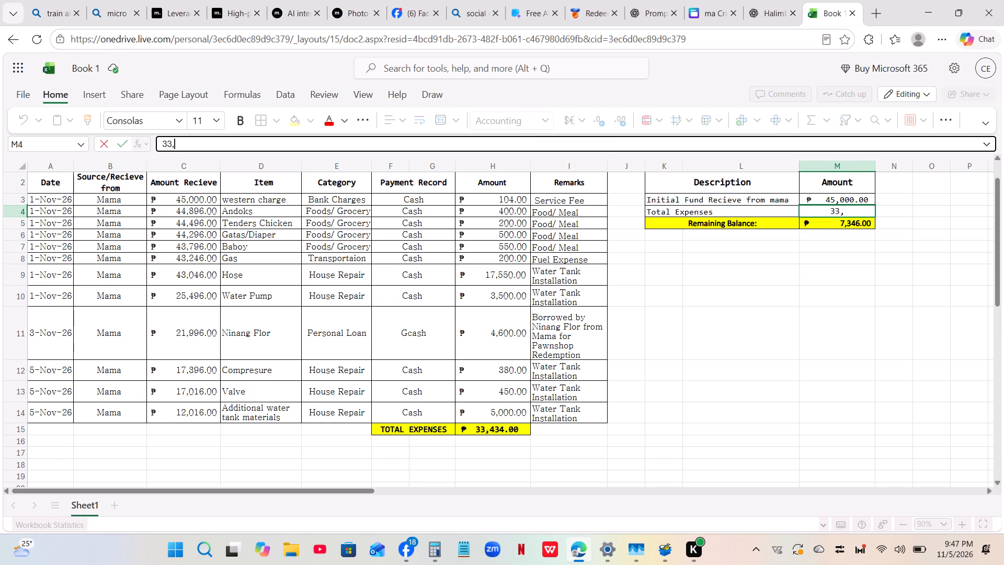
{"action": "type", "text": "434"}
{"action": "key", "text": "Return"}
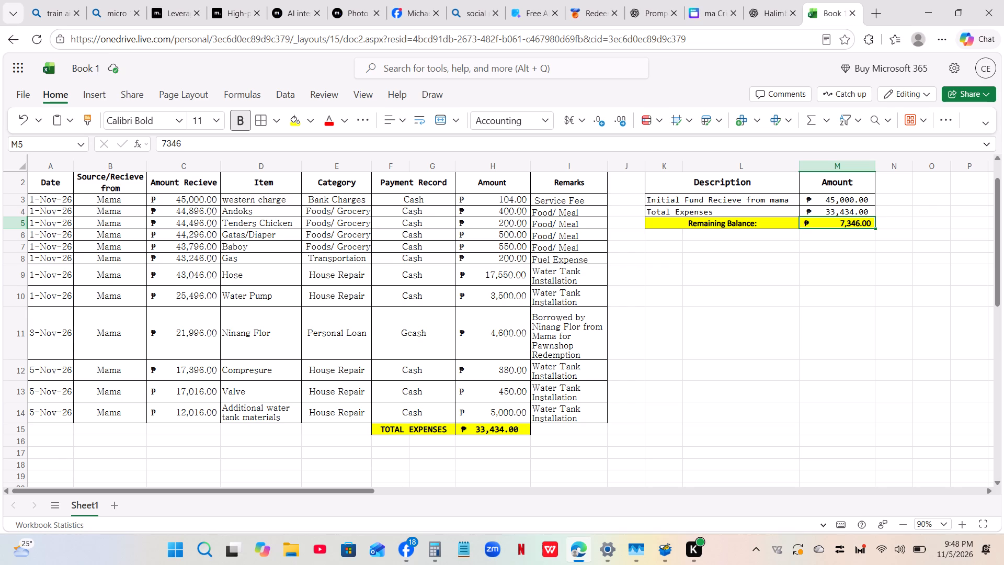
Set the Remaining Balance amount in M5 of the fund summary to 11,566.
{"action": "double_click", "coordinate": [825, 144]}
{"action": "double_click", "coordinate": [825, 144]}
{"action": "triple_click", "coordinate": [825, 144]}
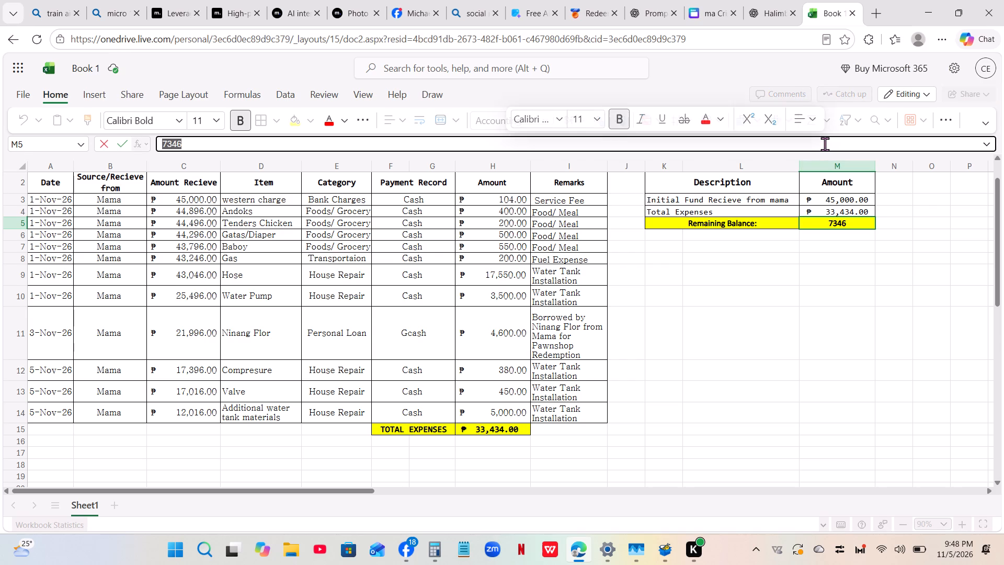
{"action": "key", "text": "BackSpace"}
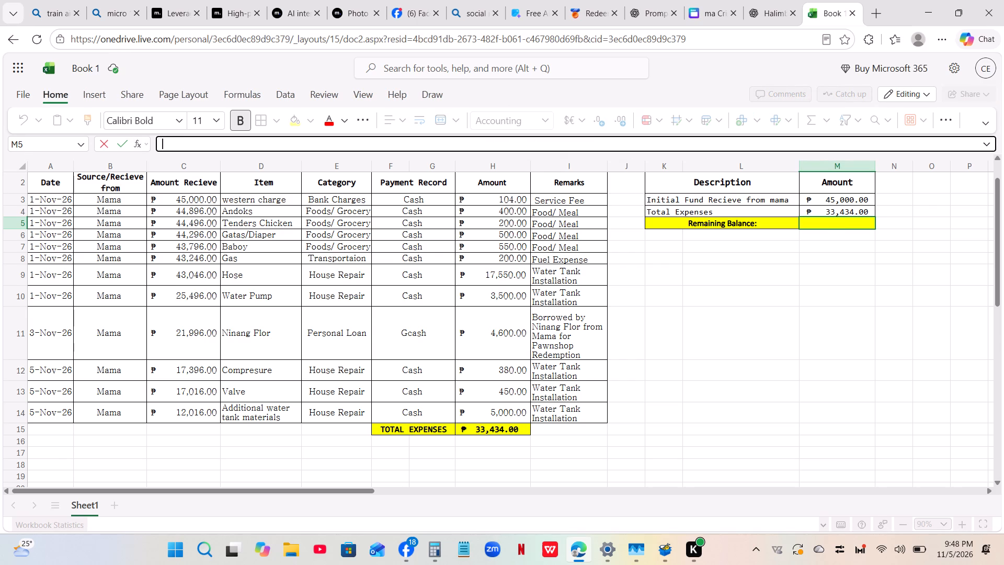
{"action": "type", "text": "11,"}
{"action": "type", "text": "566"}
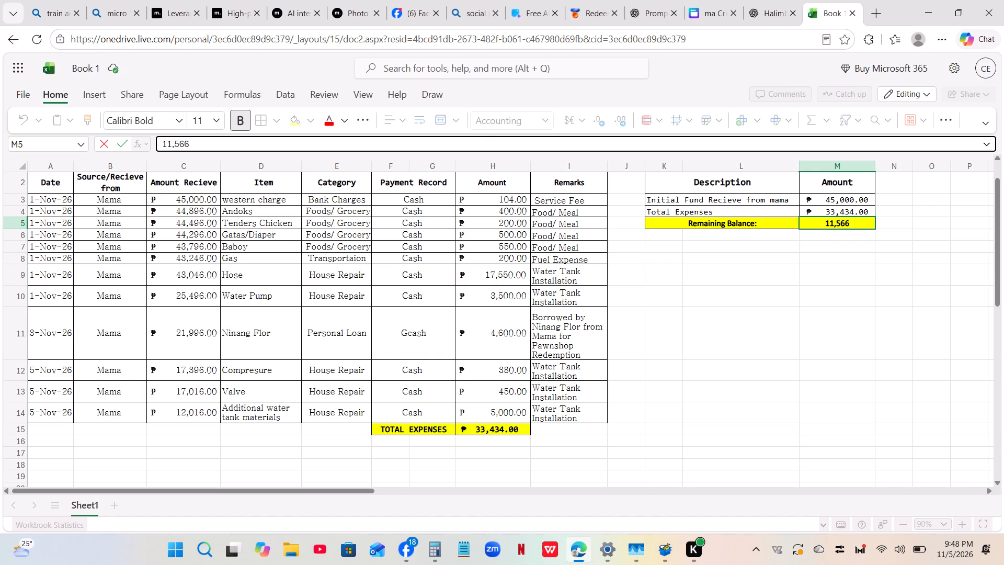
{"action": "key", "text": "Return"}
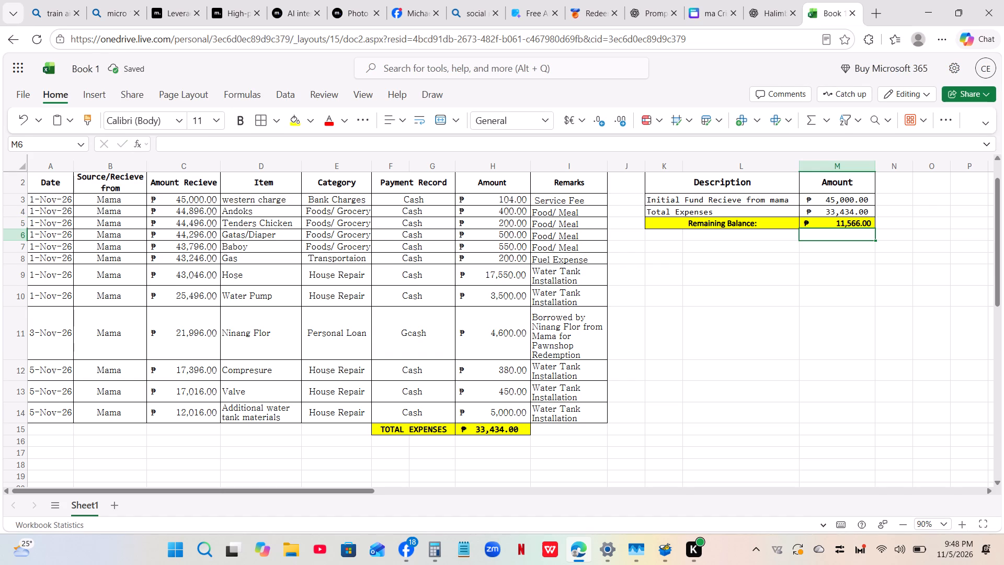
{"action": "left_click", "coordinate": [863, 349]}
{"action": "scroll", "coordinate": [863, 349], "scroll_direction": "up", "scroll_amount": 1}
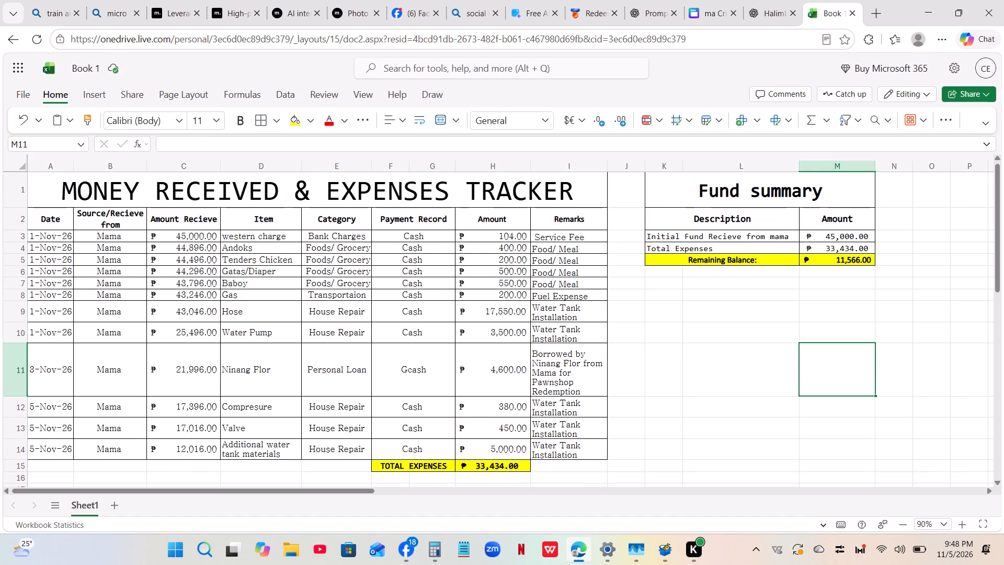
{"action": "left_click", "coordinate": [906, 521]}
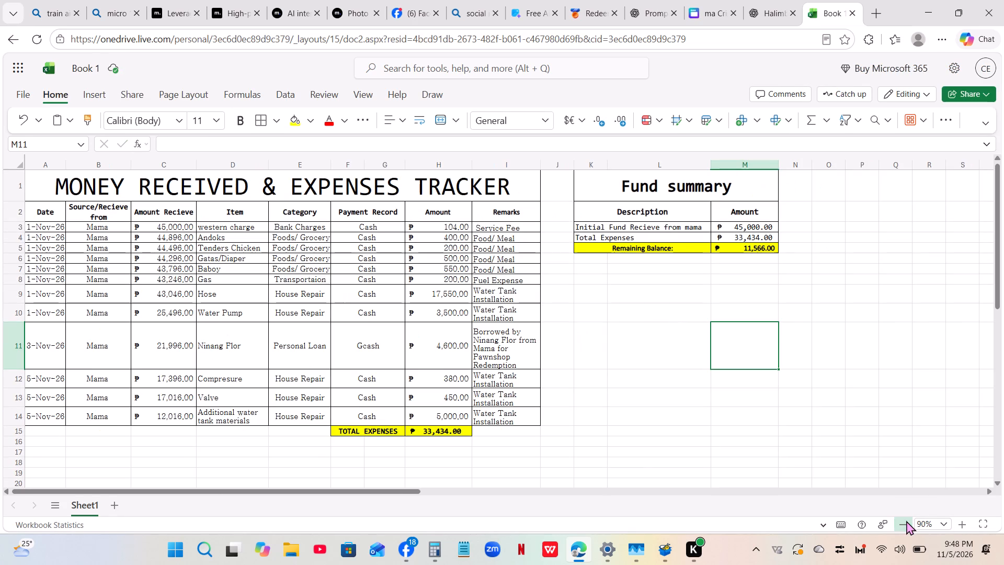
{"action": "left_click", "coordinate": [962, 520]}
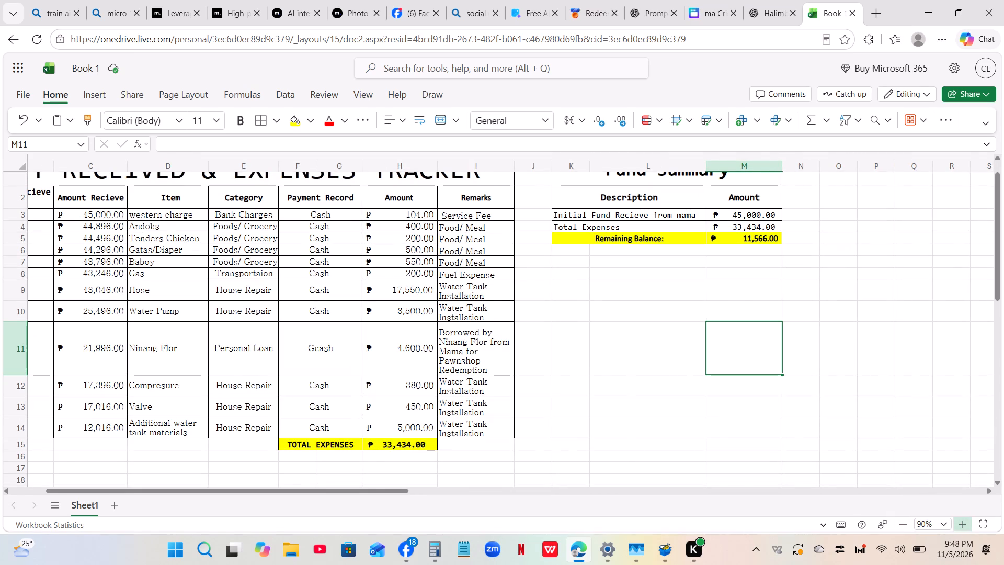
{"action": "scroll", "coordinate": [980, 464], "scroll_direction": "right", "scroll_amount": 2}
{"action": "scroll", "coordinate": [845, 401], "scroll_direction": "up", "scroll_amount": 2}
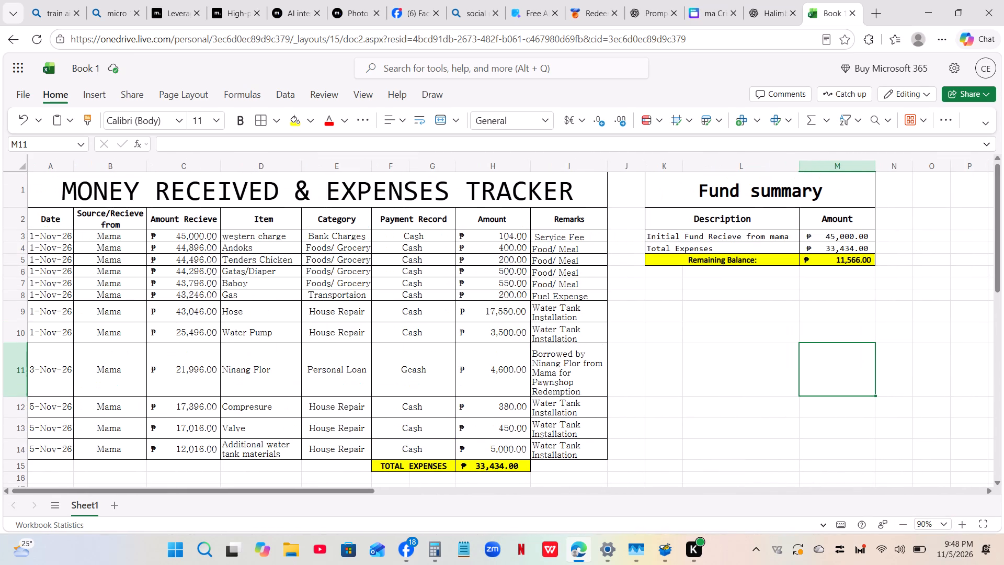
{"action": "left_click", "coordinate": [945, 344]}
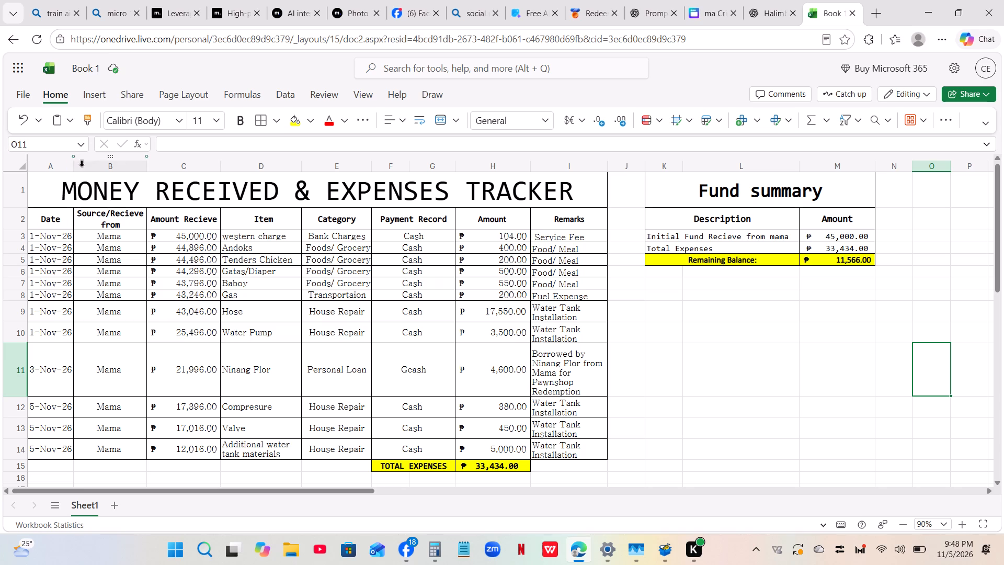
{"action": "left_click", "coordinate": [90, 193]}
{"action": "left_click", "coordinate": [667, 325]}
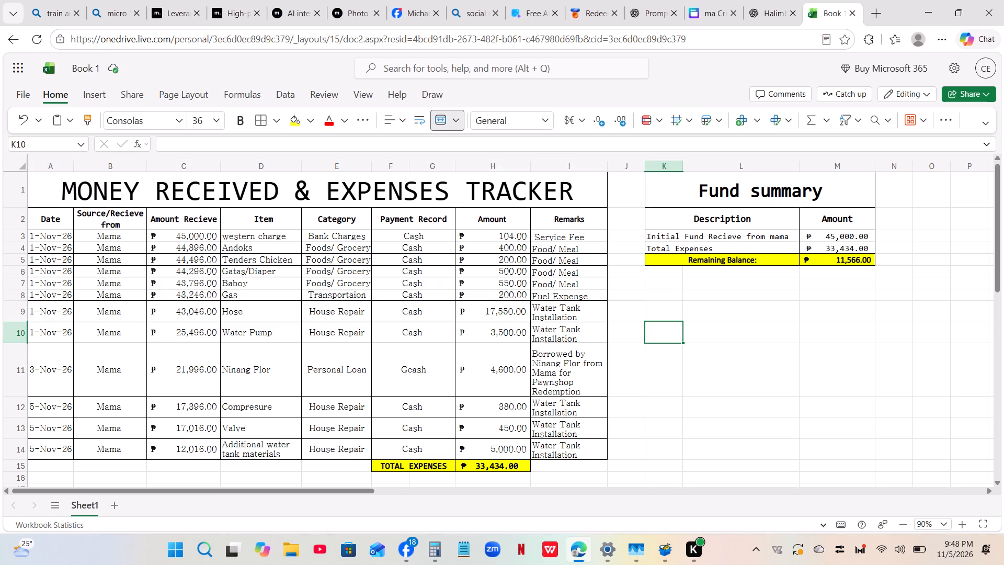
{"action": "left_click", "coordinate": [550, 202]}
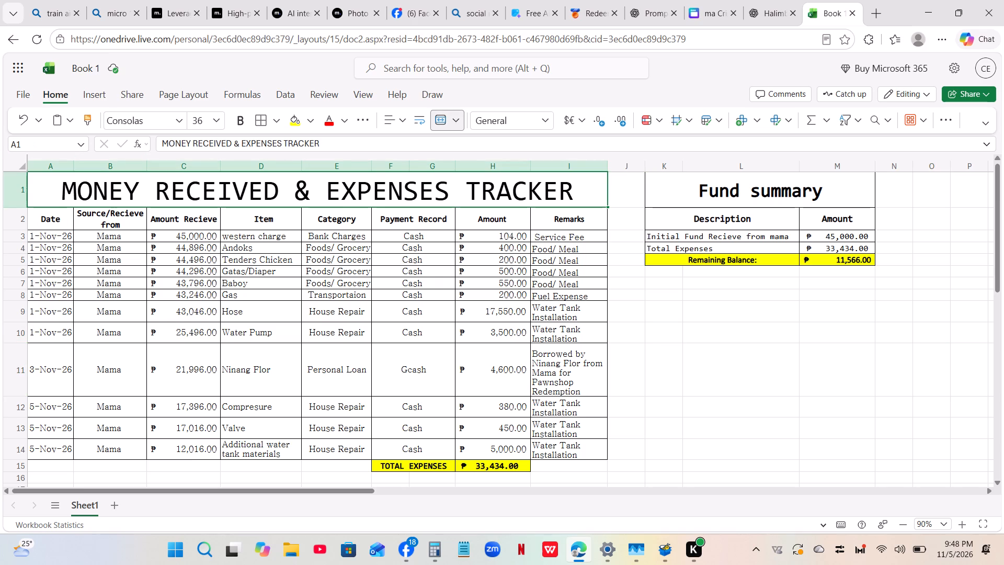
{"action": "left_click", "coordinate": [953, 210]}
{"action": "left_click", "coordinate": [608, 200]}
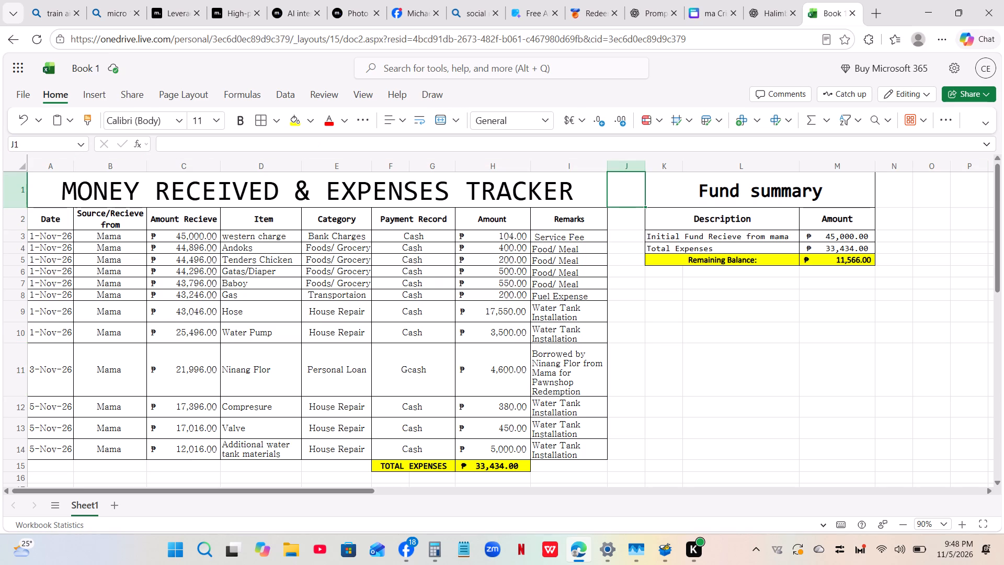
Fill the MONEY RECEIVED & EXPENSES TRACKER title cell with Green, Accent 6, Lighter 80%.
{"action": "left_click", "coordinate": [351, 206]}
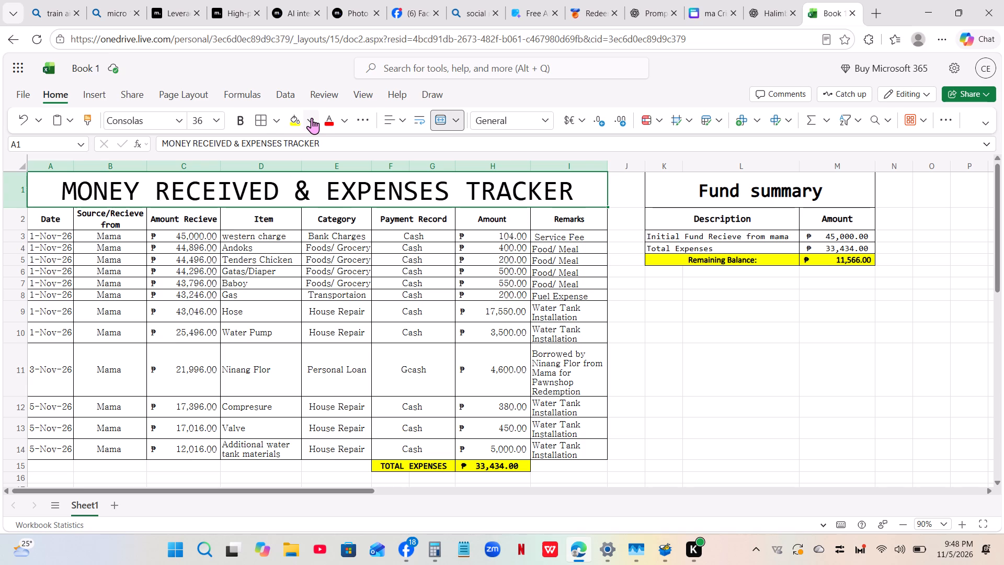
{"action": "left_click", "coordinate": [312, 118]}
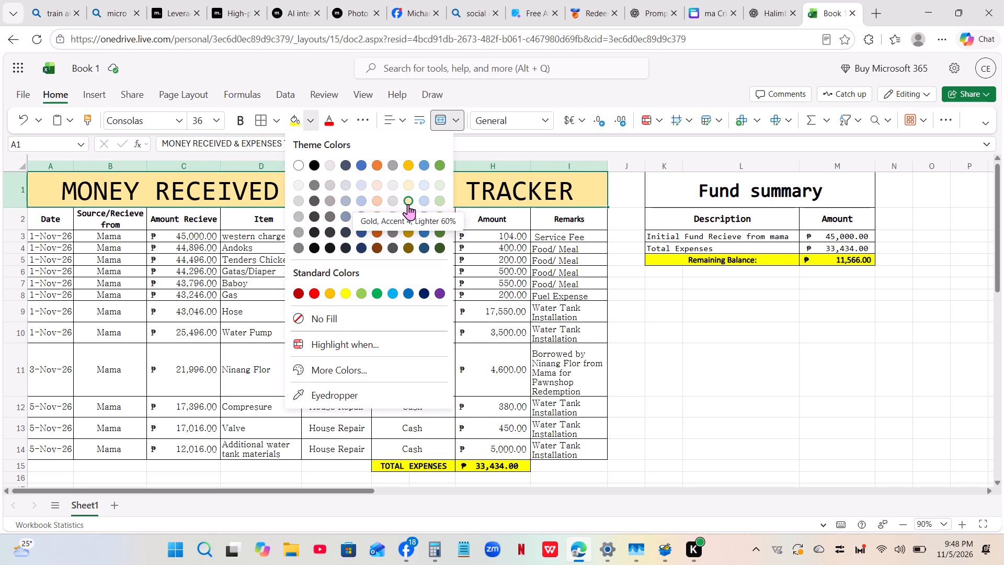
{"action": "left_click", "coordinate": [439, 188]}
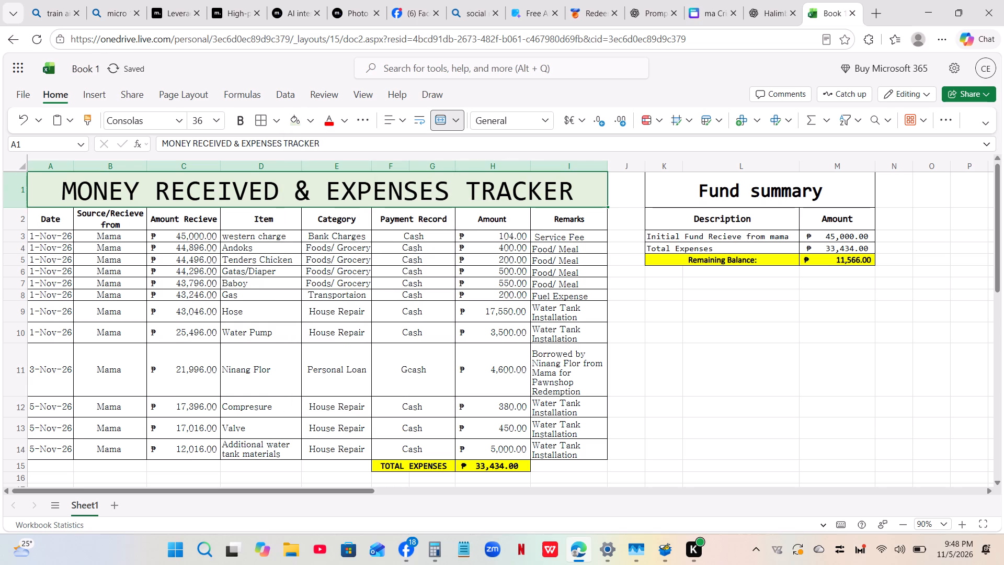
Fill the Fund summary title cell with the same light green, Green, Accent 6, Lighter 80%.
{"action": "left_click", "coordinate": [687, 197]}
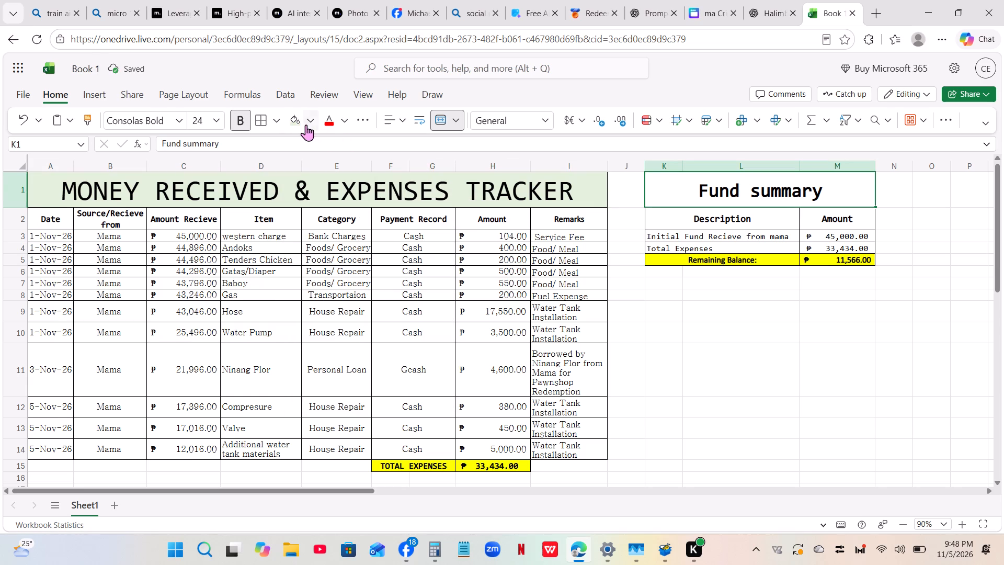
{"action": "left_click", "coordinate": [294, 120]}
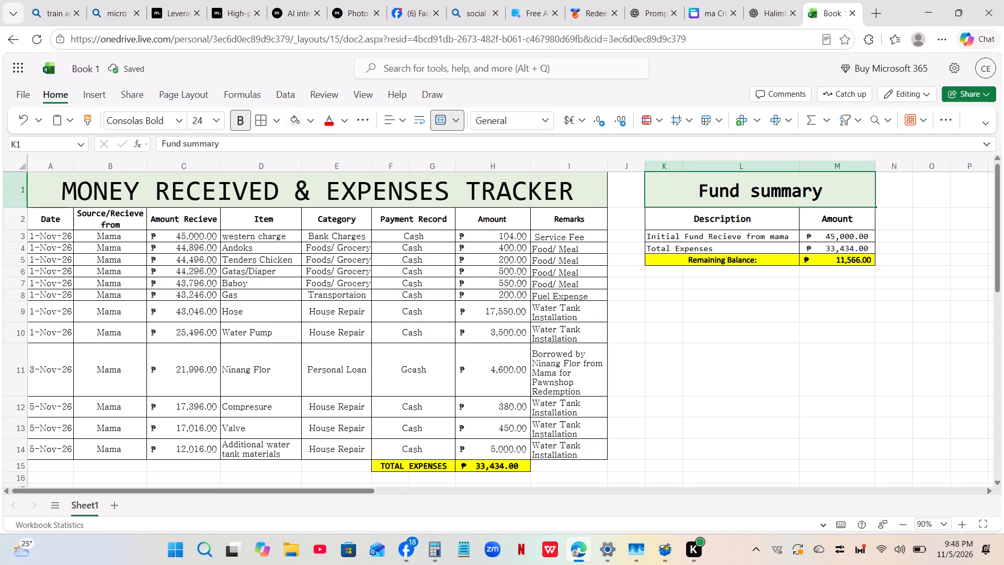
{"action": "left_click", "coordinate": [613, 353]}
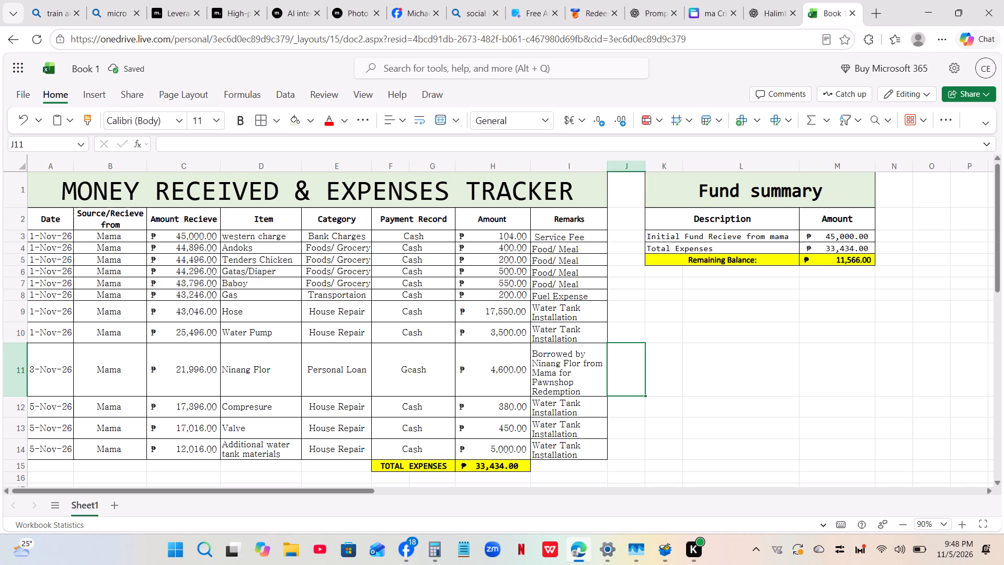
{"action": "left_click", "coordinate": [835, 371]}
{"action": "left_click", "coordinate": [965, 327]}
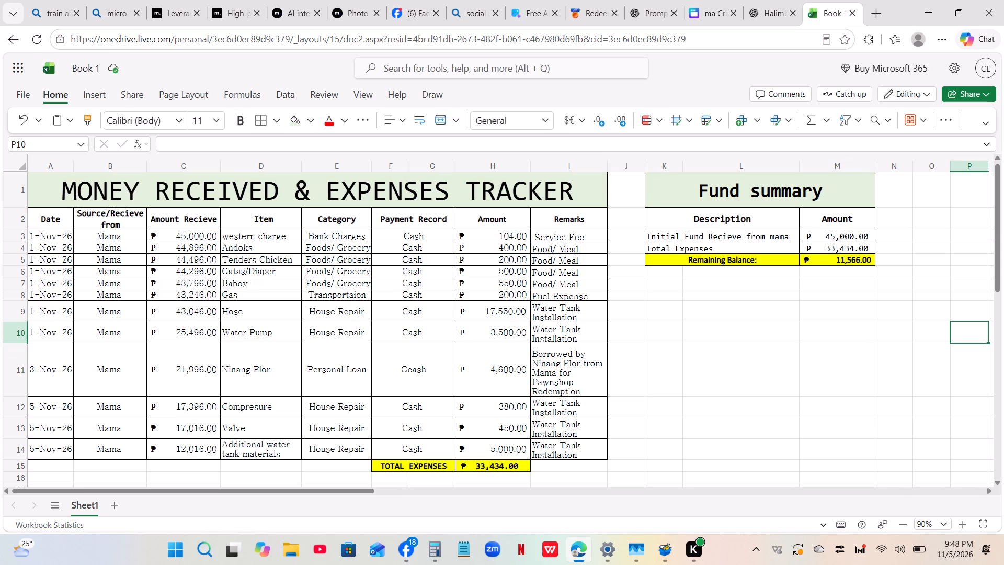
Show the expense tracker workbook in full screen.
{"action": "left_click", "coordinate": [985, 523]}
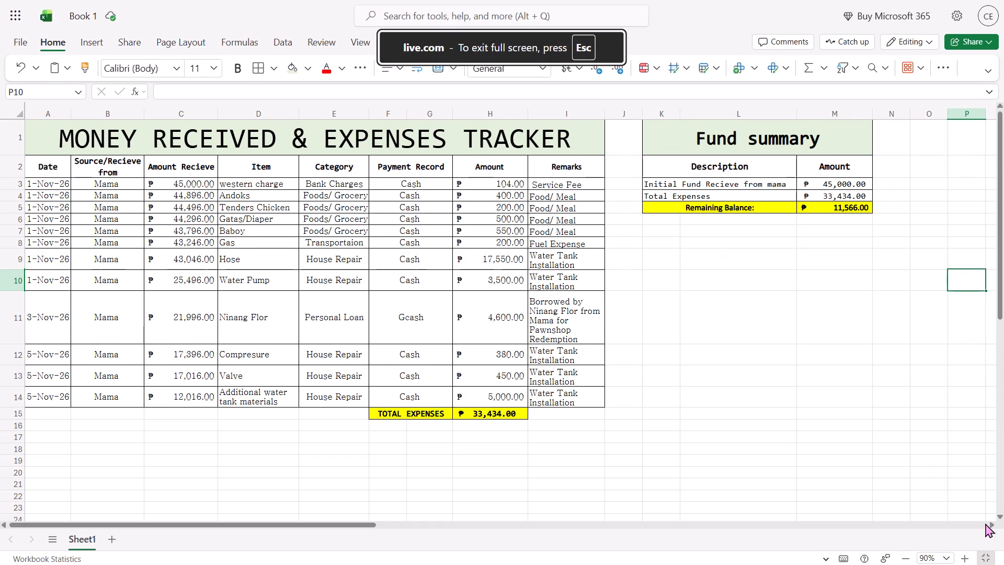
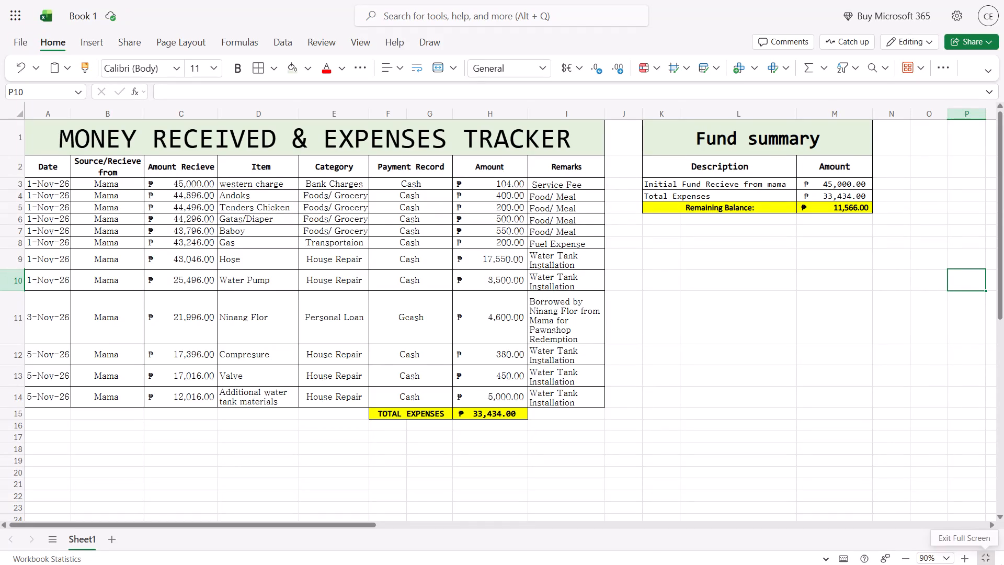
Exit full screen so the expense tracker workbook returns to the normal browser window.
{"action": "left_click", "coordinate": [995, 556]}
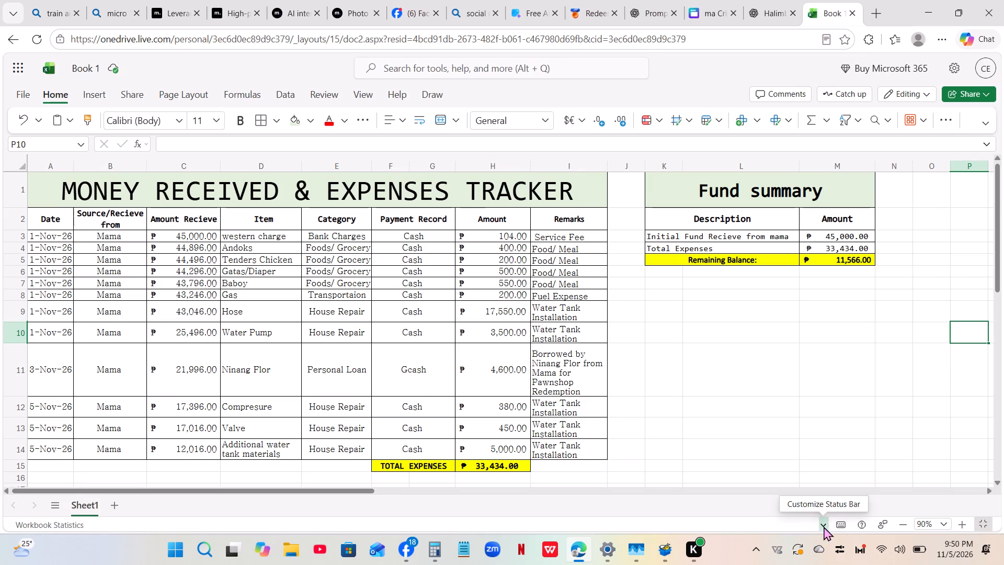
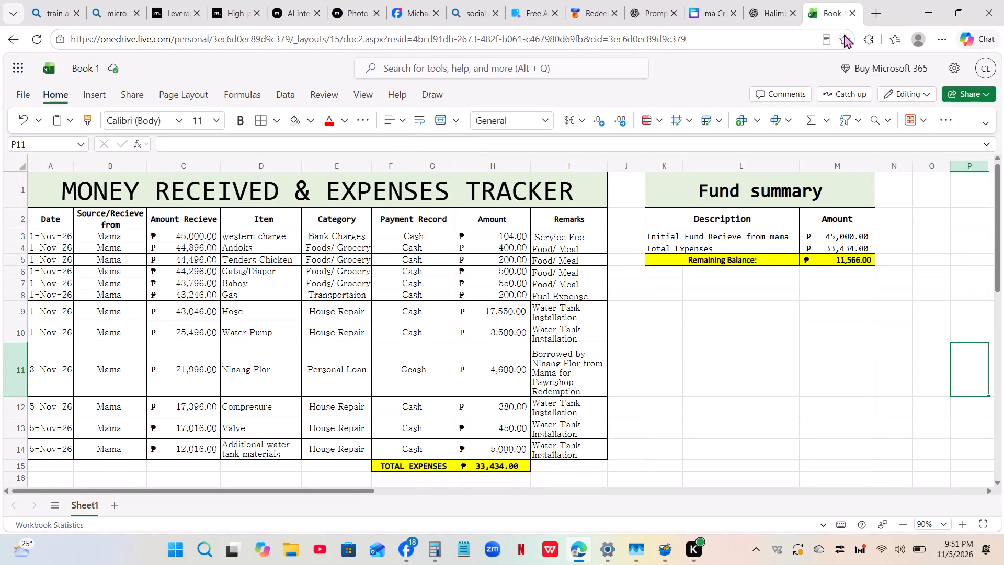
Add the workbook page to the browser favorites under the name "expenses".
{"action": "left_click", "coordinate": [844, 34]}
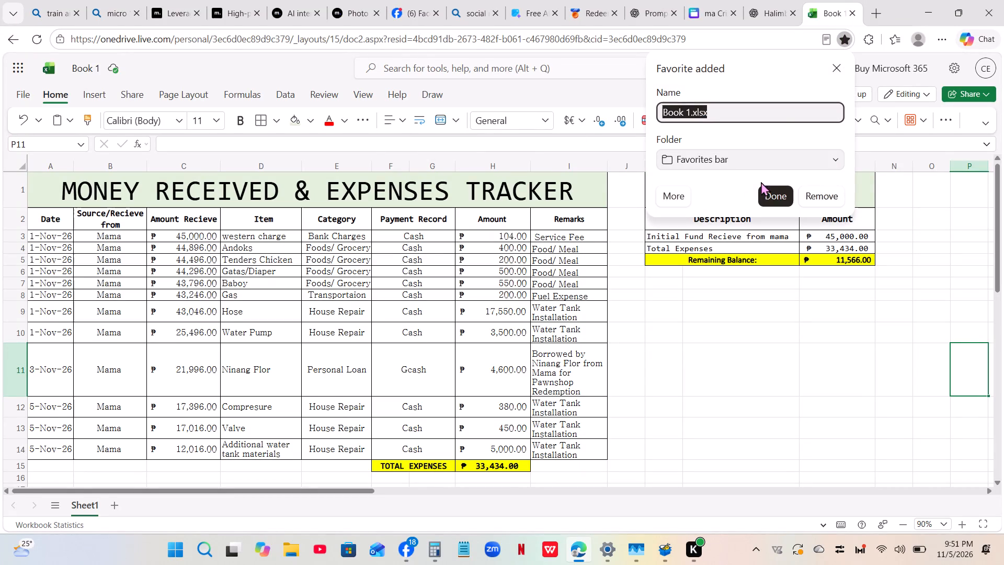
{"action": "type", "text": "exp"}
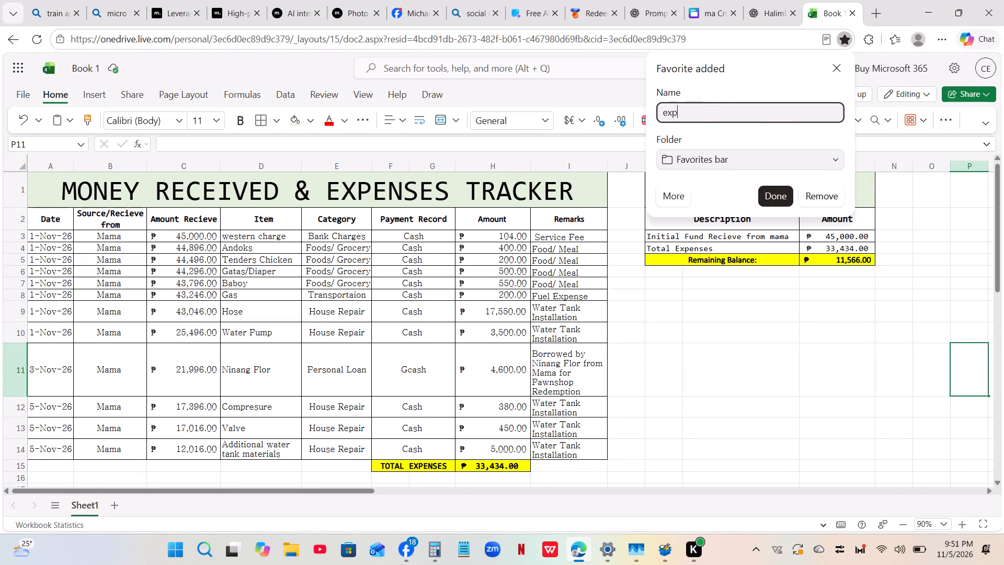
{"action": "type", "text": "enses"}
{"action": "key", "text": "Return"}
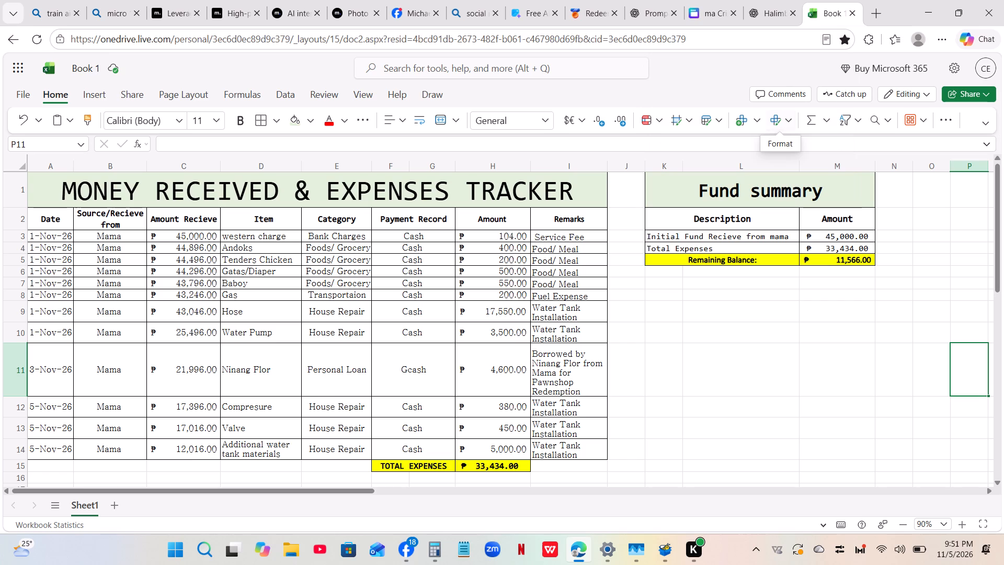
Rename the workbook file from Book 1 to "expenses".
{"action": "scroll", "coordinate": [696, 313], "scroll_direction": "up", "scroll_amount": 1}
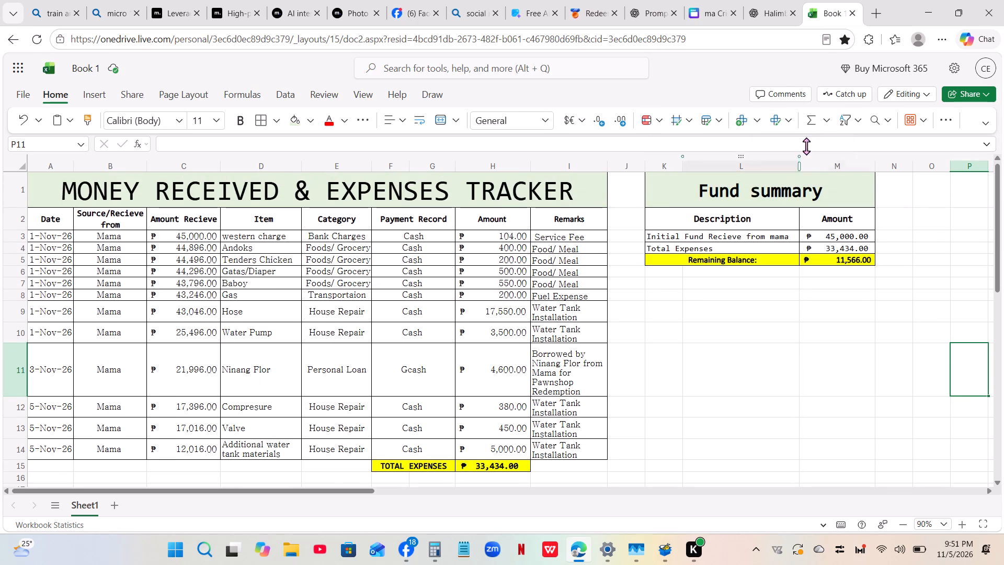
{"action": "left_click", "coordinate": [17, 94]}
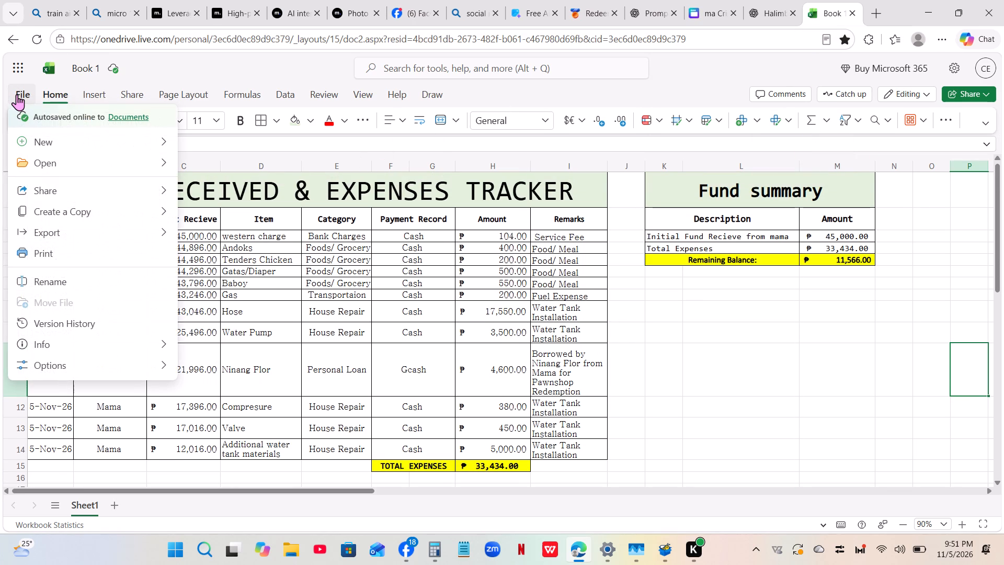
{"action": "left_click", "coordinate": [65, 143]}
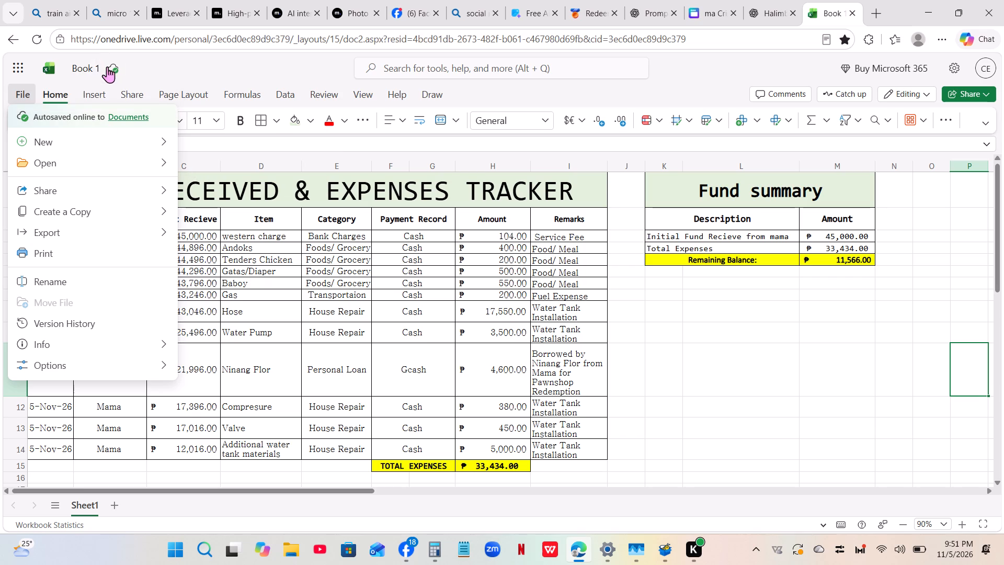
{"action": "triple_click", "coordinate": [91, 65]}
{"action": "type", "text": "exp"}
{"action": "type", "text": "enses"}
{"action": "key", "text": "Return"}
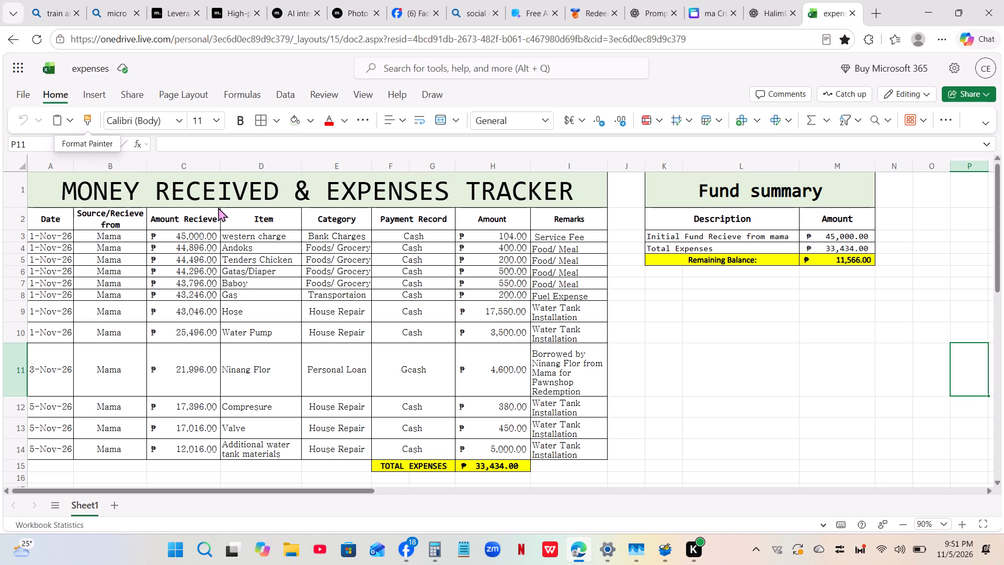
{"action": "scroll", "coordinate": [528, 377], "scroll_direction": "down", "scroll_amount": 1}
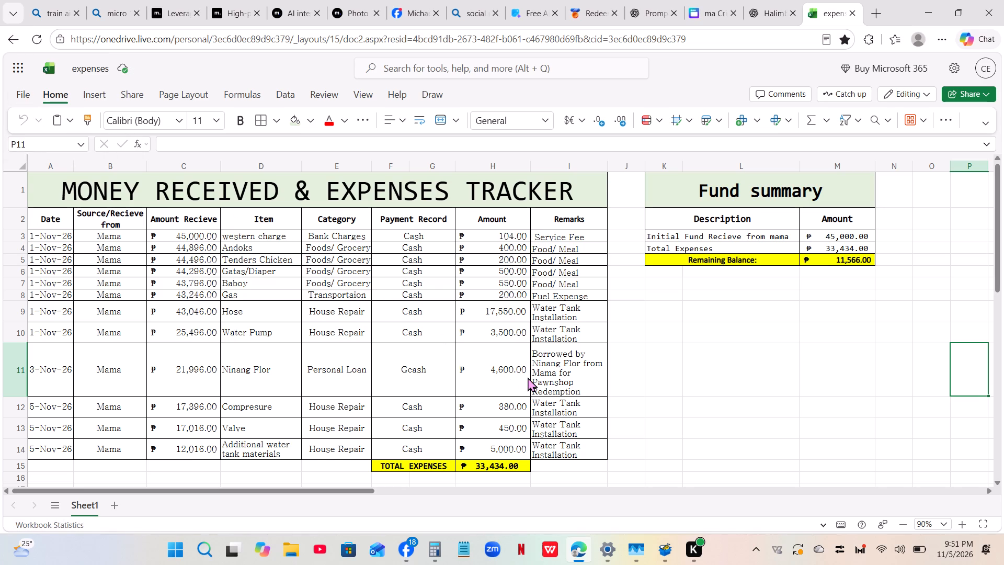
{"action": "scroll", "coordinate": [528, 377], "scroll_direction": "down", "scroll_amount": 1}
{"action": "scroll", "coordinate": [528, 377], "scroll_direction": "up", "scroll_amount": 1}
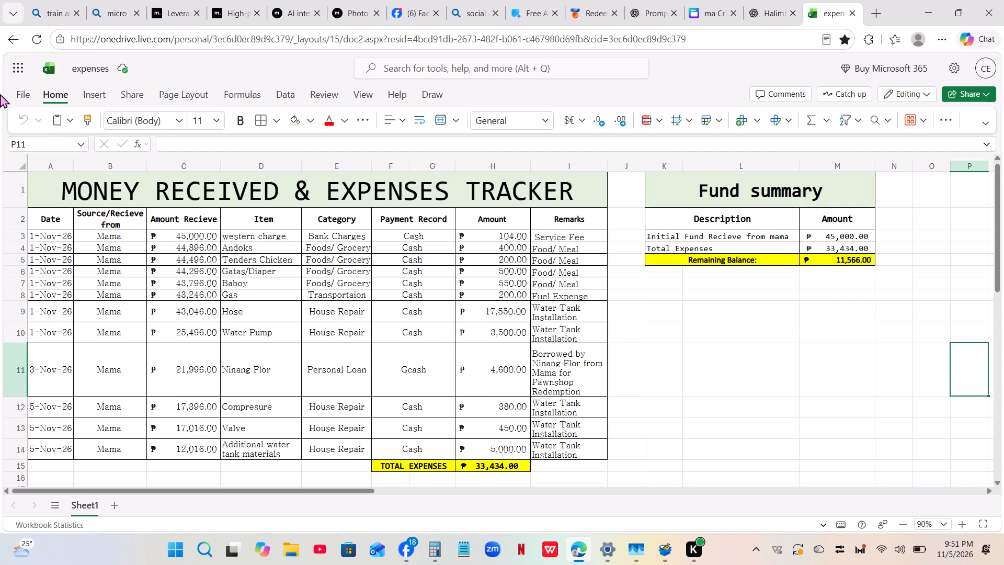